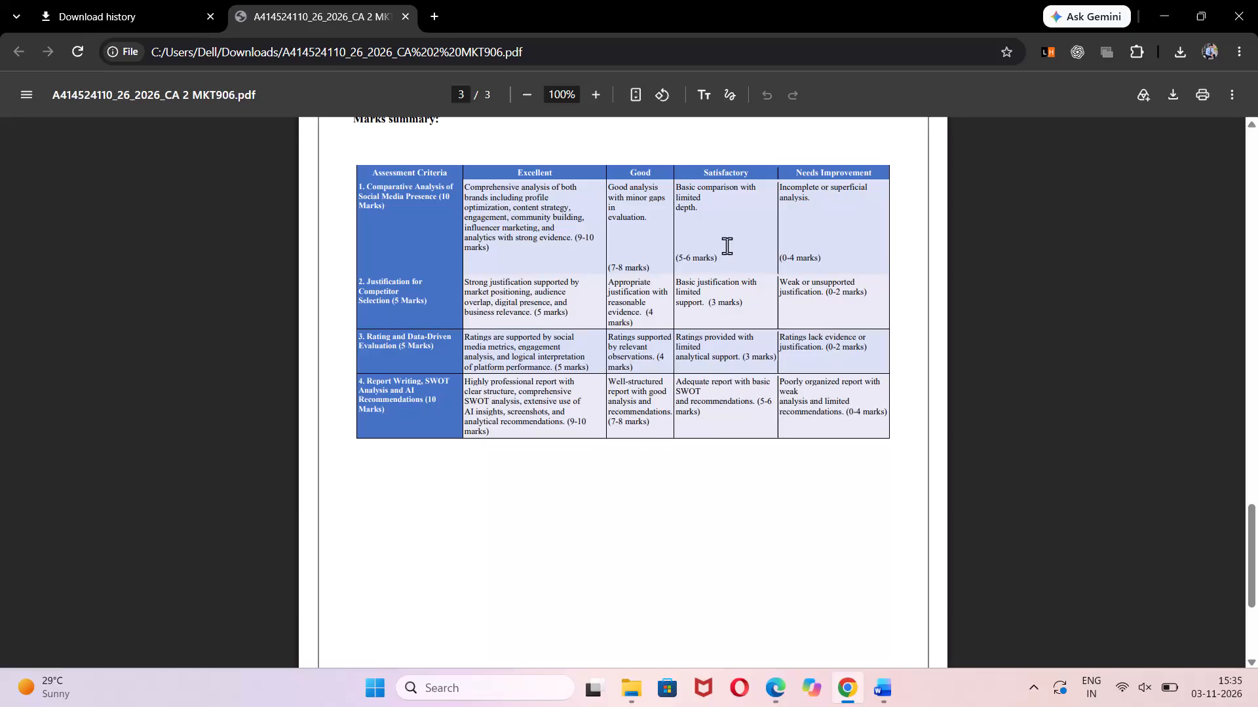
Review the MKT 906 CA 2 assignment brief, from the evaluation rubric back to the task details on the first page.
scroll(723, 227, left, 2)
click(444, 20)
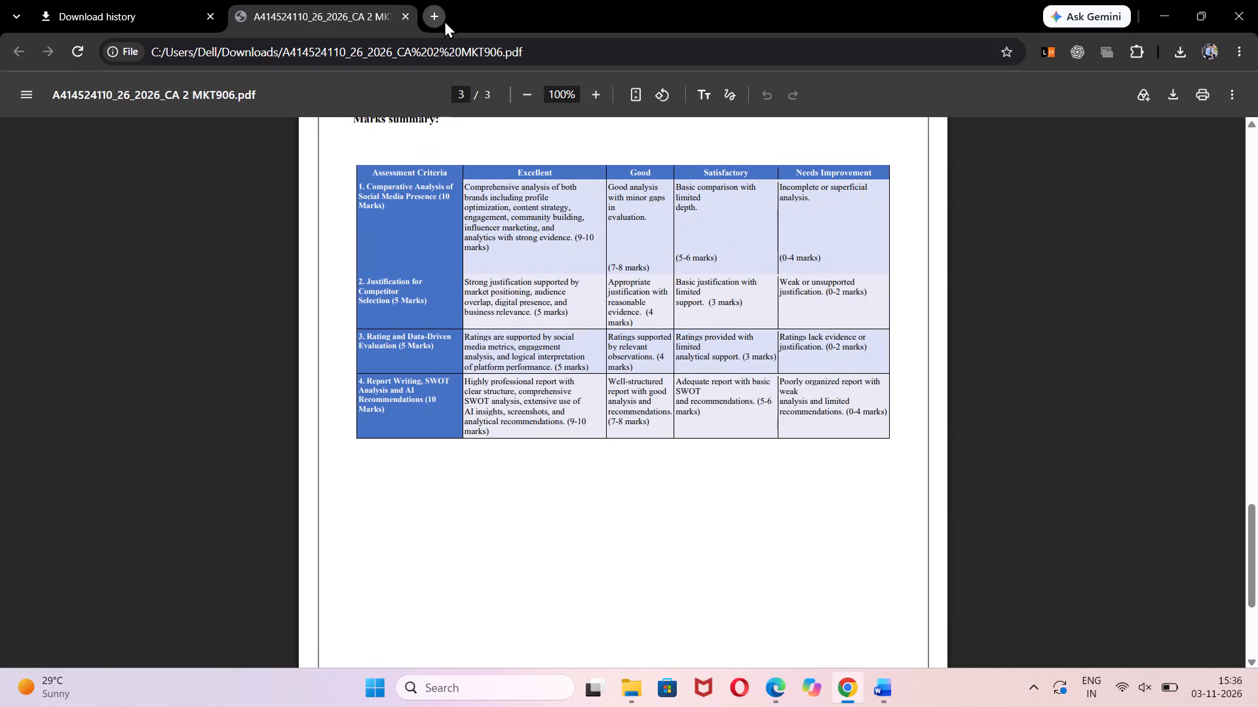
click(335, 0)
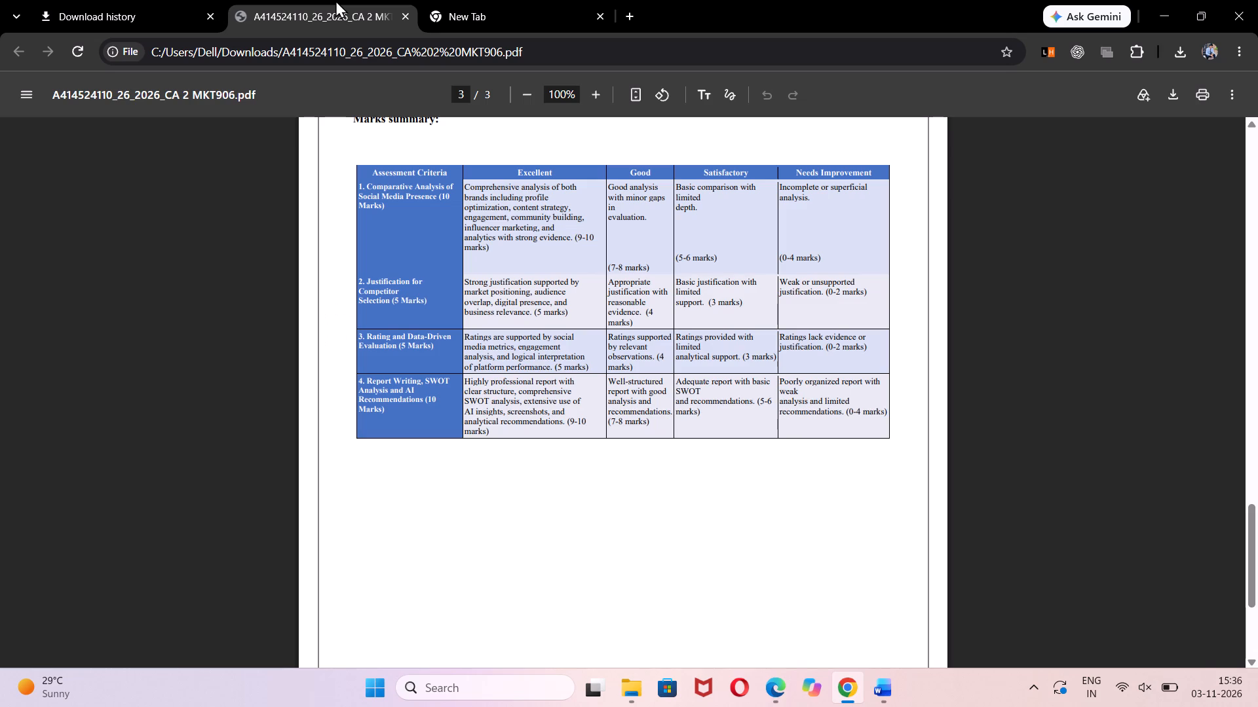
scroll(382, 167, up, 1)
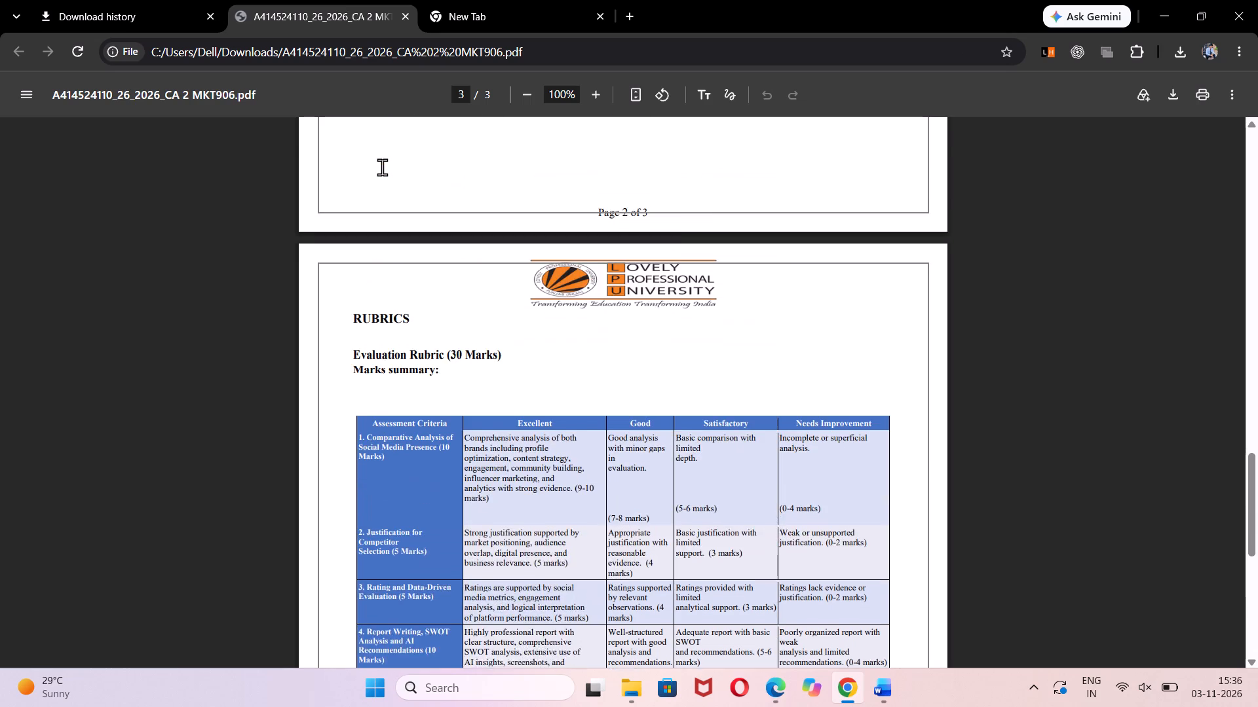
scroll(382, 167, up, 7)
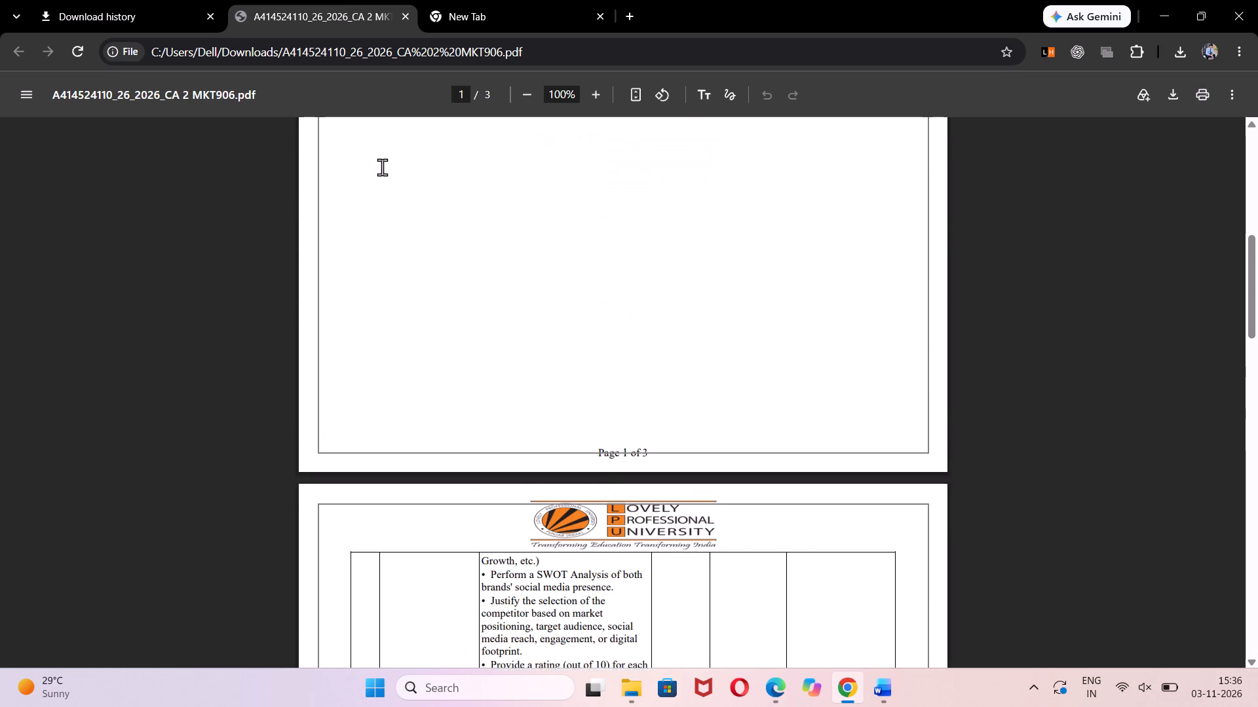
scroll(382, 167, up, 4)
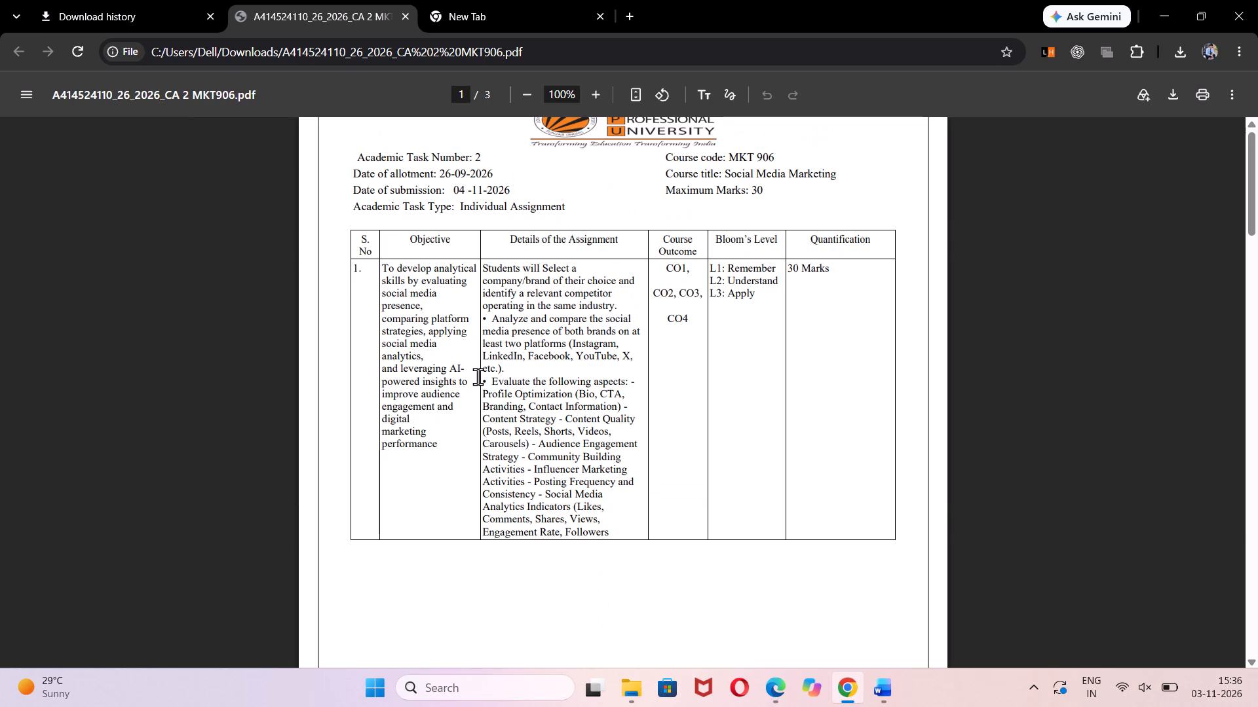
scroll(719, 553, up, 1)
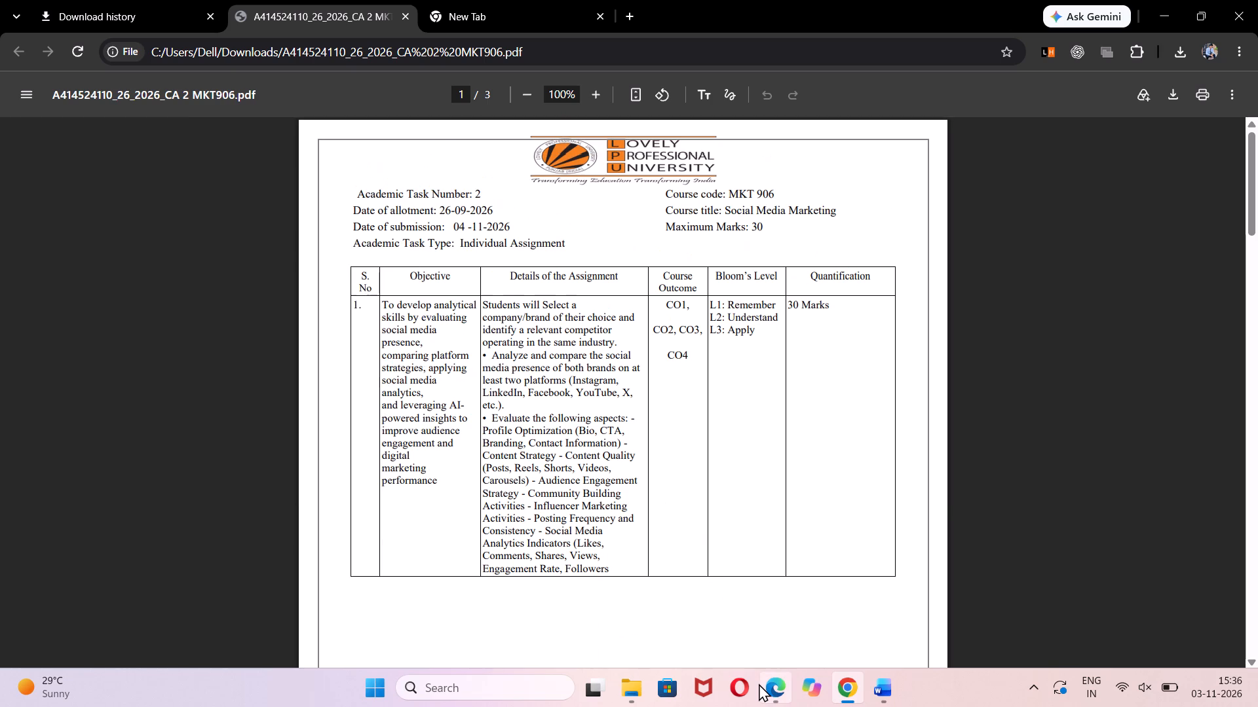
Switch to Microsoft Edge and skim the Adidas vs Nike report mkt906caa2.pdf from the cover through to its last page.
click(759, 683)
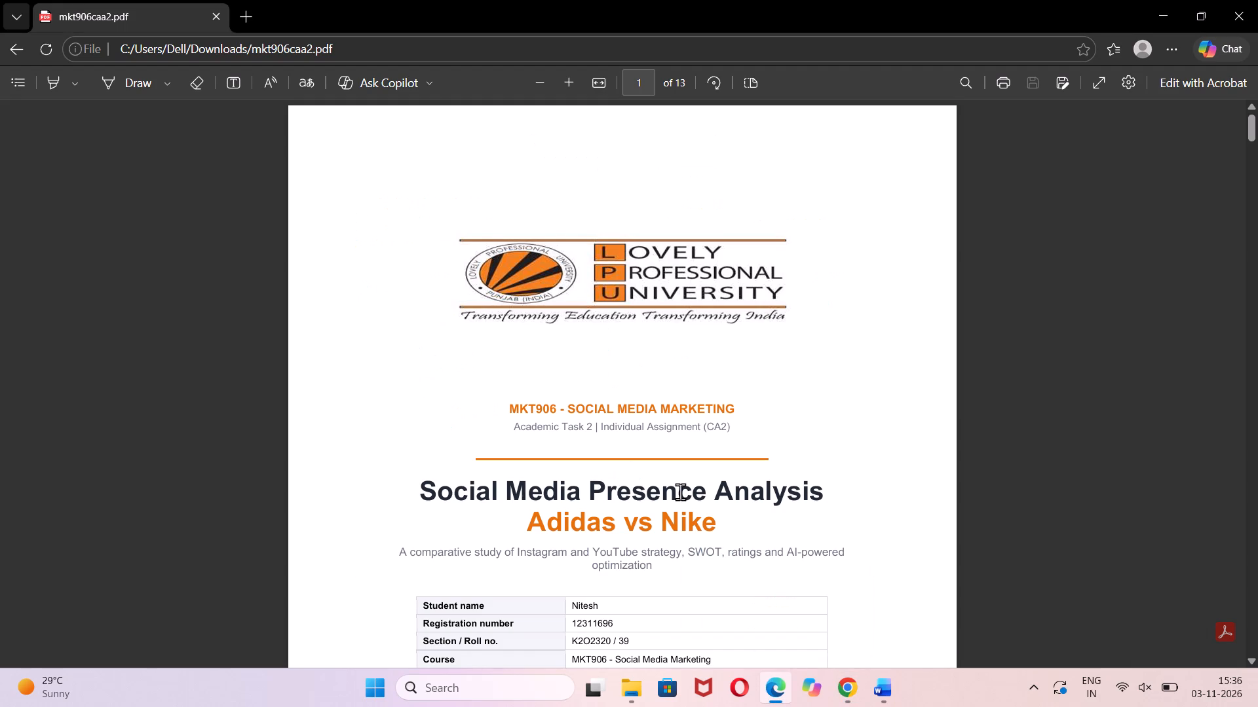
scroll(680, 492, down, 6)
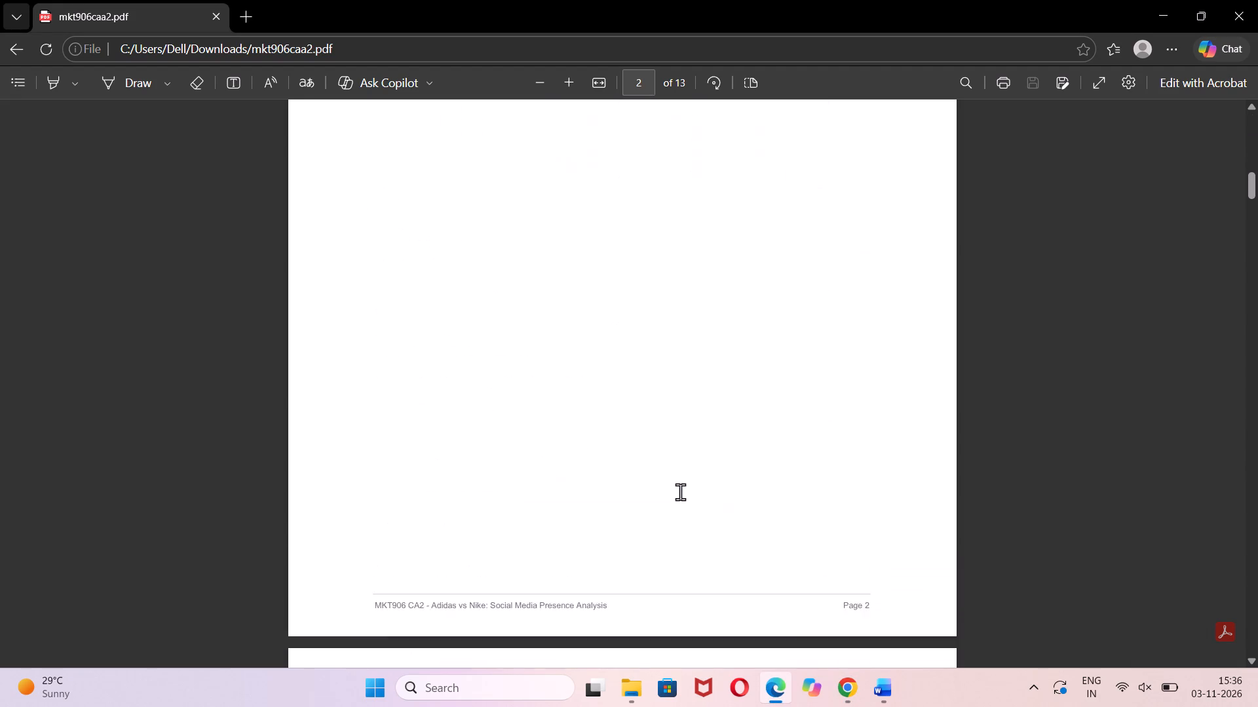
scroll(680, 492, down, 9)
scroll(680, 492, up, 7)
scroll(680, 492, down, 6)
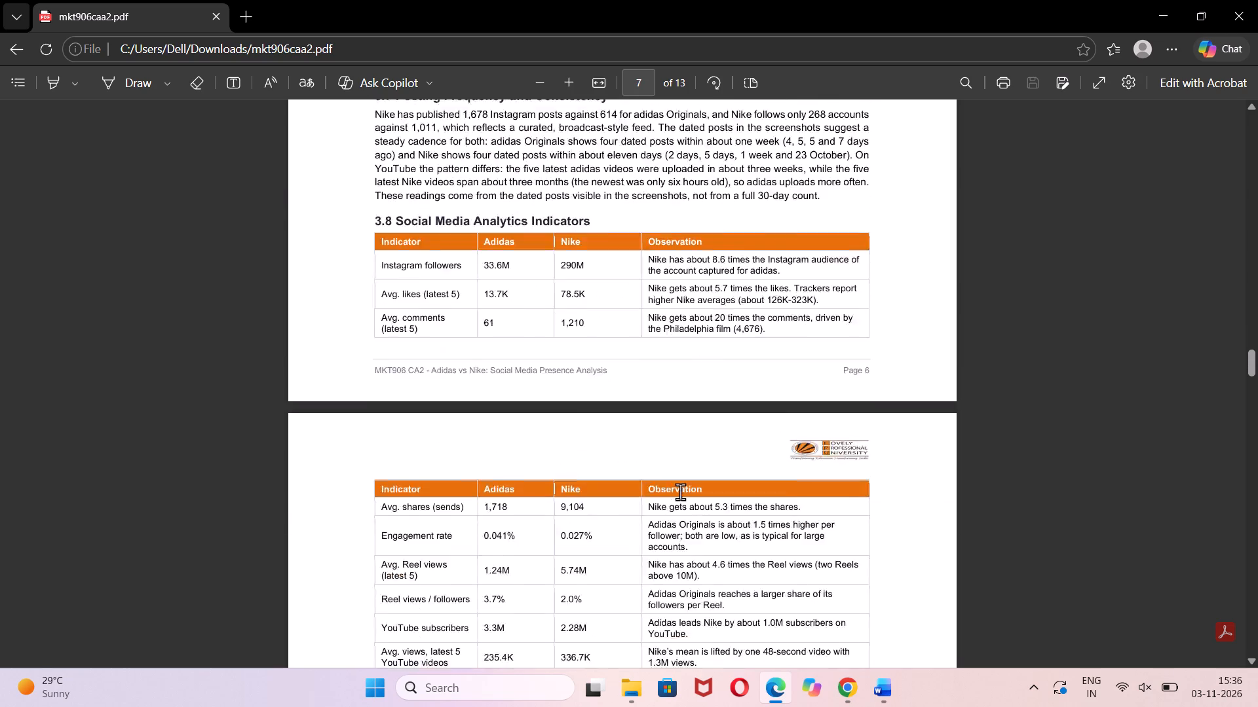
scroll(680, 492, down, 3)
scroll(680, 492, up, 7)
scroll(680, 492, down, 13)
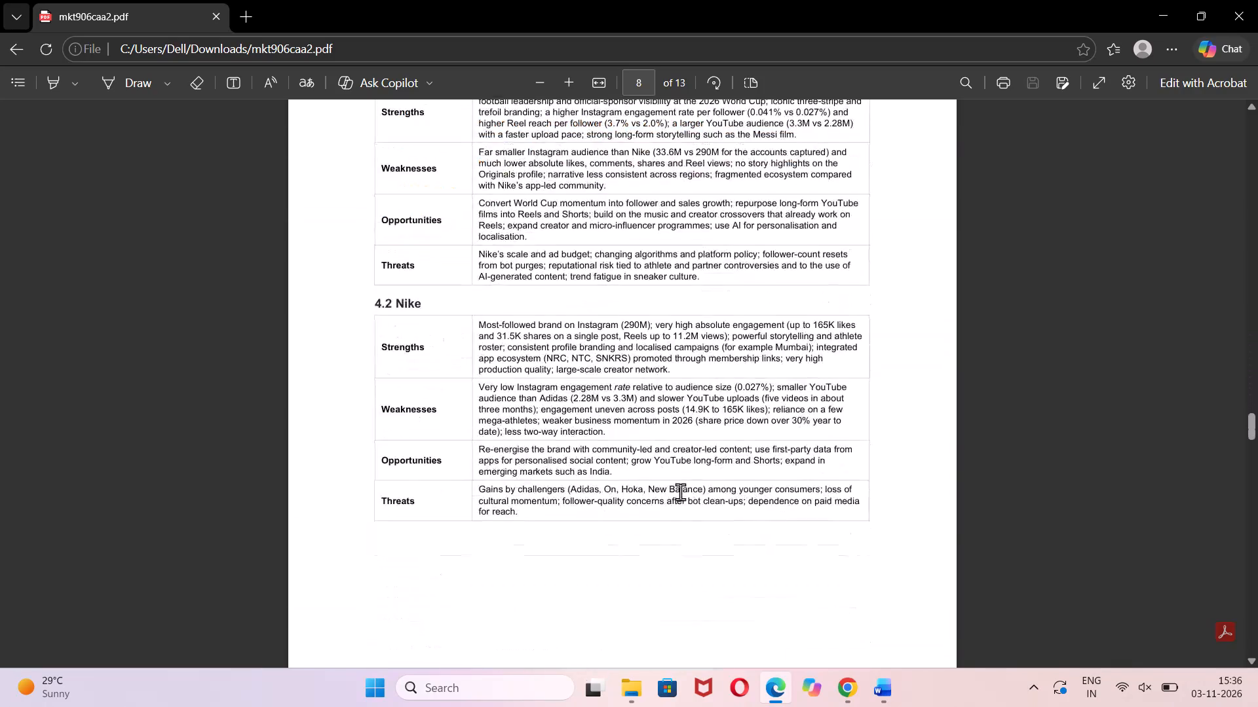
scroll(680, 492, down, 11)
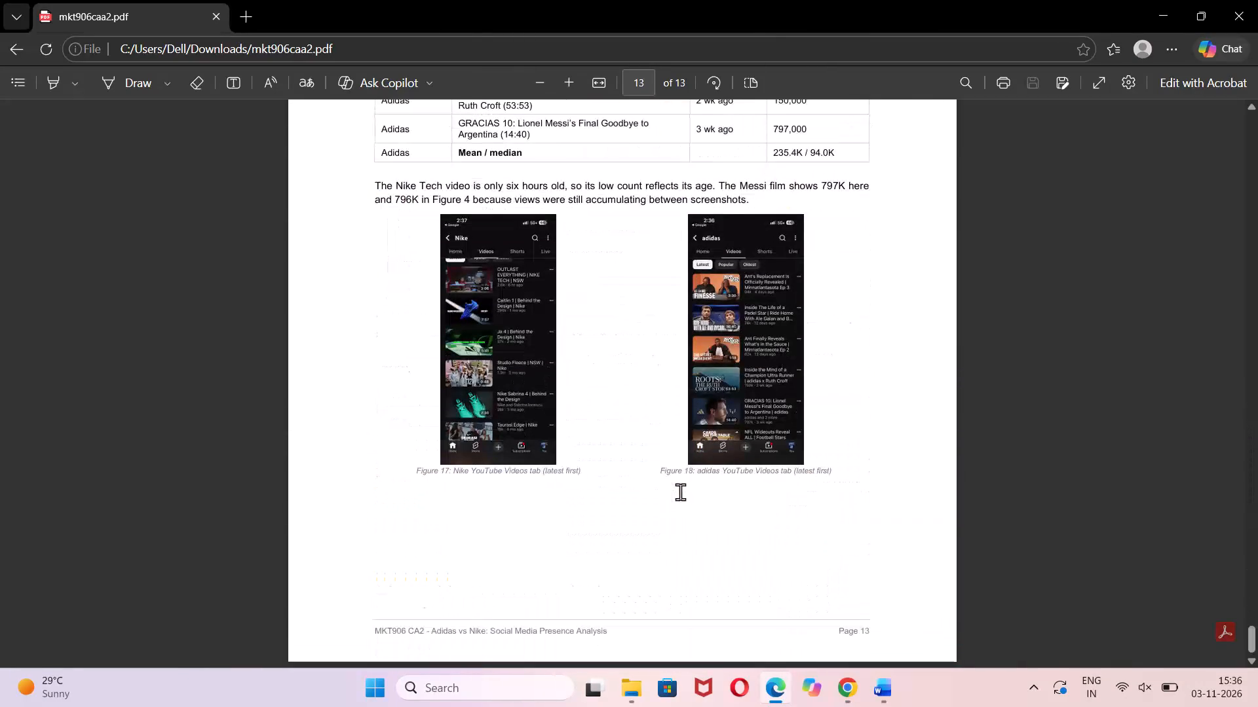
scroll(680, 492, down, 2)
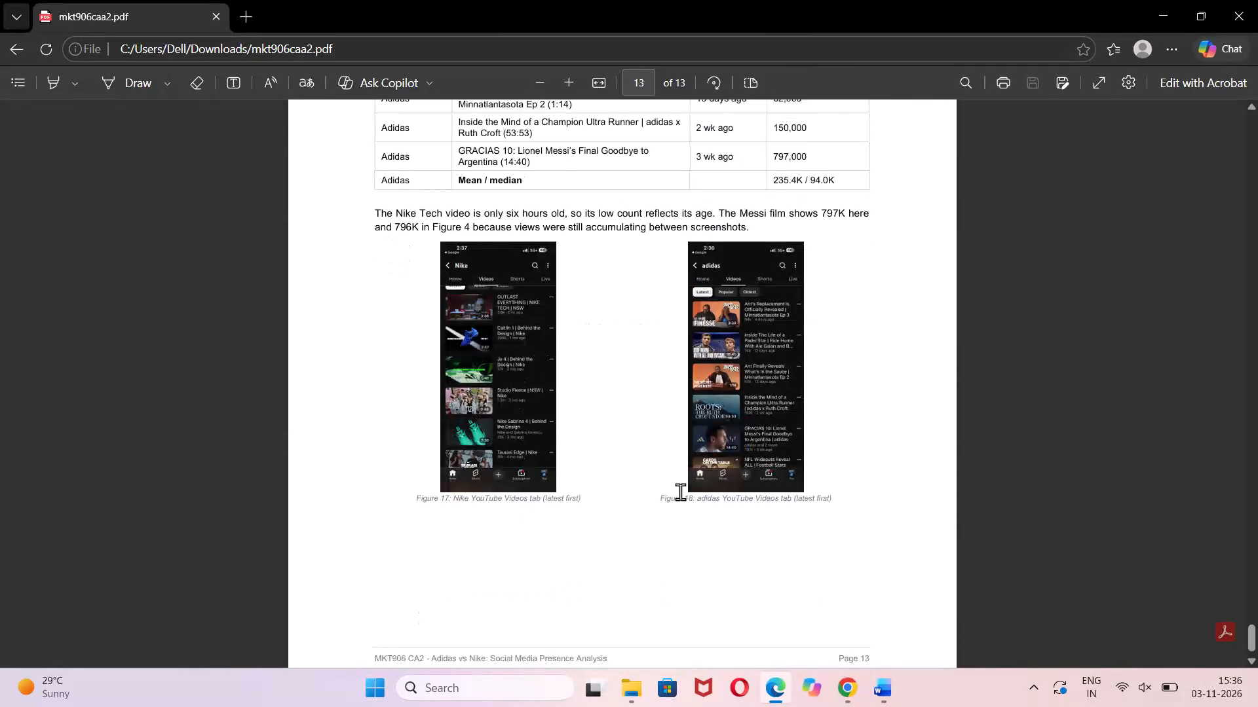
scroll(680, 492, down, 2)
Examine the report's Appendix A tables and screenshots, and look back through the earlier sections up to the cover page.
scroll(680, 492, up, 3)
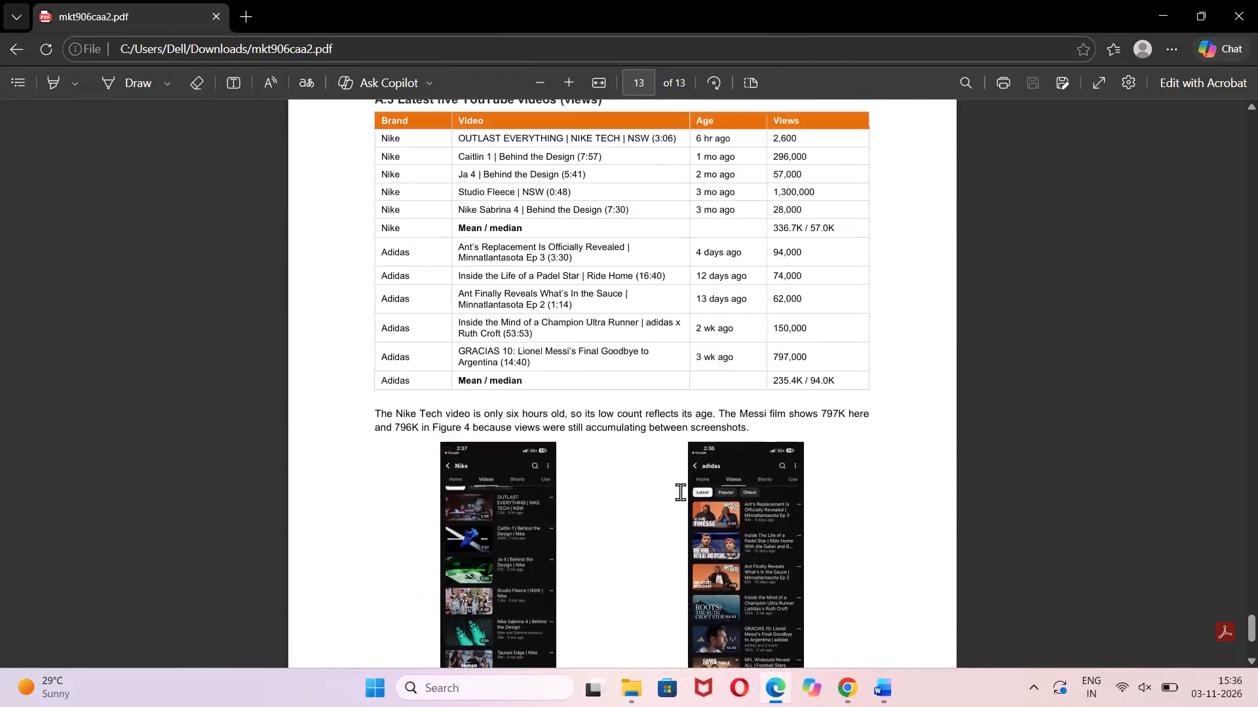
scroll(680, 492, up, 3)
scroll(680, 492, down, 4)
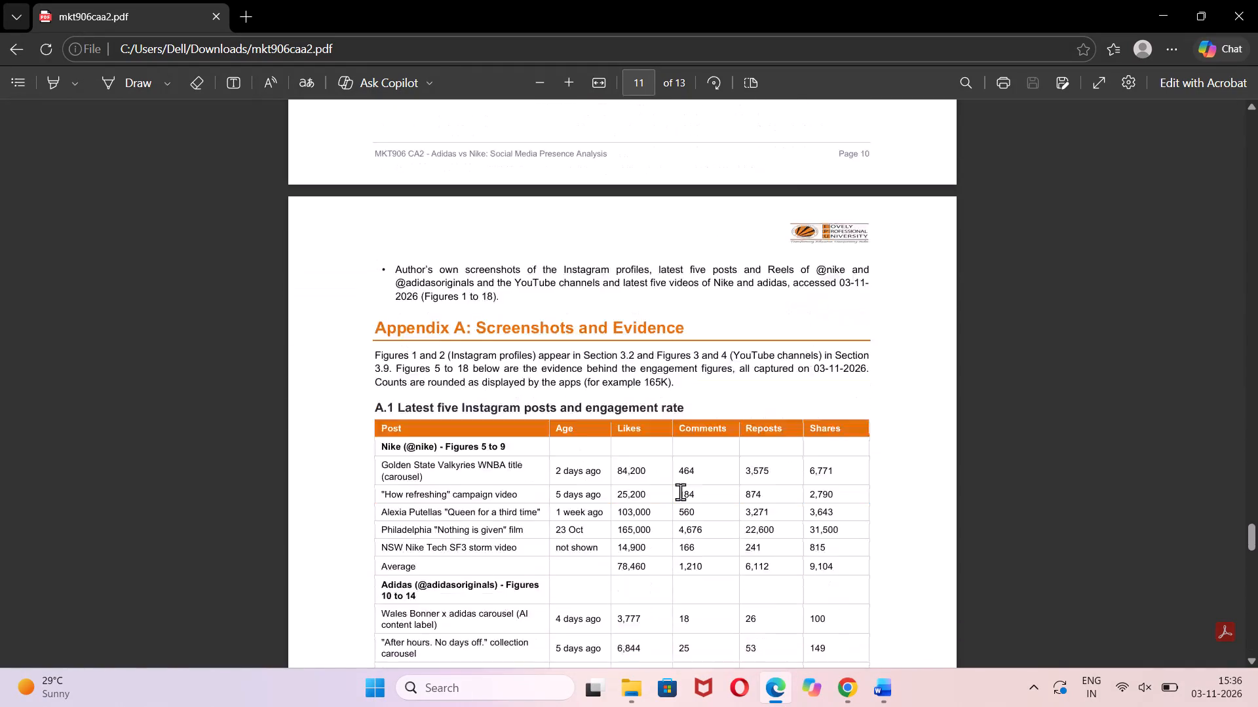
scroll(680, 492, down, 3)
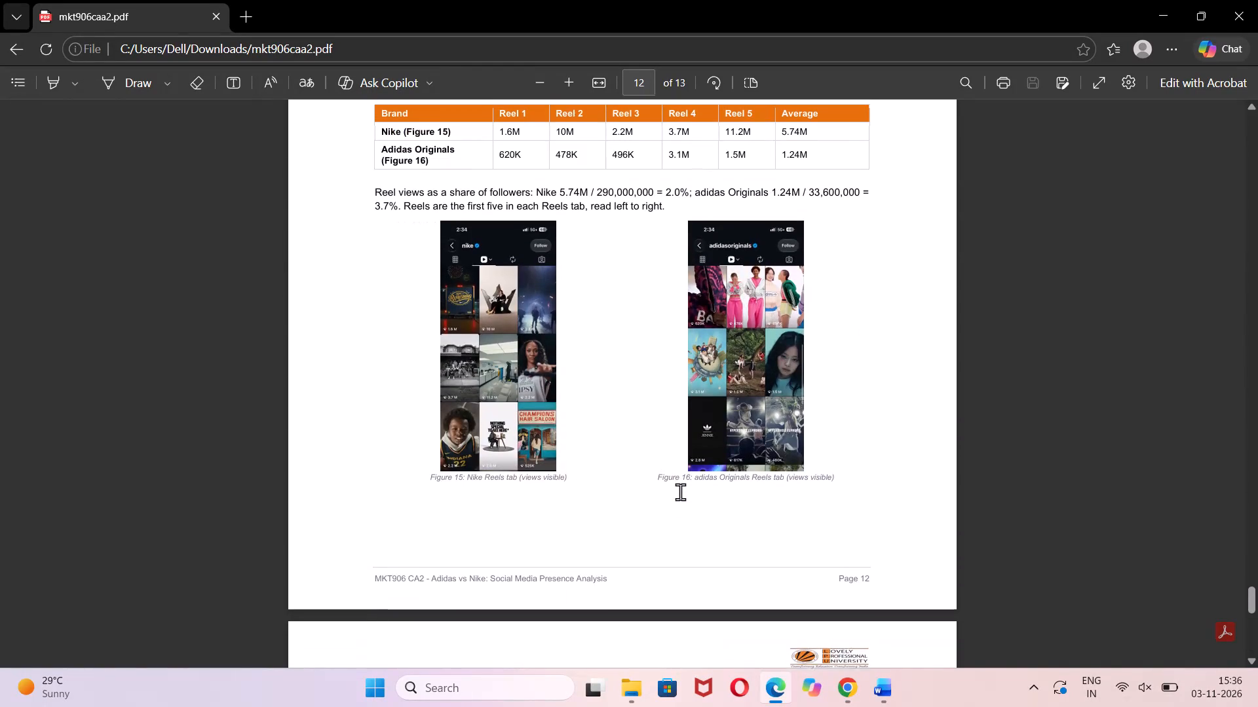
scroll(680, 492, up, 2)
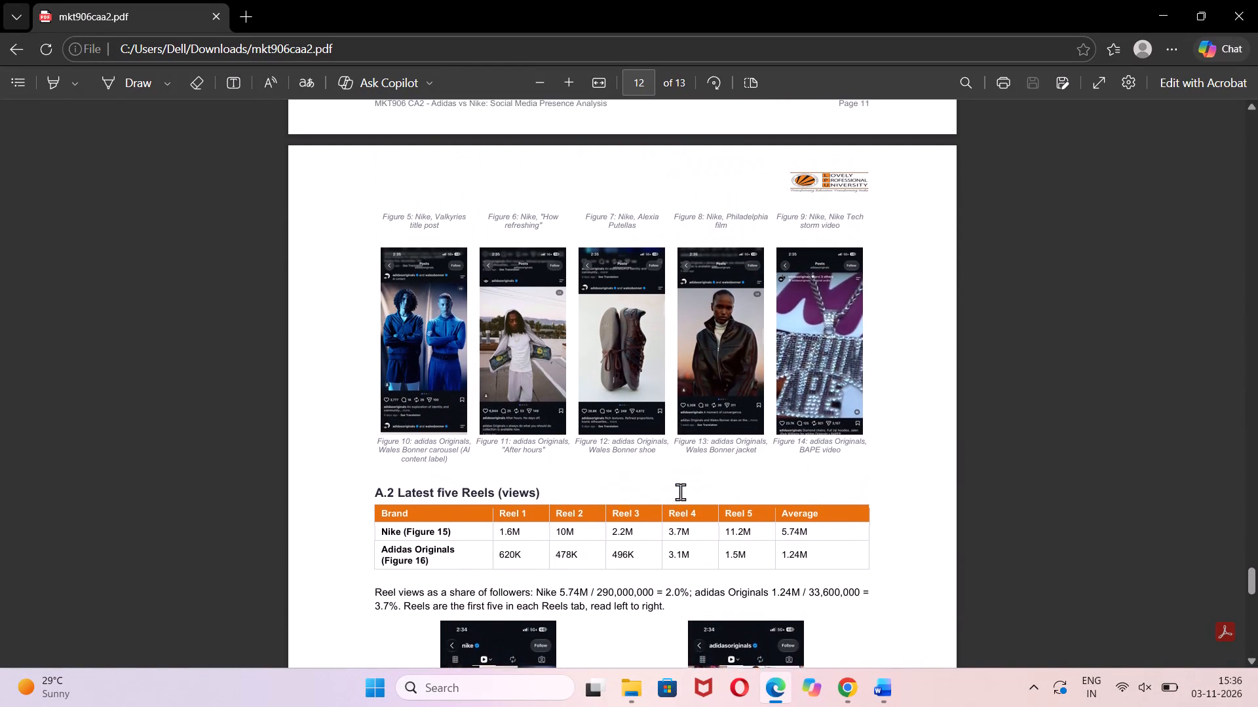
scroll(680, 492, up, 4)
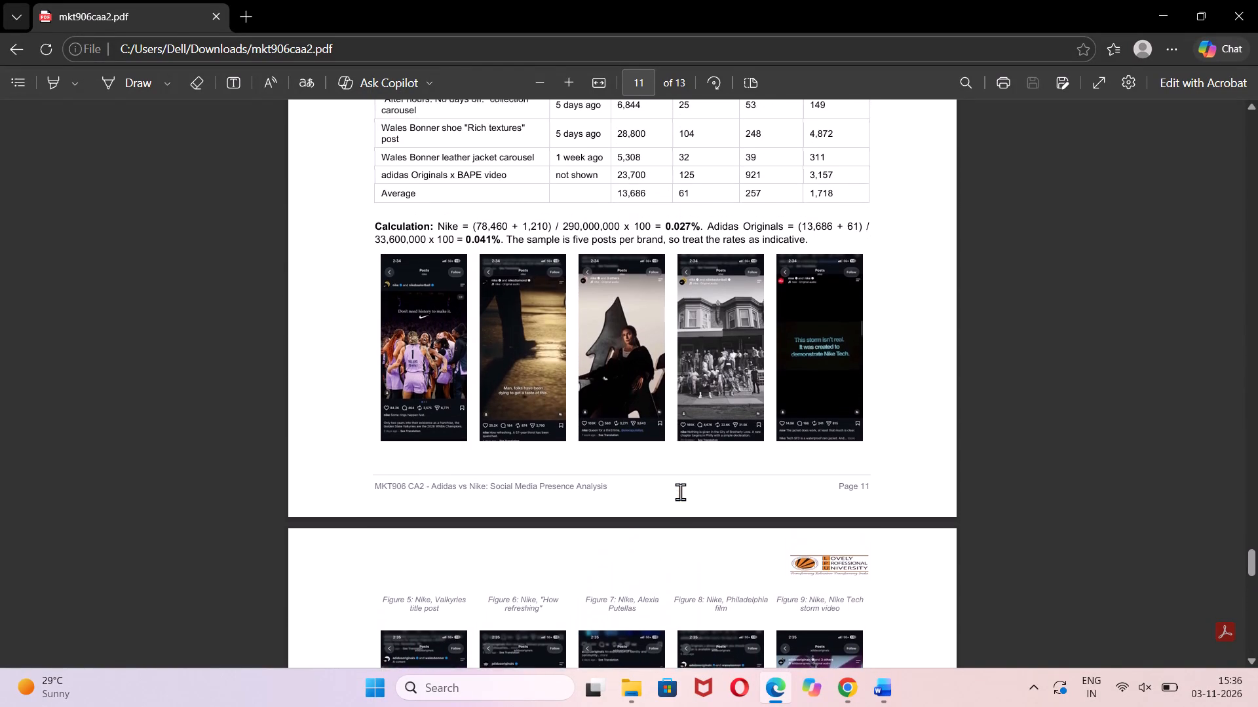
scroll(680, 492, up, 12)
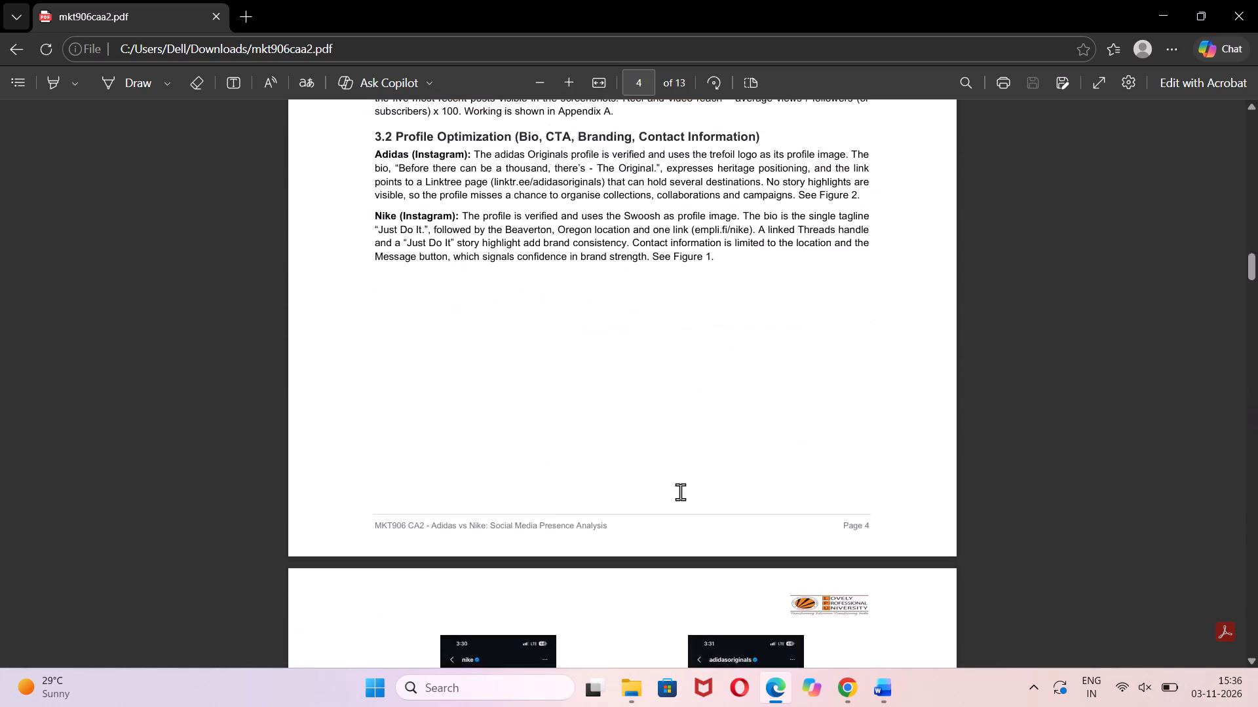
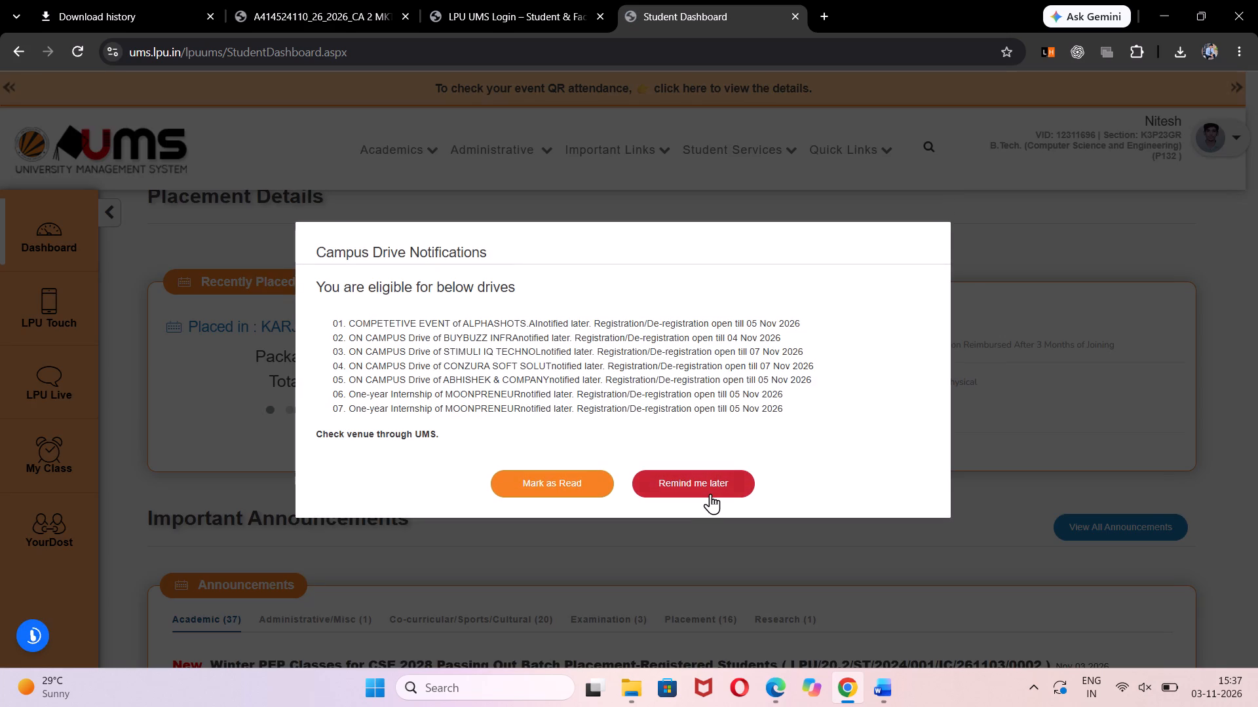
Open the upload page for the pending MKT906 Assignment - Design Problem(s) from the student dashboard.
scroll(502, 462, up, 2)
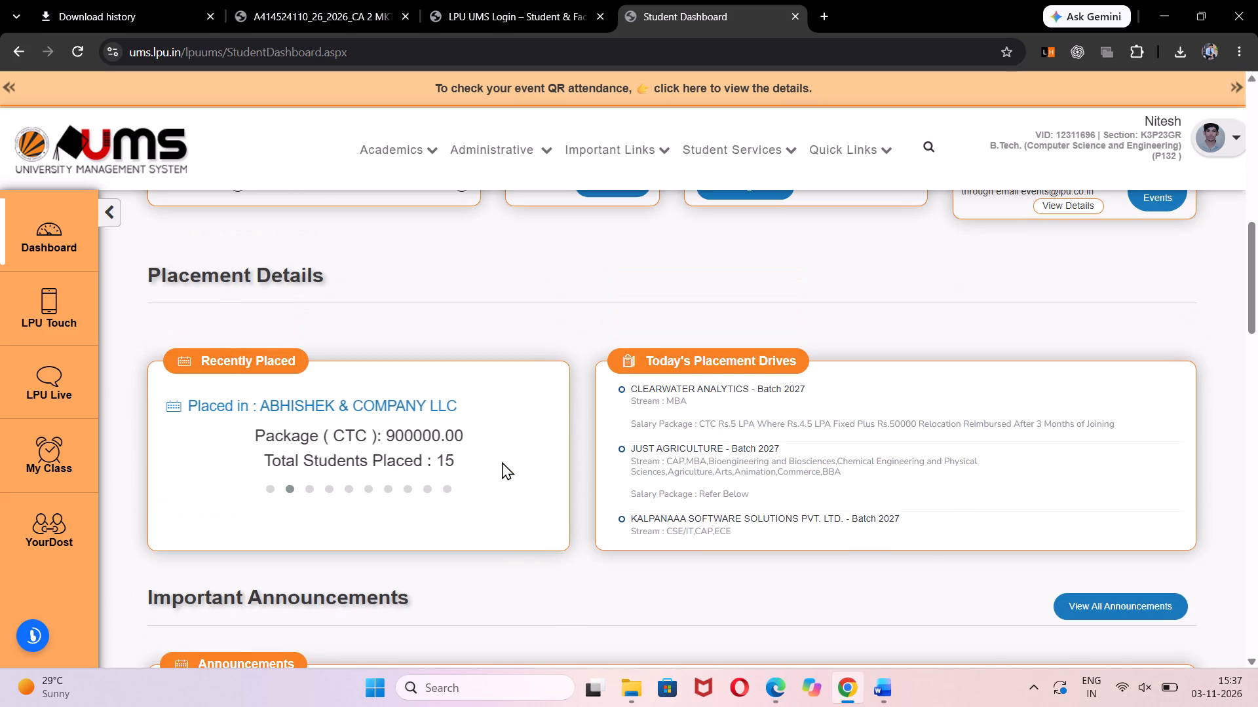
scroll(470, 296, up, 3)
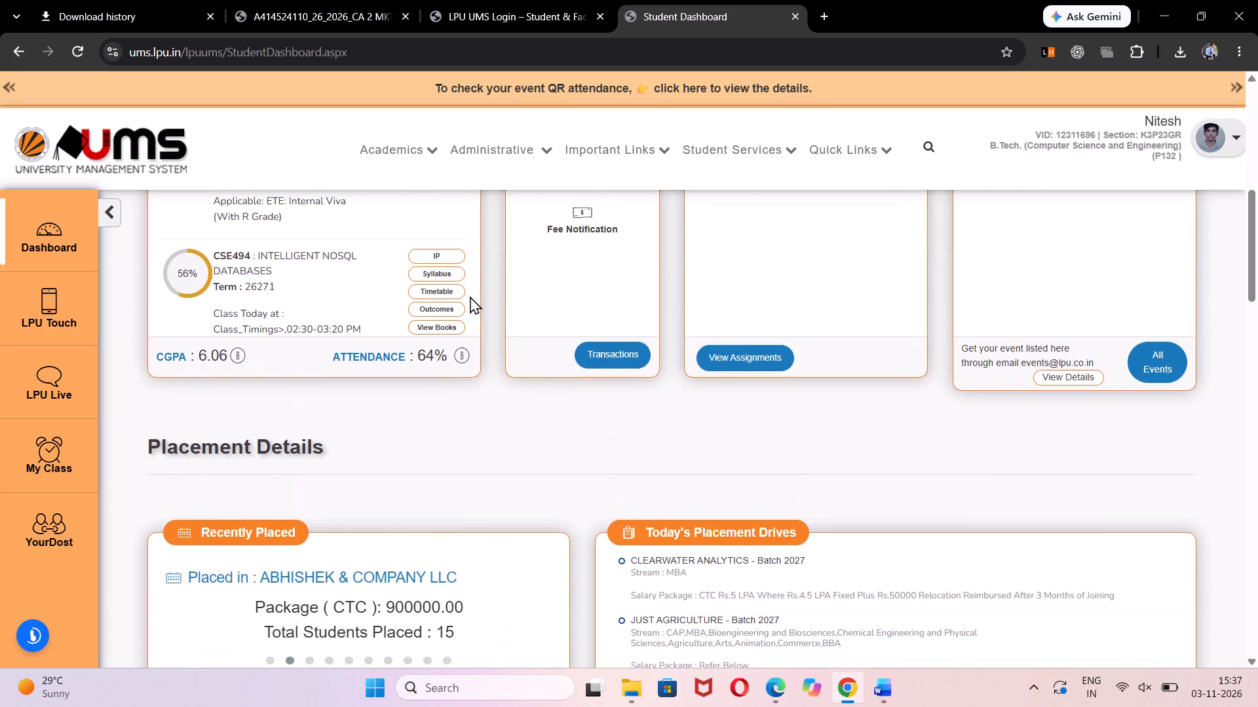
scroll(470, 296, up, 2)
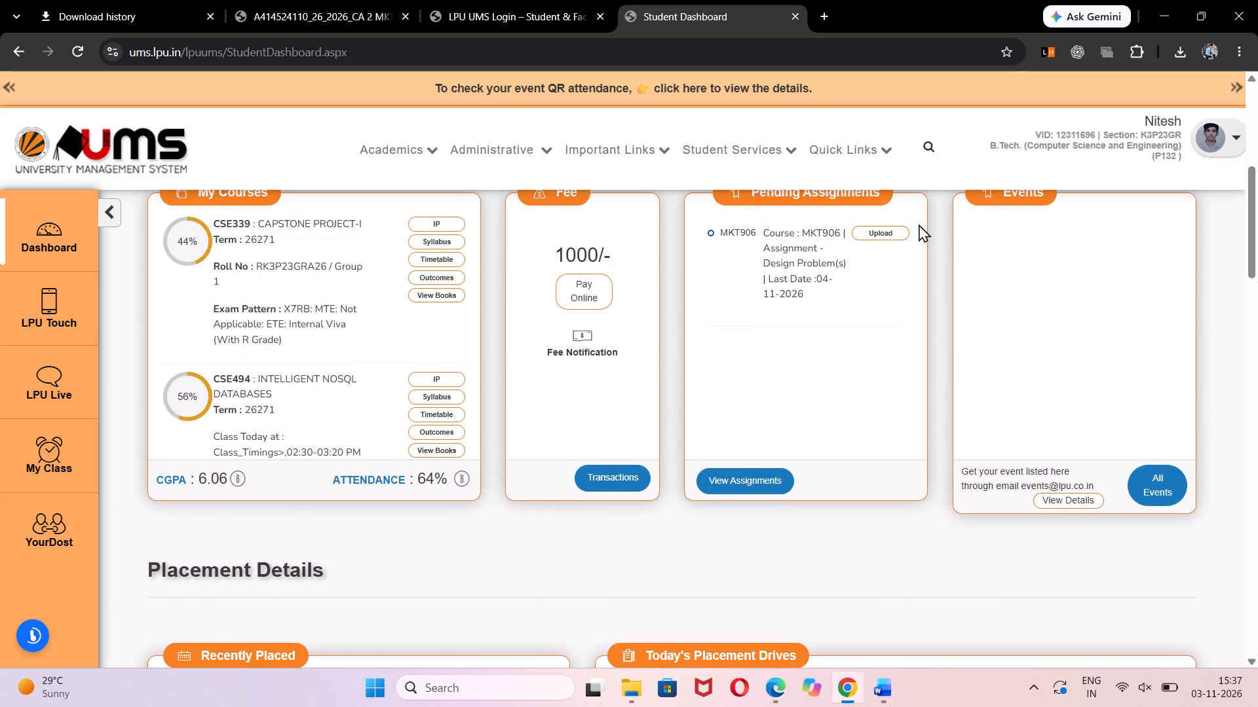
drag(879, 225, 879, 242)
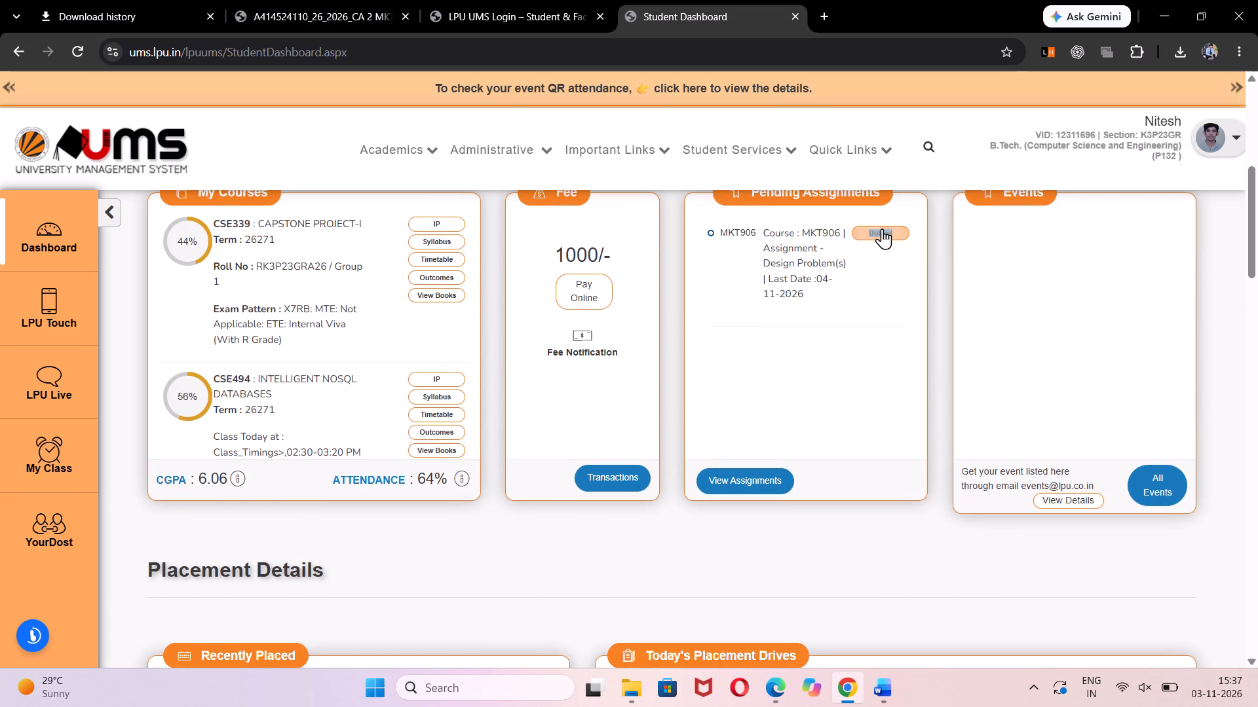
click(882, 228)
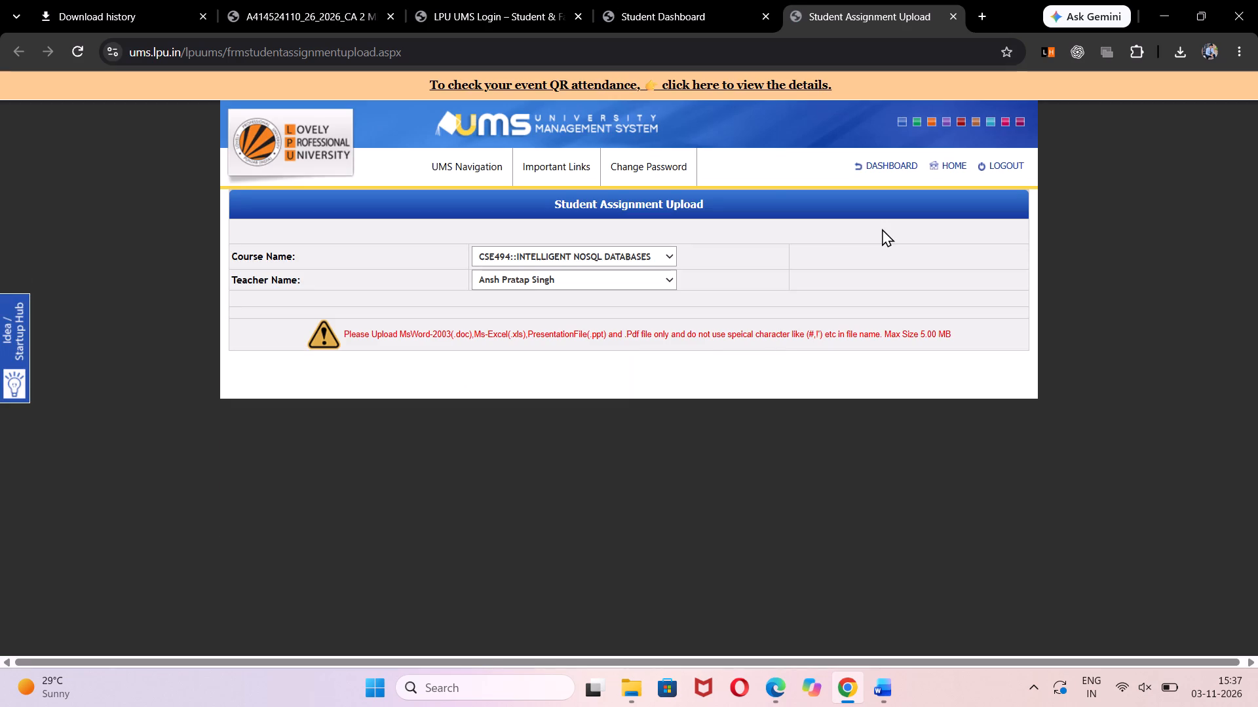
Set the assignment upload's course to MKT906::SOCIAL MEDIA MARKETING and its teacher to the faculty member with the Dr. title.
click(487, 257)
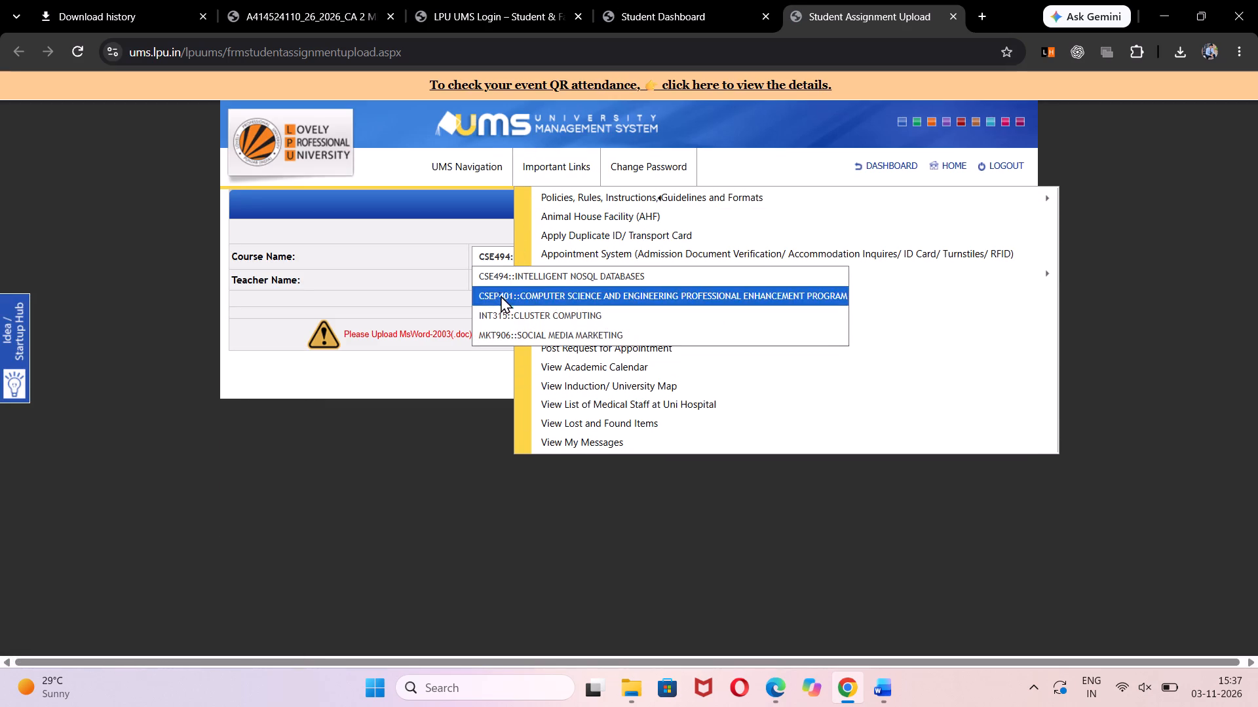
click(516, 329)
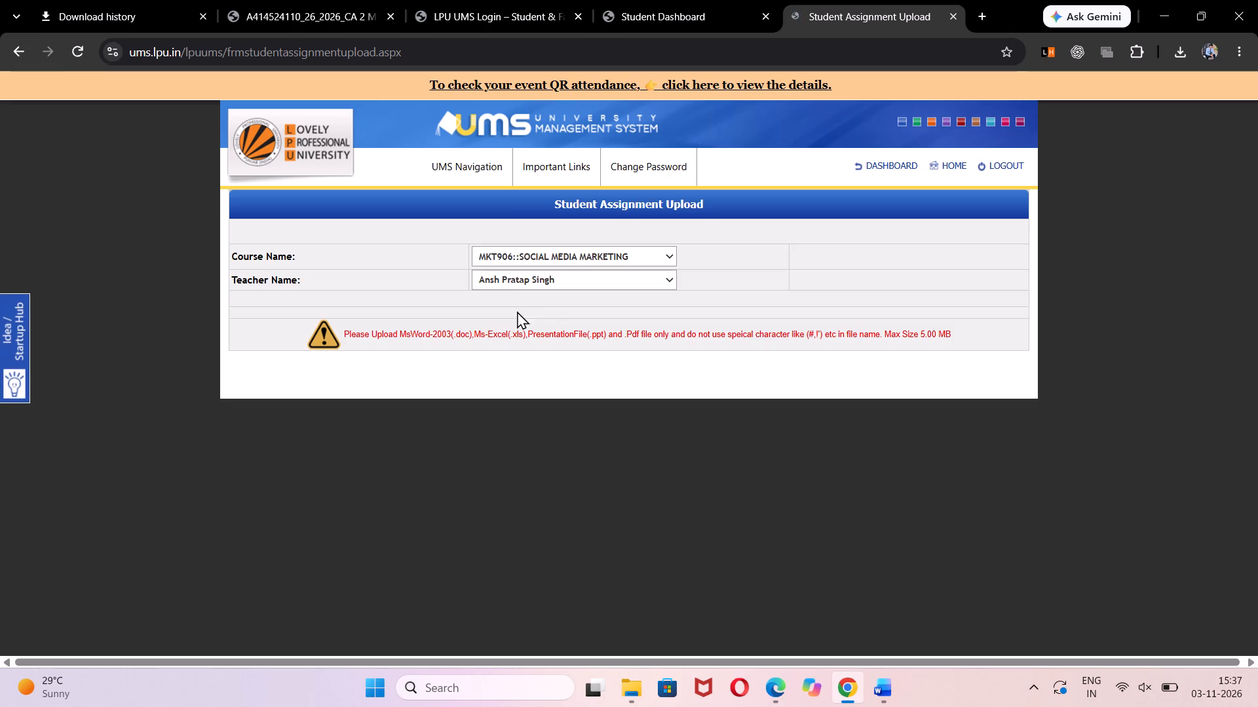
click(508, 280)
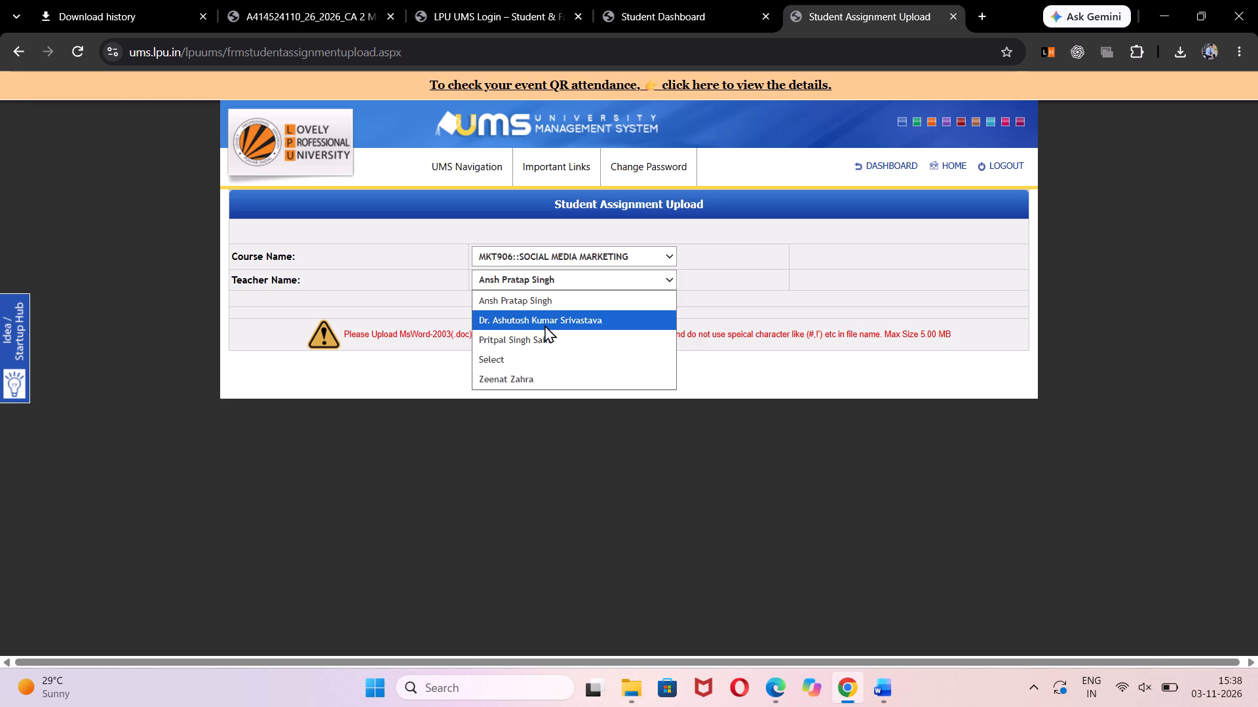
click(545, 325)
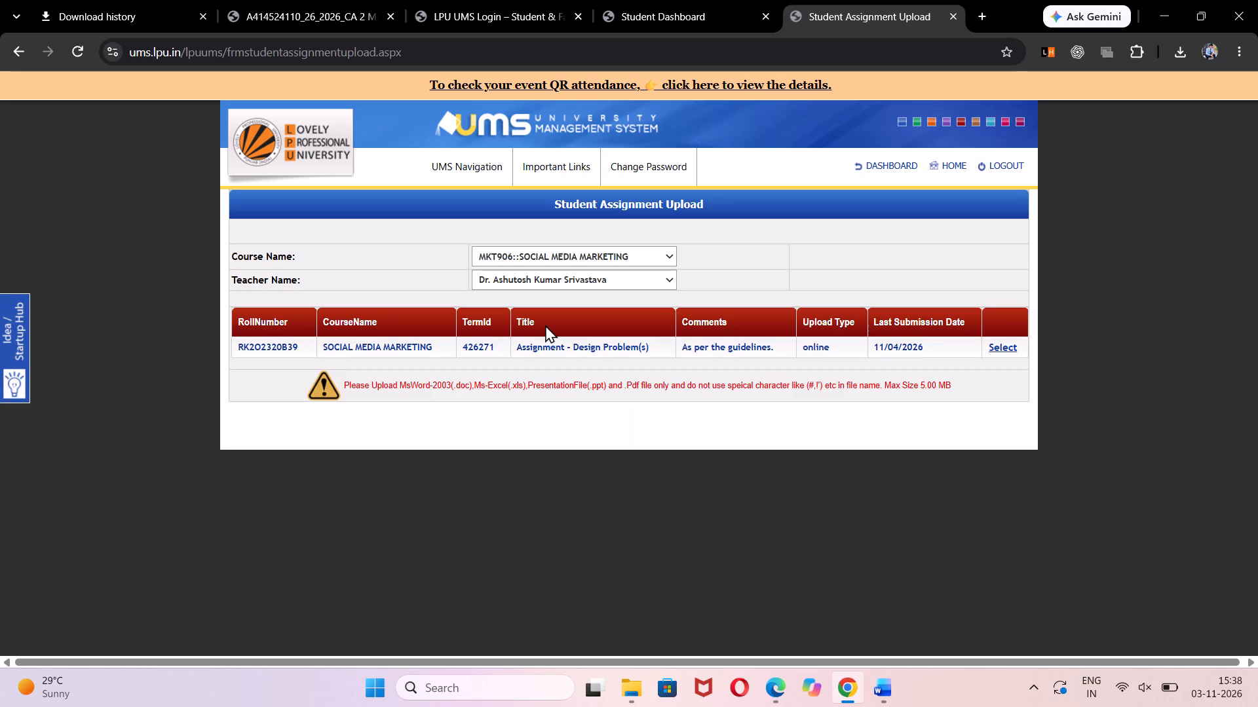
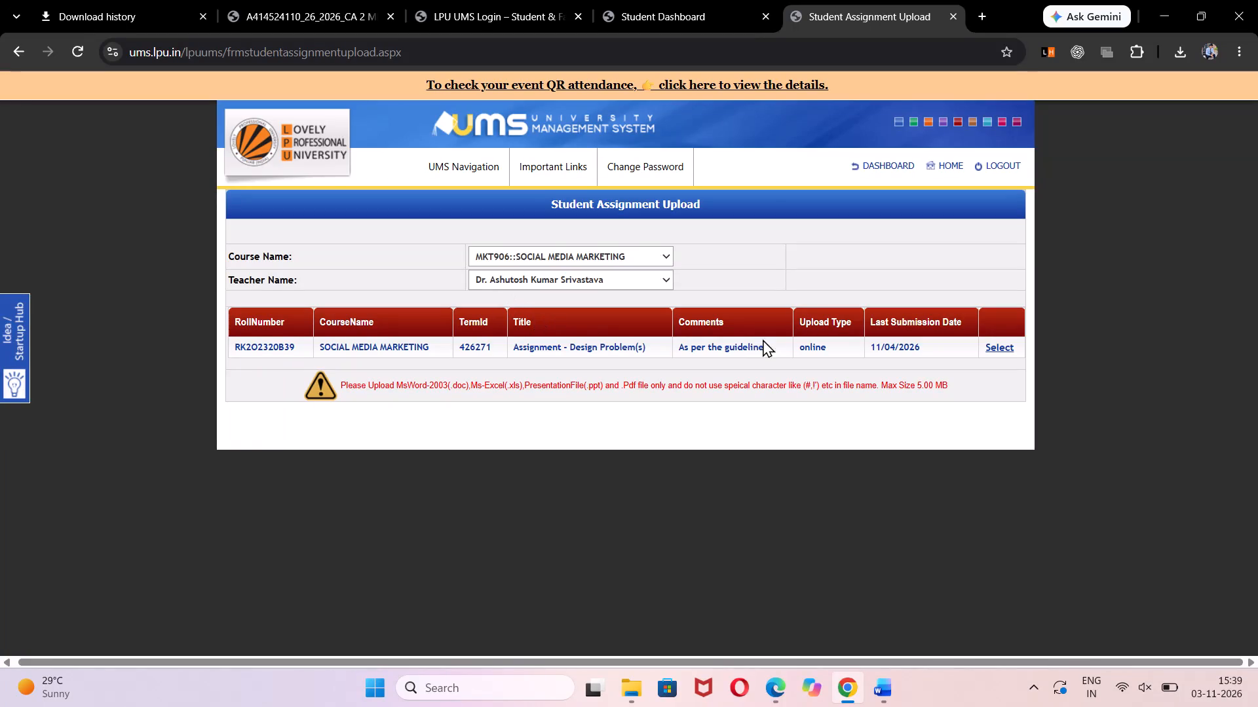
Select the Assignment - Design Problem(s) entry and attach mkt906caa2.pdf from the Downloads folder as its upload file.
click(1001, 345)
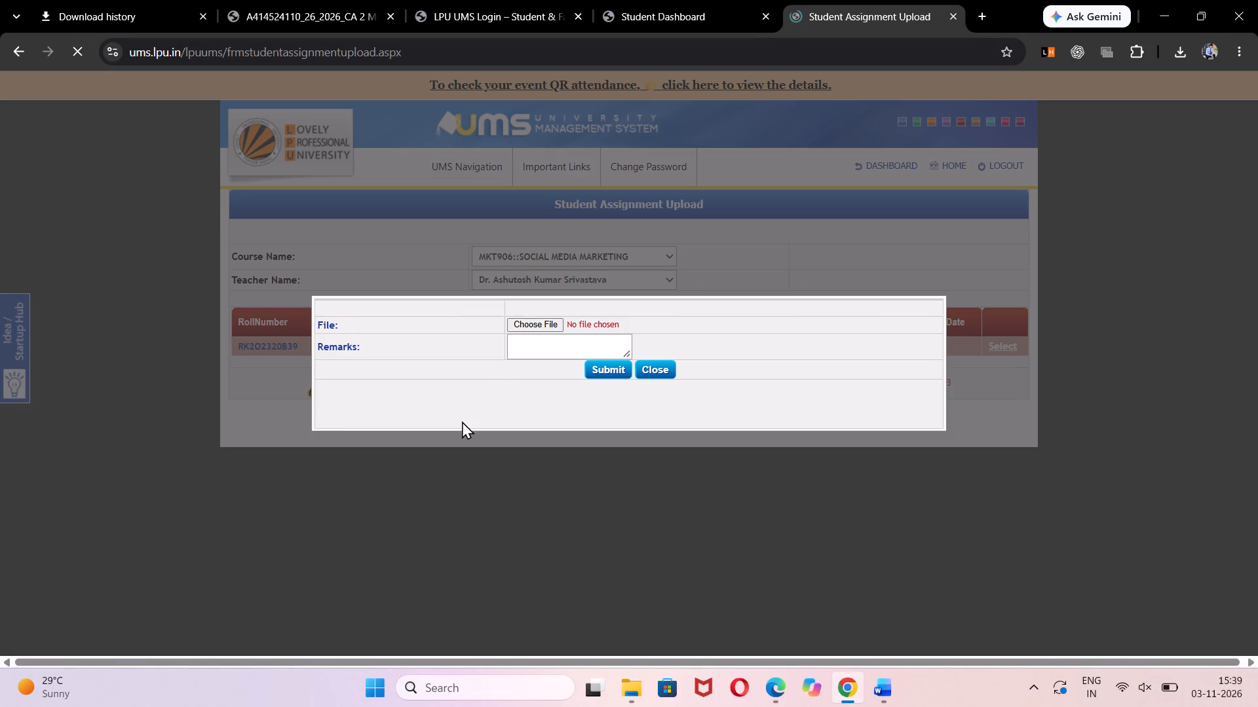
click(518, 331)
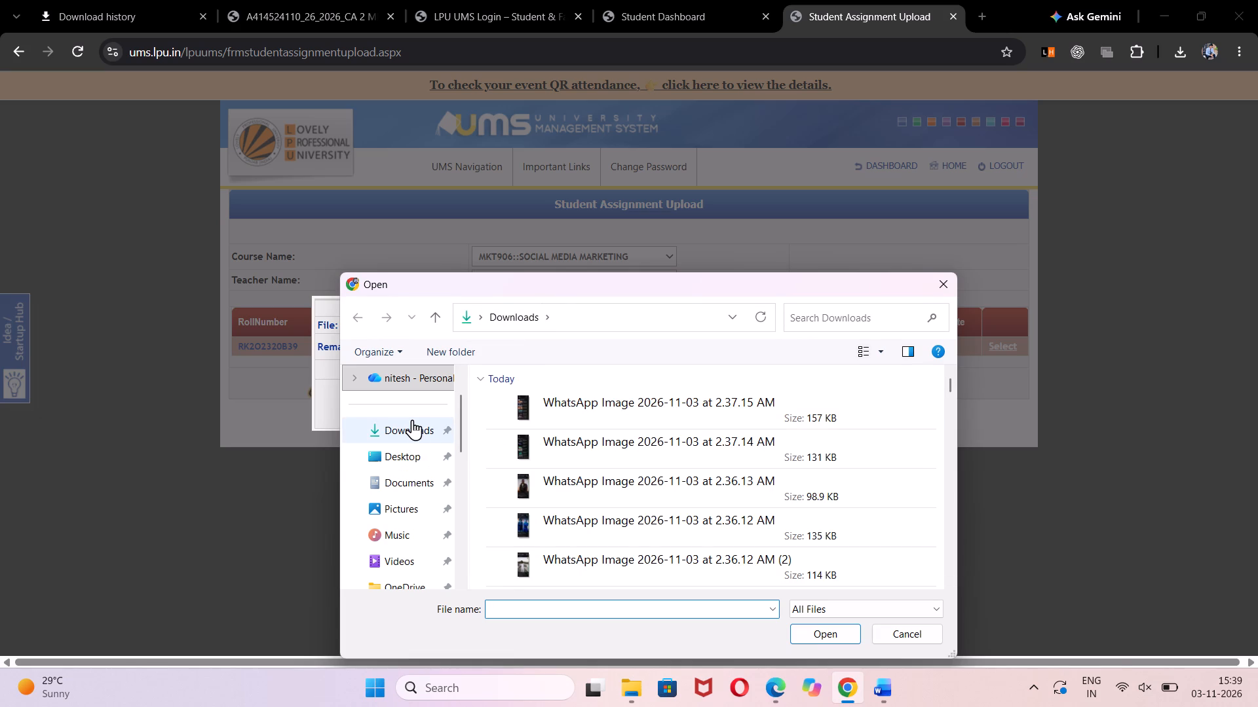
click(412, 420)
scroll(714, 547, down, 1)
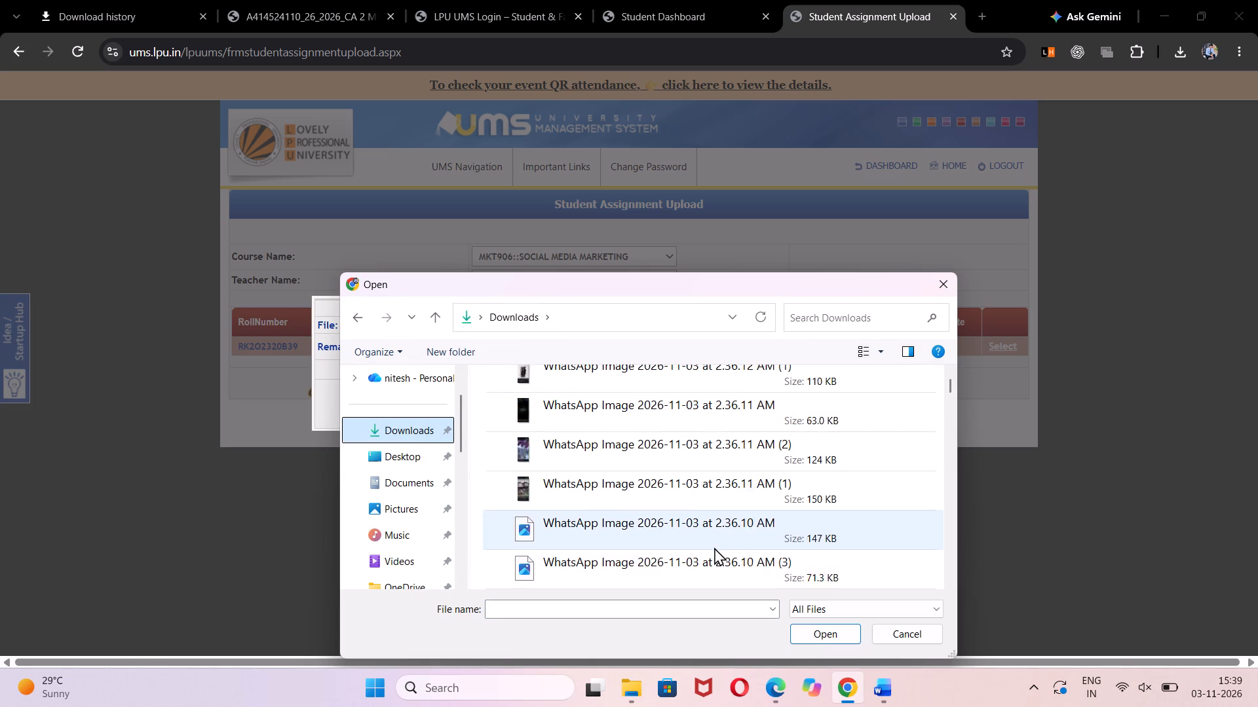
scroll(714, 547, down, 2)
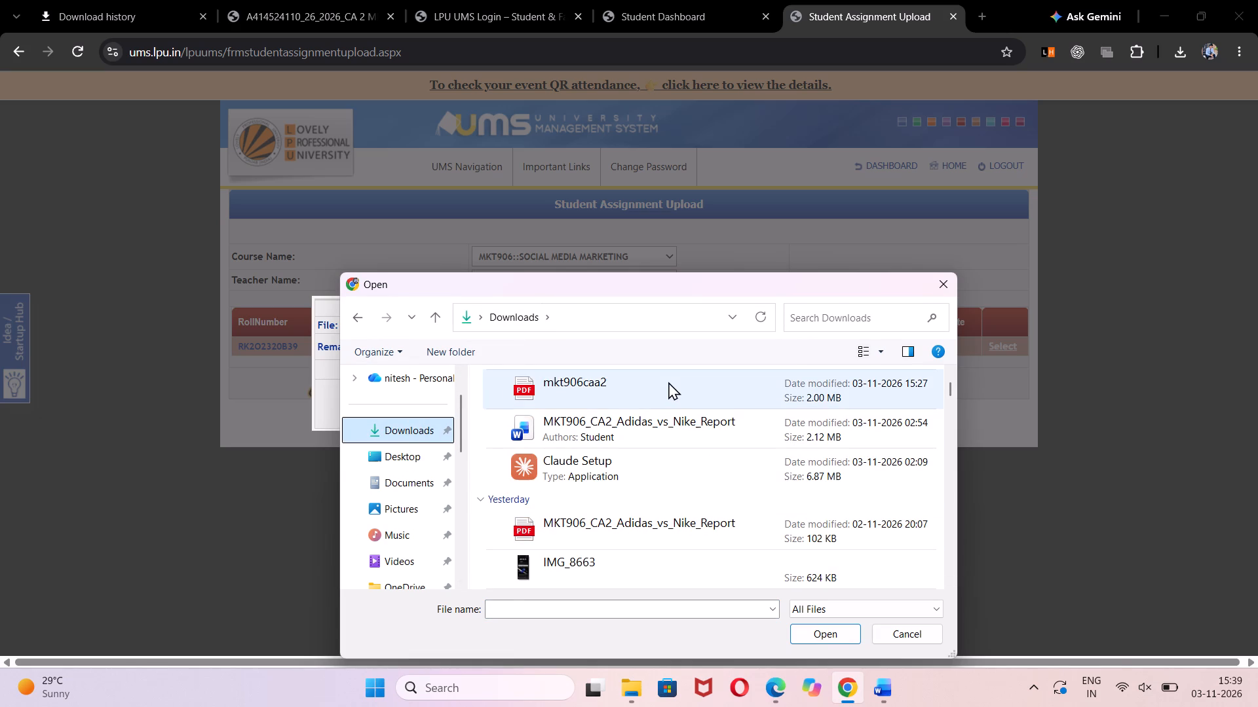
click(668, 382)
click(835, 634)
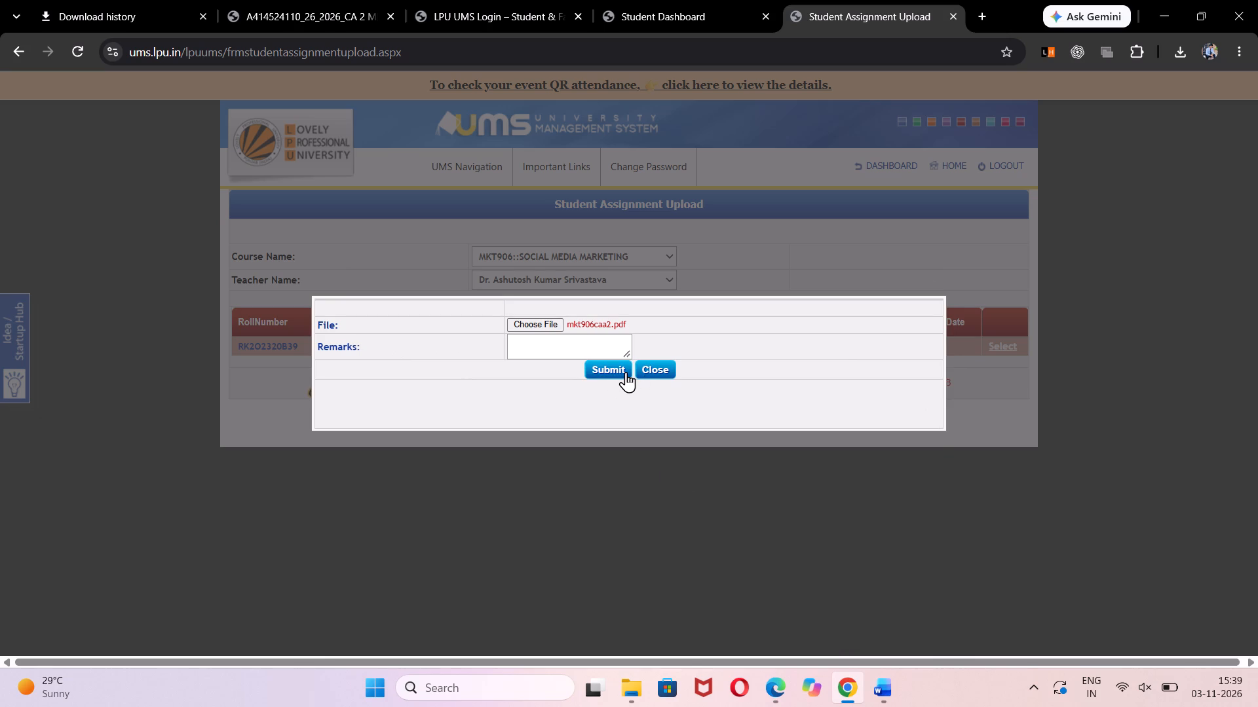
Switch to File Explorer to check the mkt906caa2 PDF in the Downloads folder.
click(626, 685)
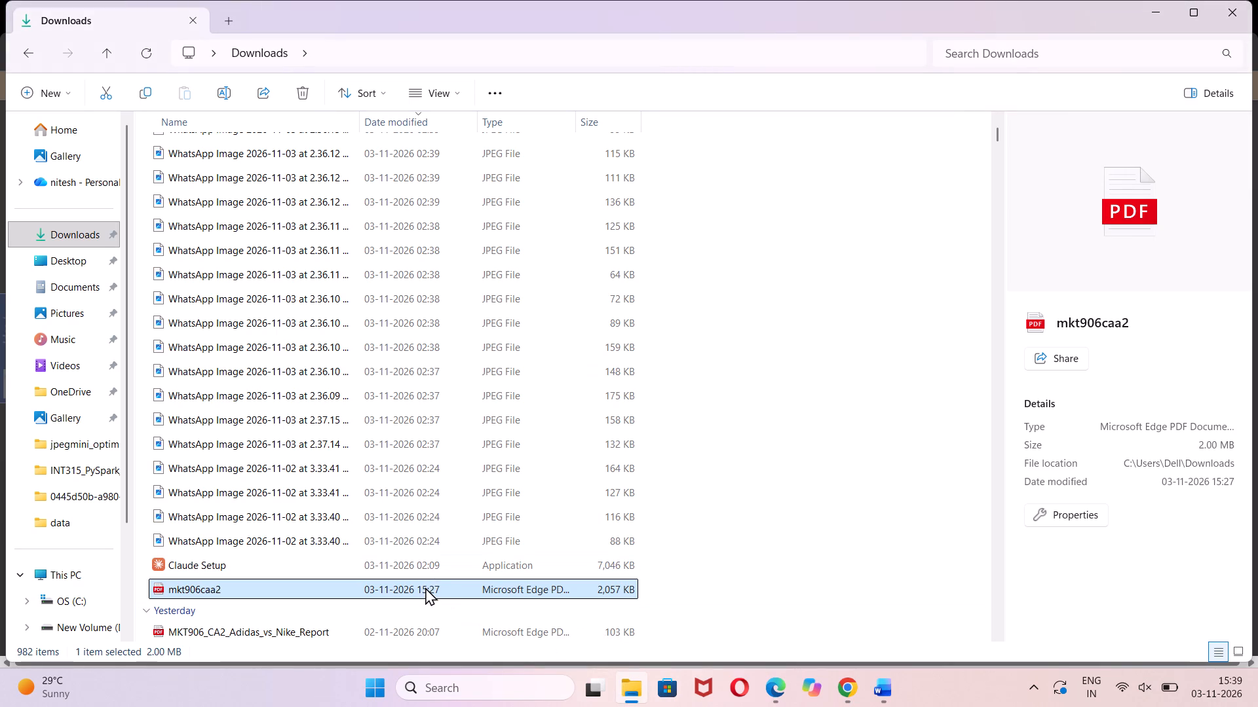
Open mkt906caa2 from Downloads and check that its cover page and opening sections are the Adidas vs Nike report.
double_click(426, 589)
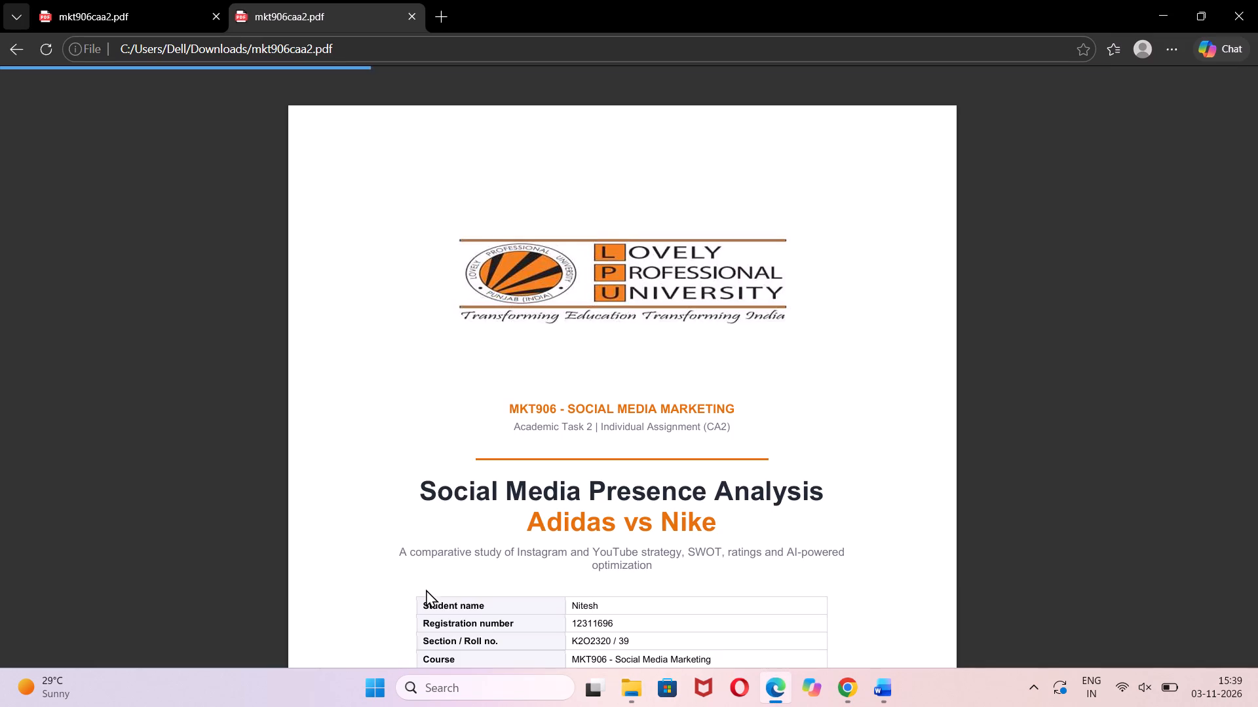
scroll(426, 589, down, 18)
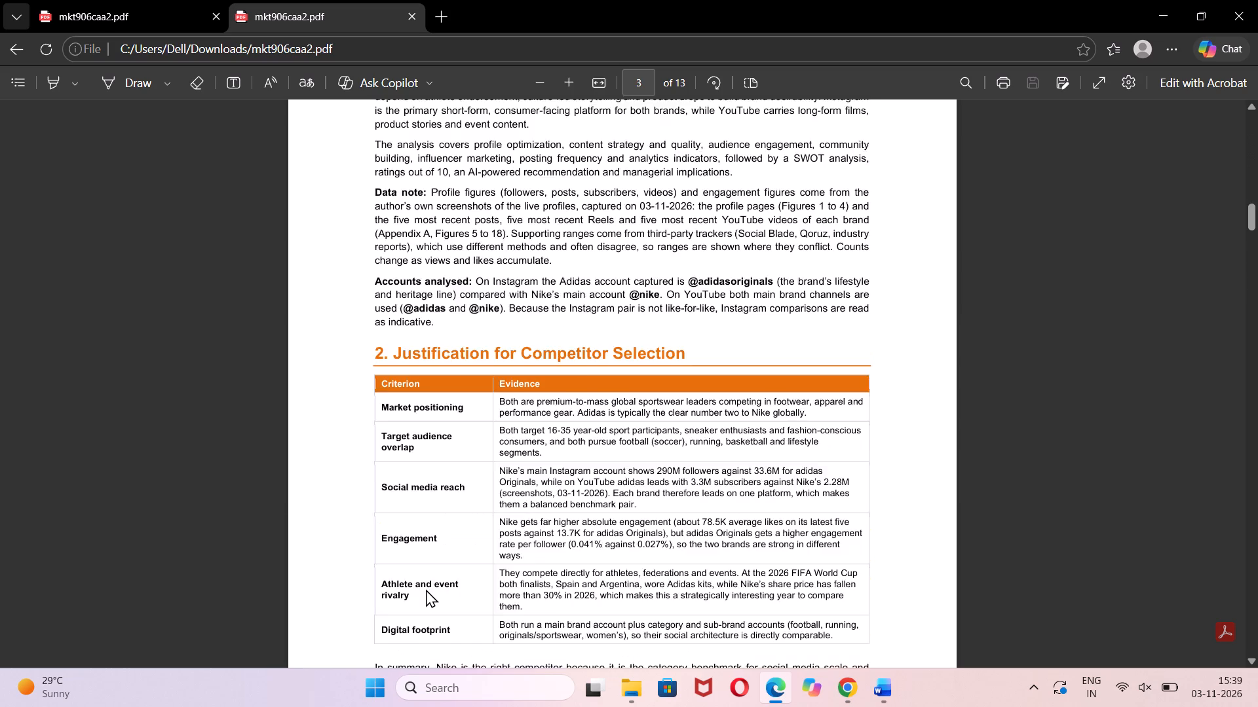
click(1157, 8)
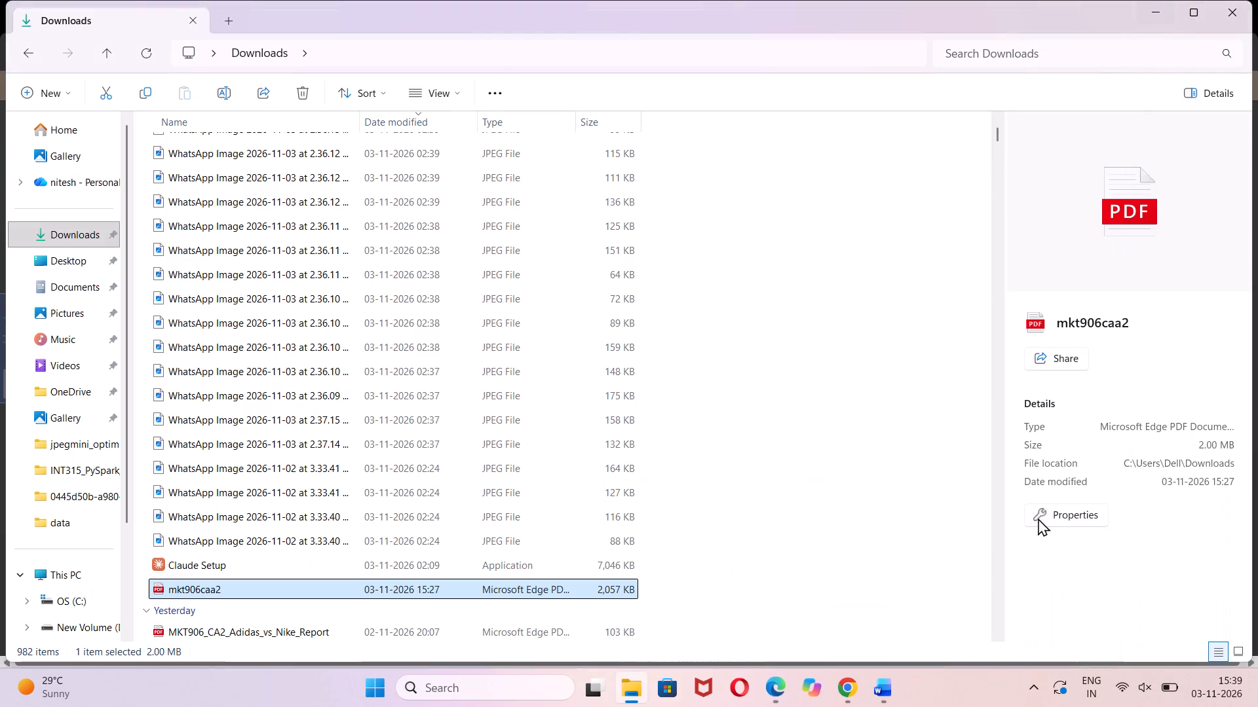
Return to the Student Assignment Upload page in Chrome and submit mkt906caa2.pdf for the MKT906 assignment without remarks.
click(894, 706)
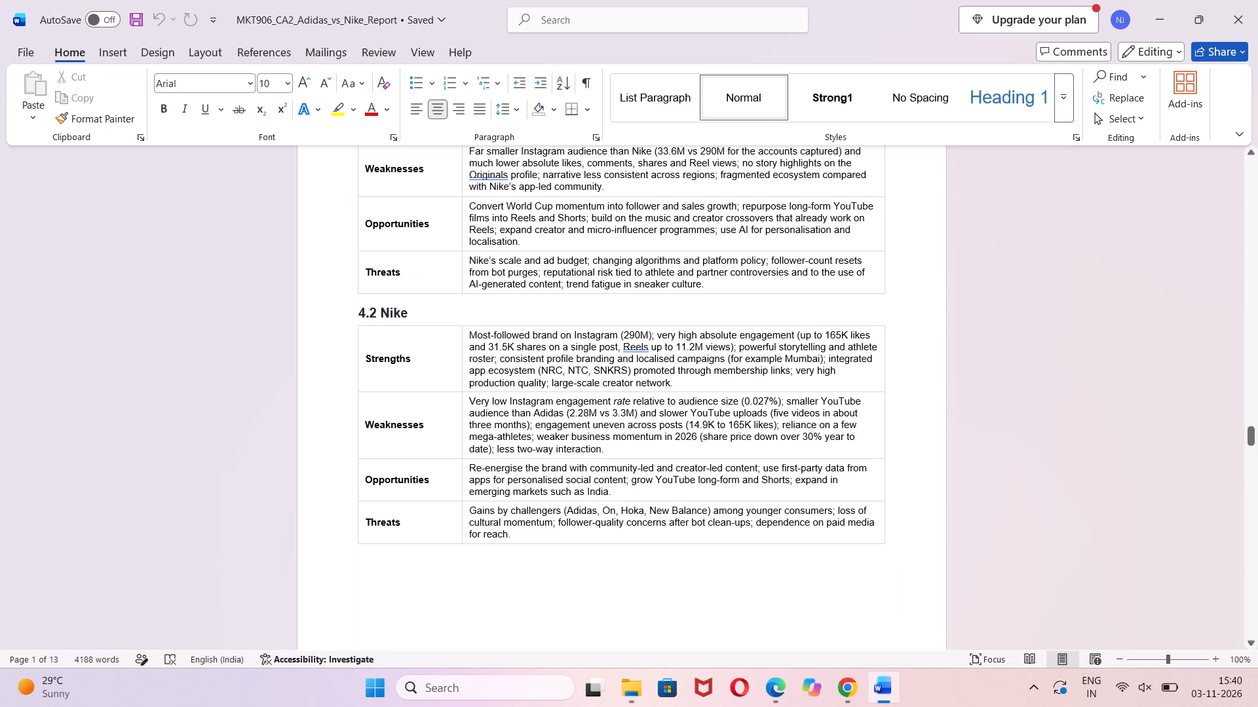
click(829, 685)
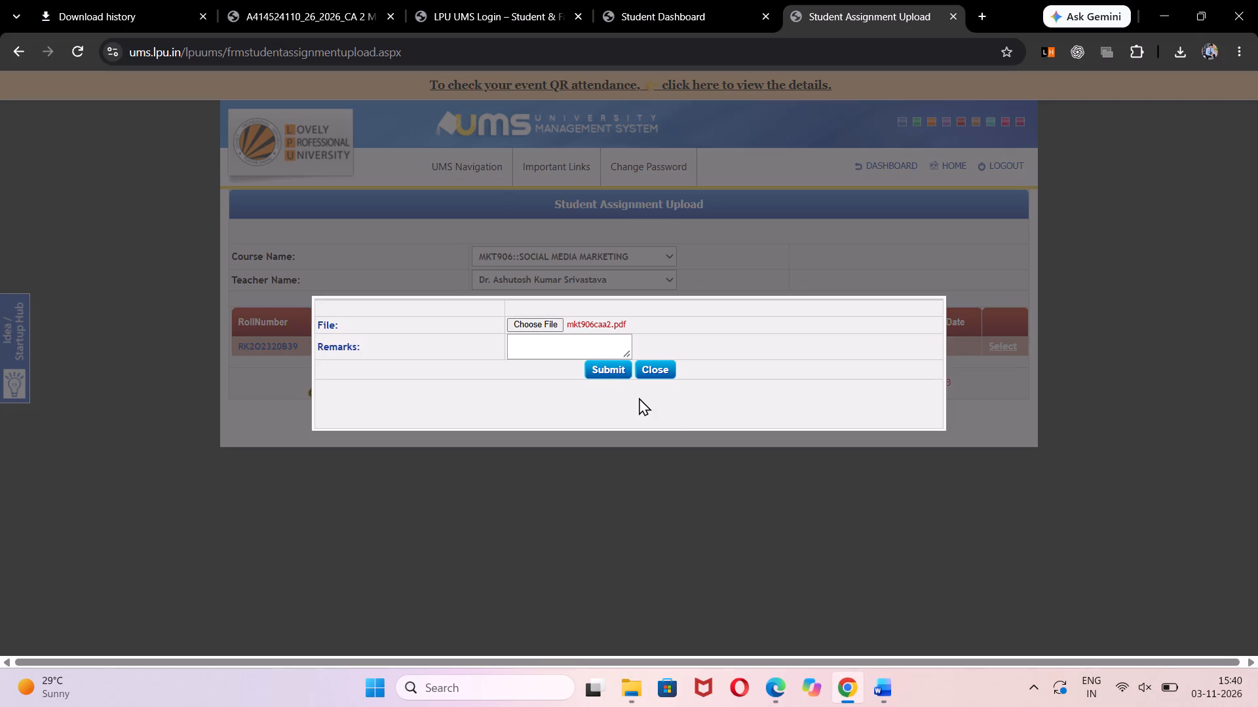
click(614, 368)
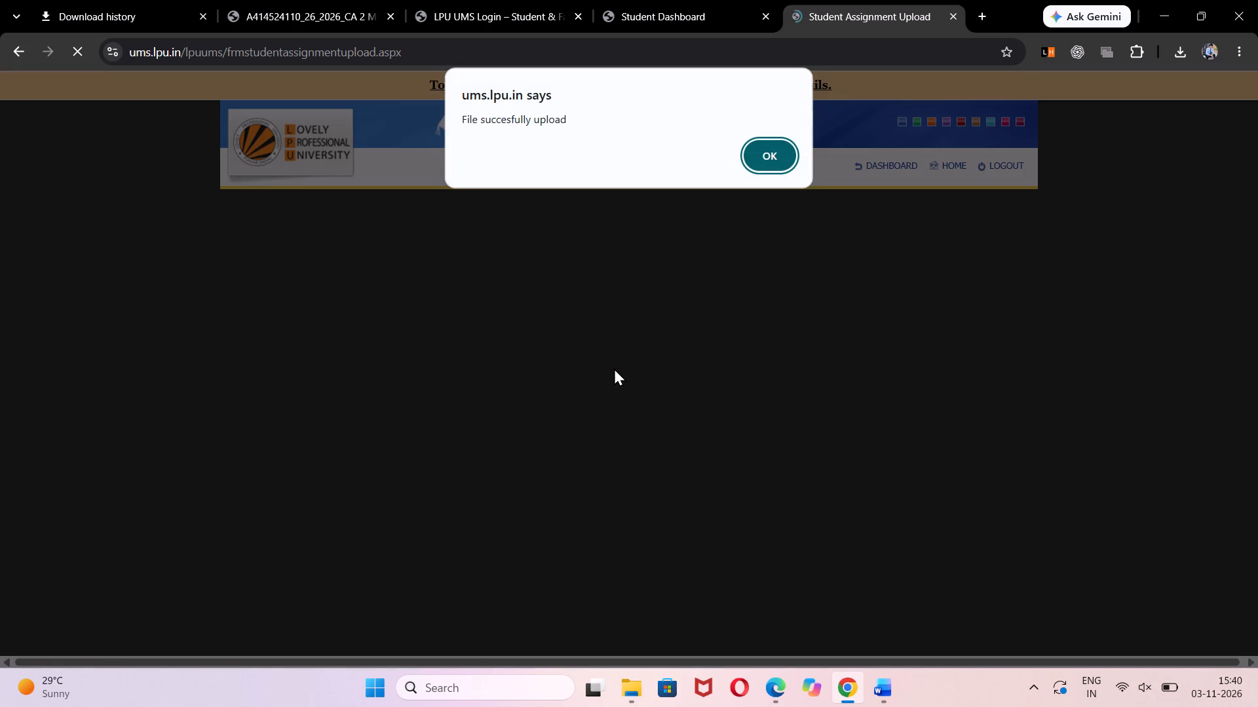
click(769, 152)
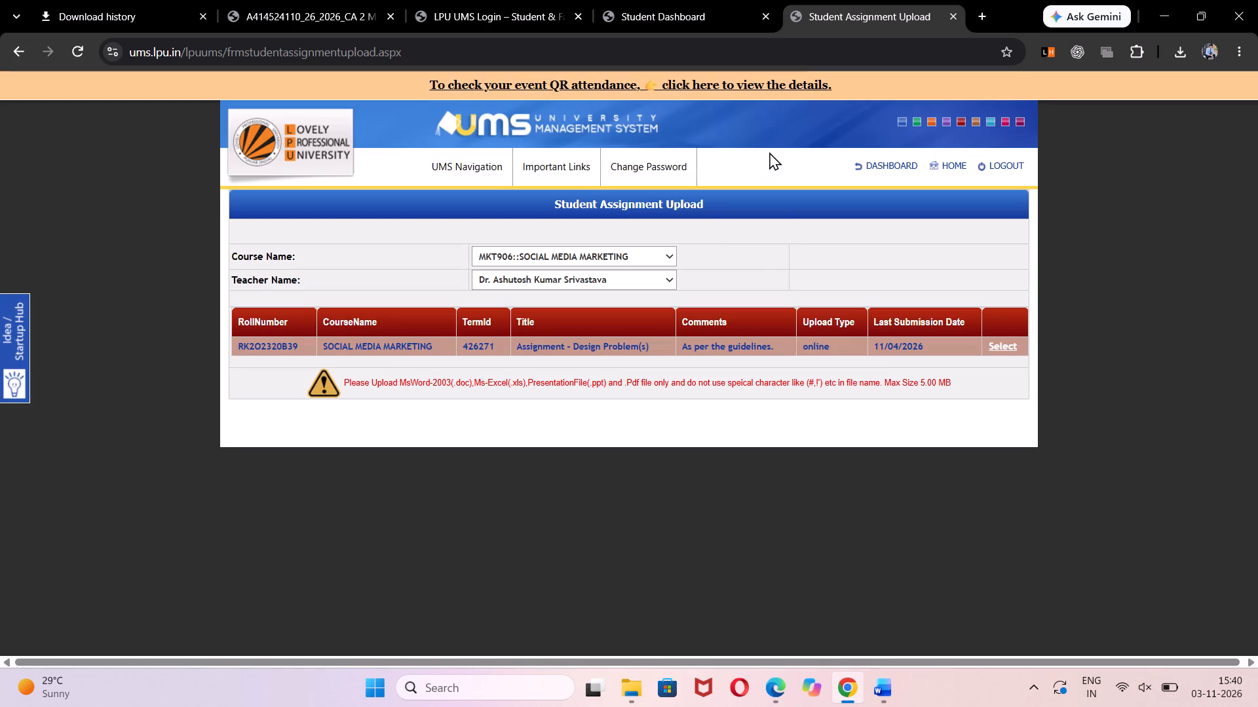
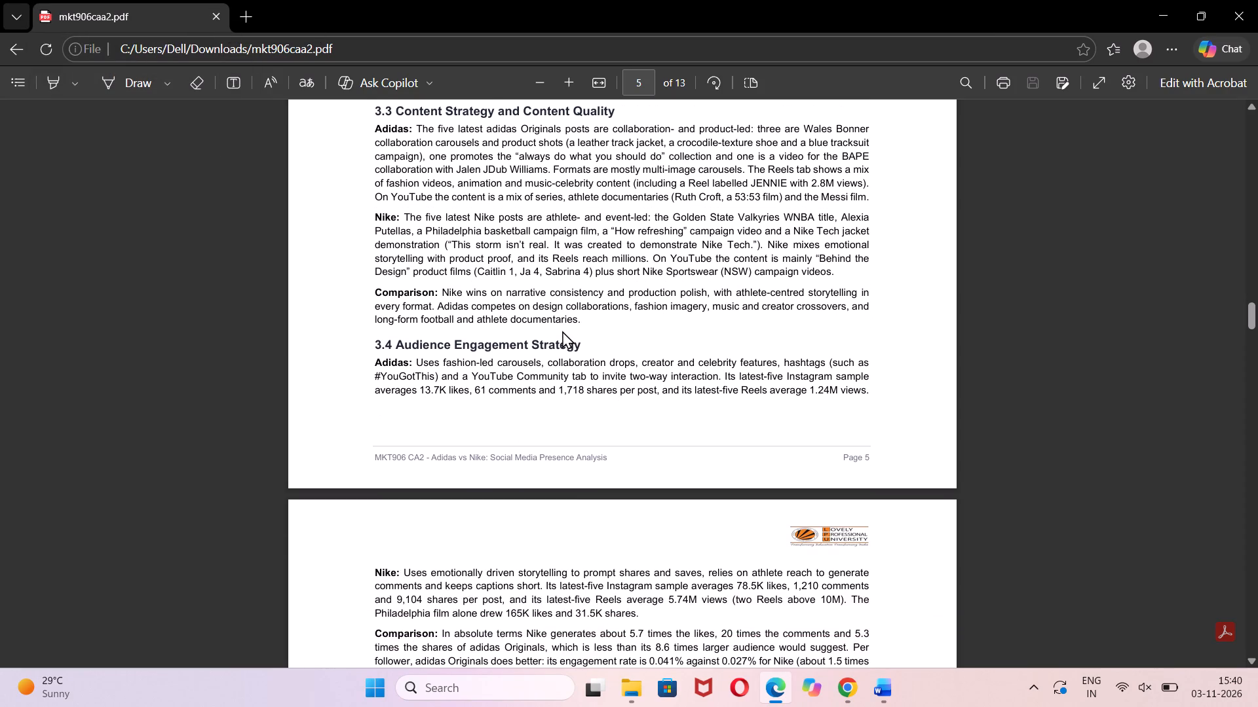
Go back from sections 3.3 and 3.4 of mkt906caa2.pdf to the cover page and check its title, student, course and submission details.
scroll(562, 331, up, 1)
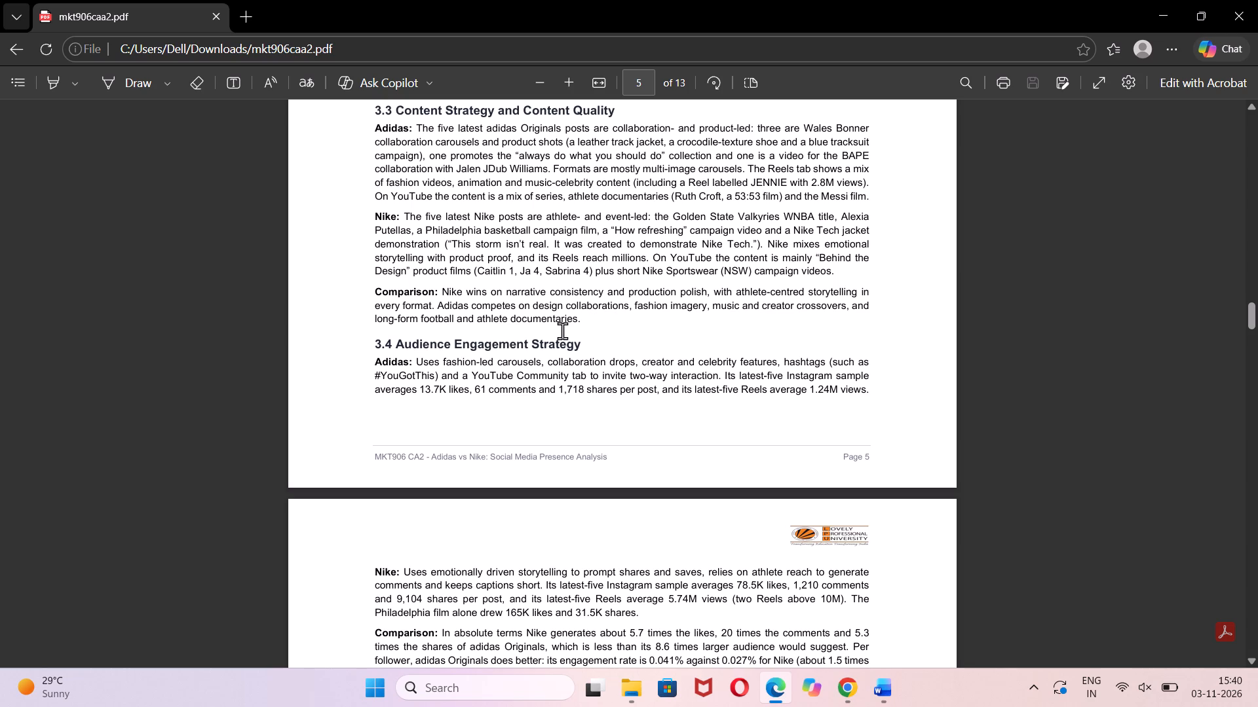
scroll(562, 331, up, 1)
scroll(562, 331, down, 2)
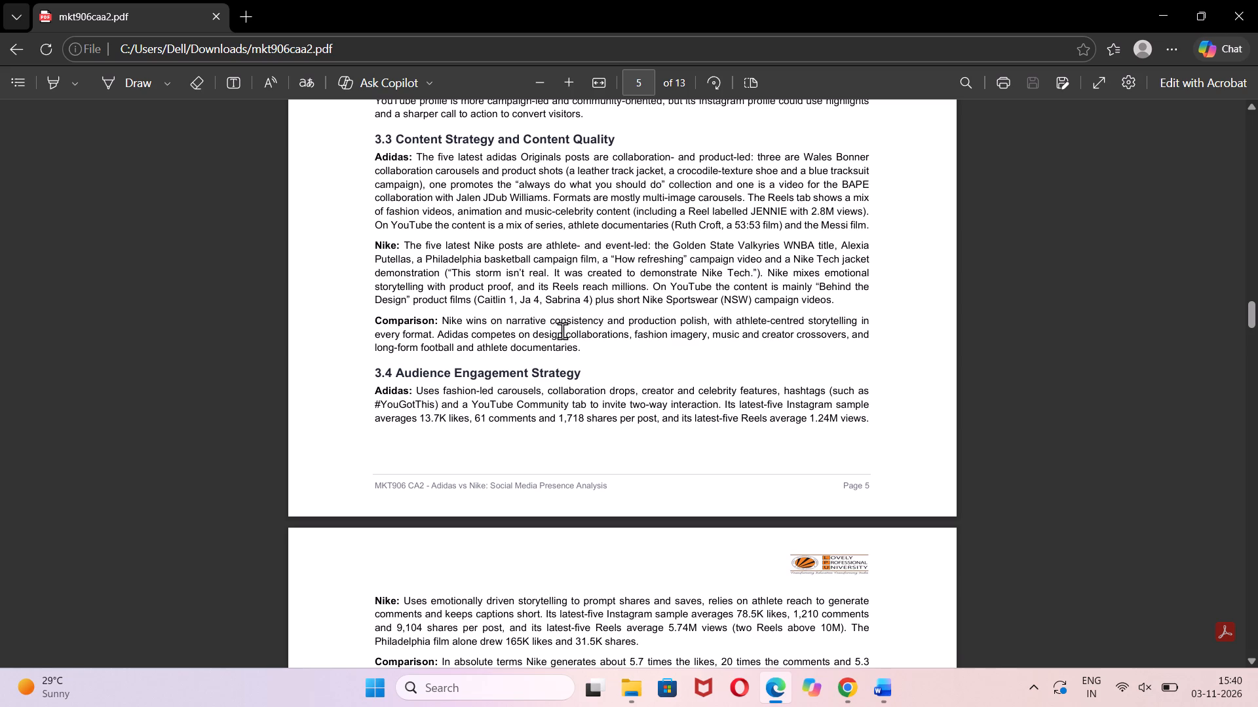
scroll(562, 331, up, 1)
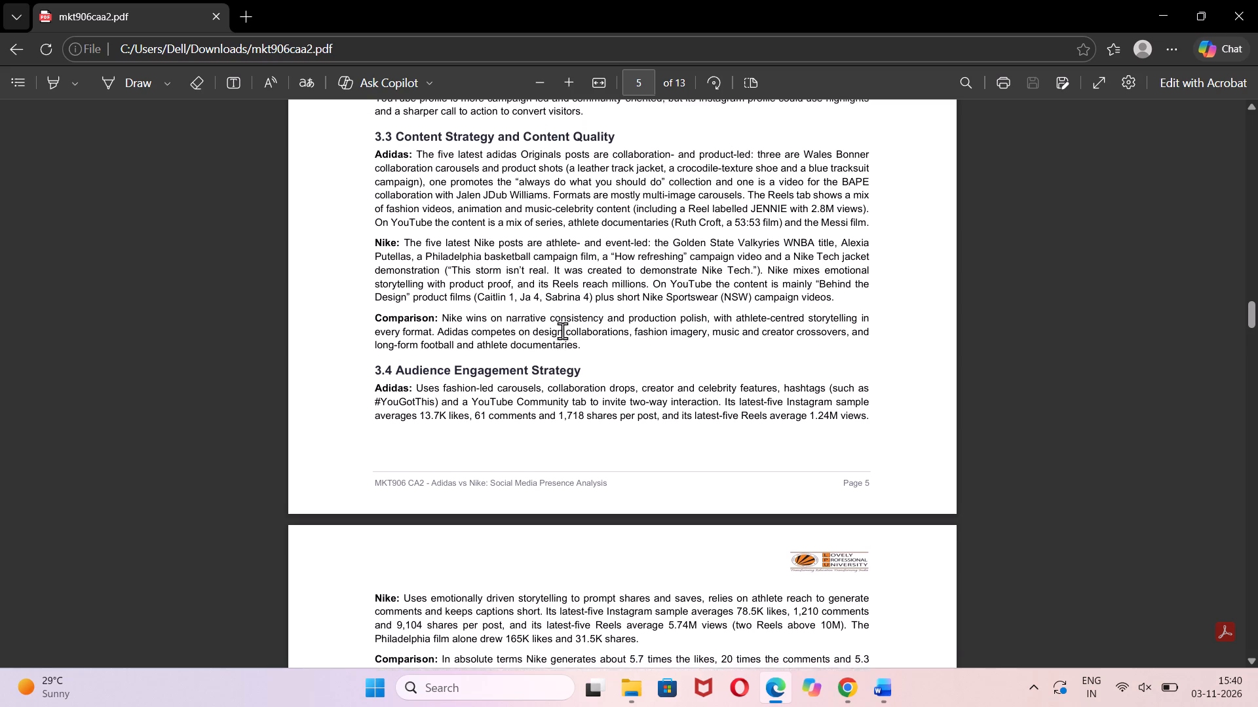
scroll(562, 331, up, 16)
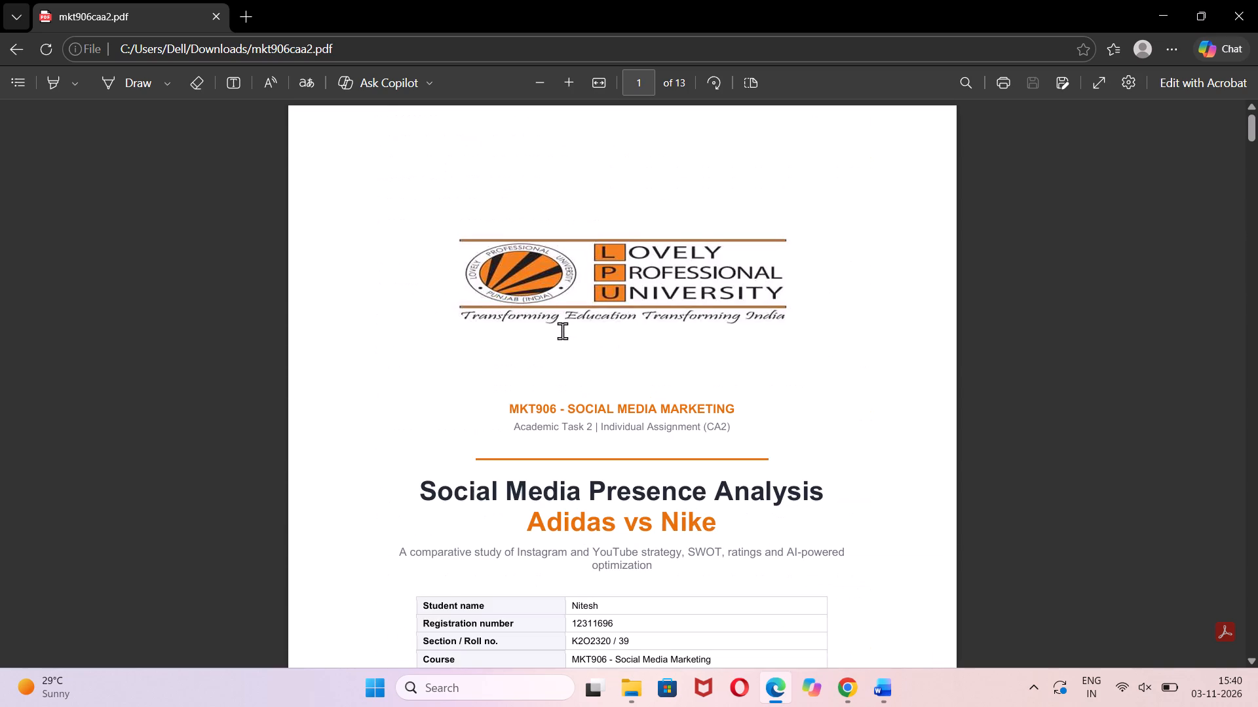
scroll(562, 331, down, 2)
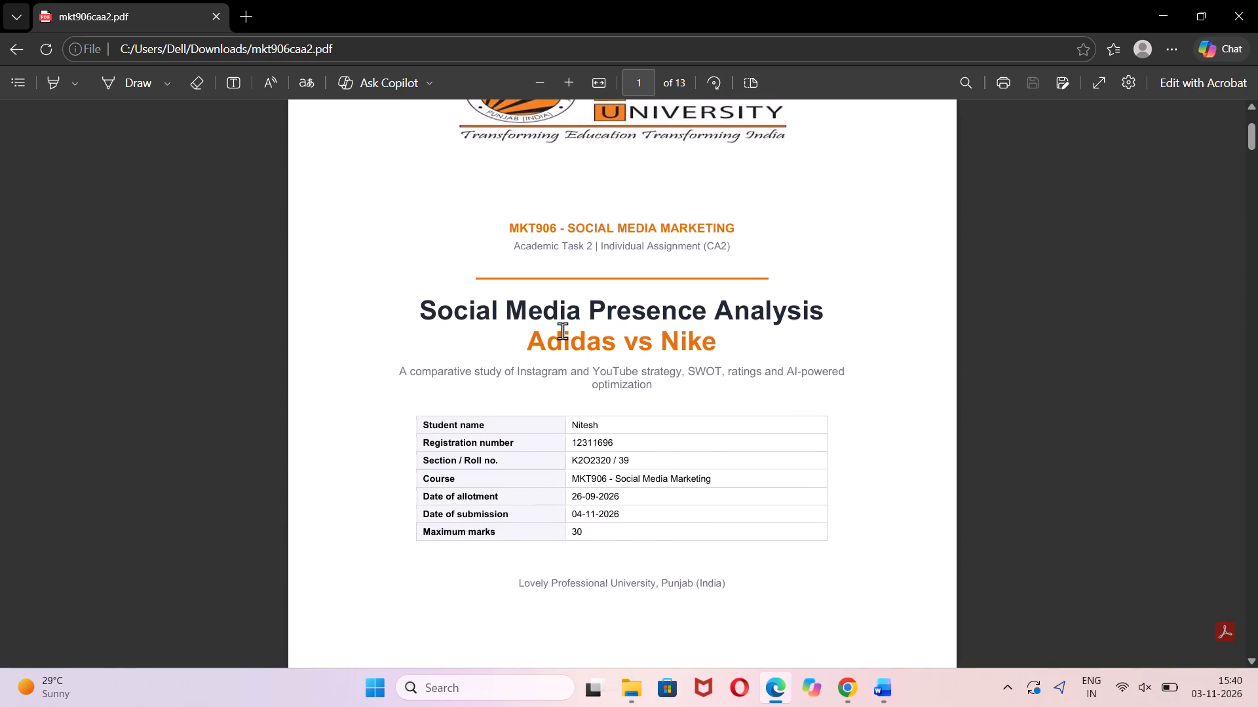
scroll(562, 331, down, 2)
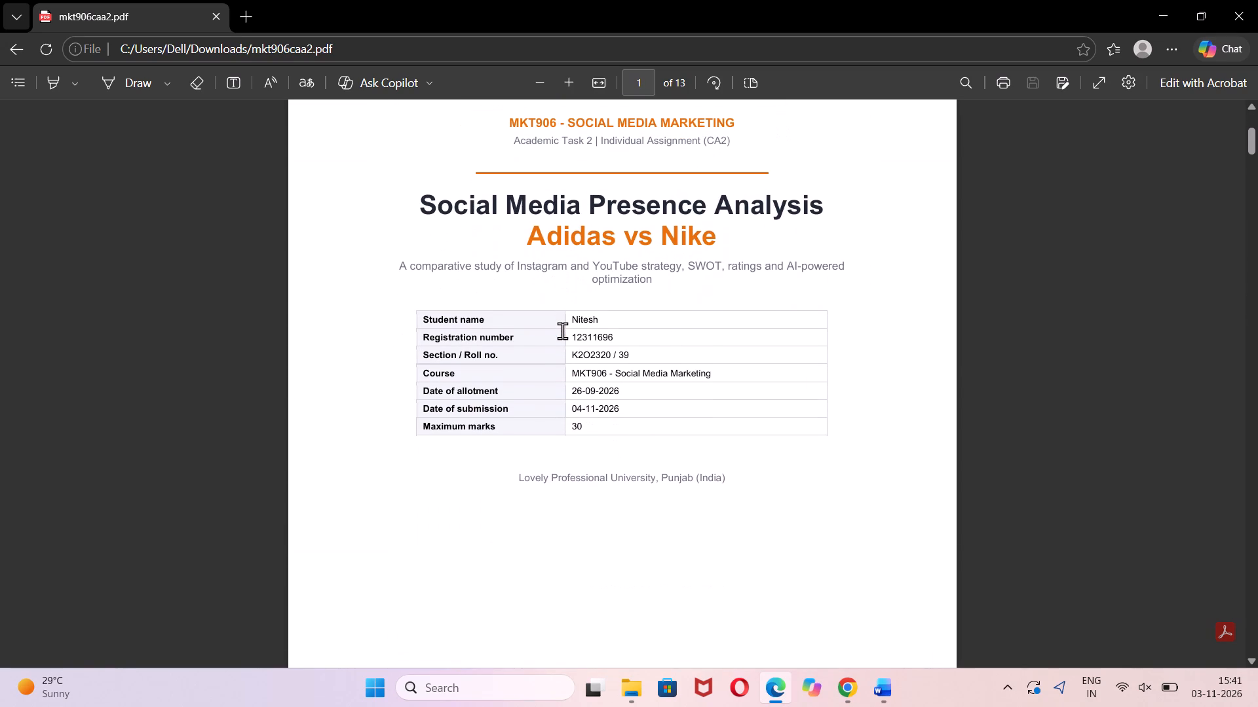
scroll(562, 331, down, 1)
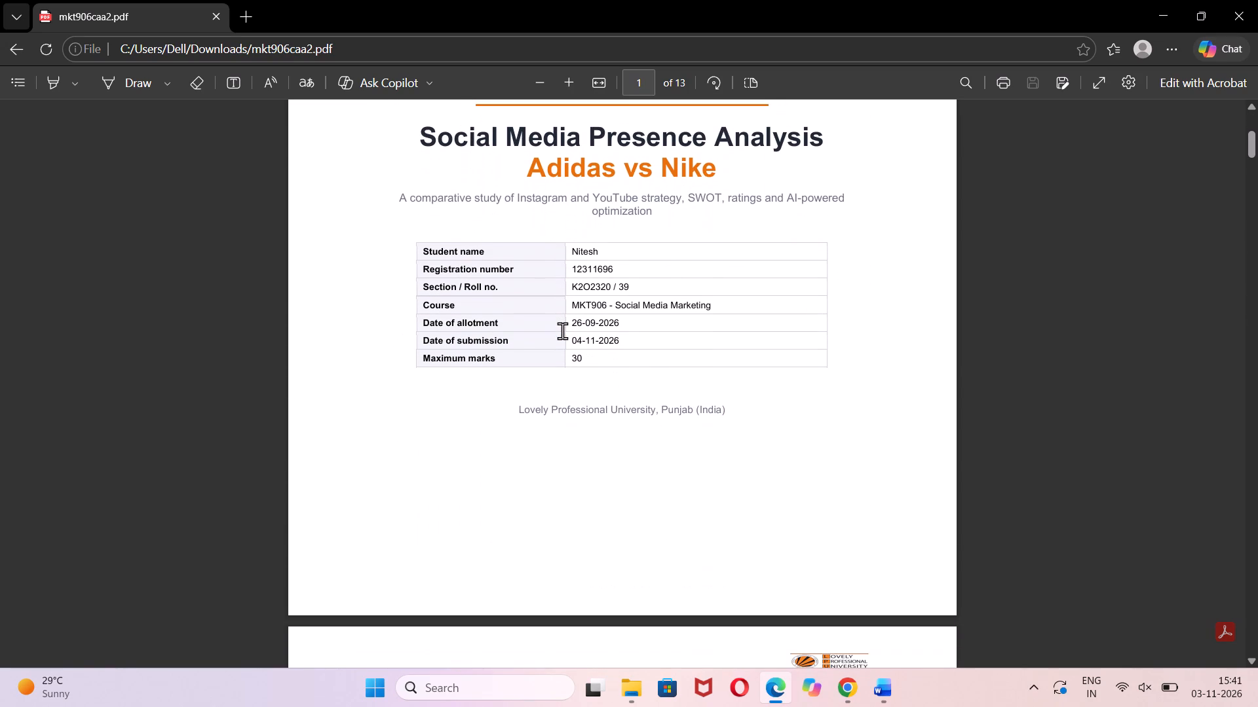
Examine the report's Table of Contents and the section 3.1 Platform Snapshot table comparing Adidas and Nike.
scroll(562, 331, down, 5)
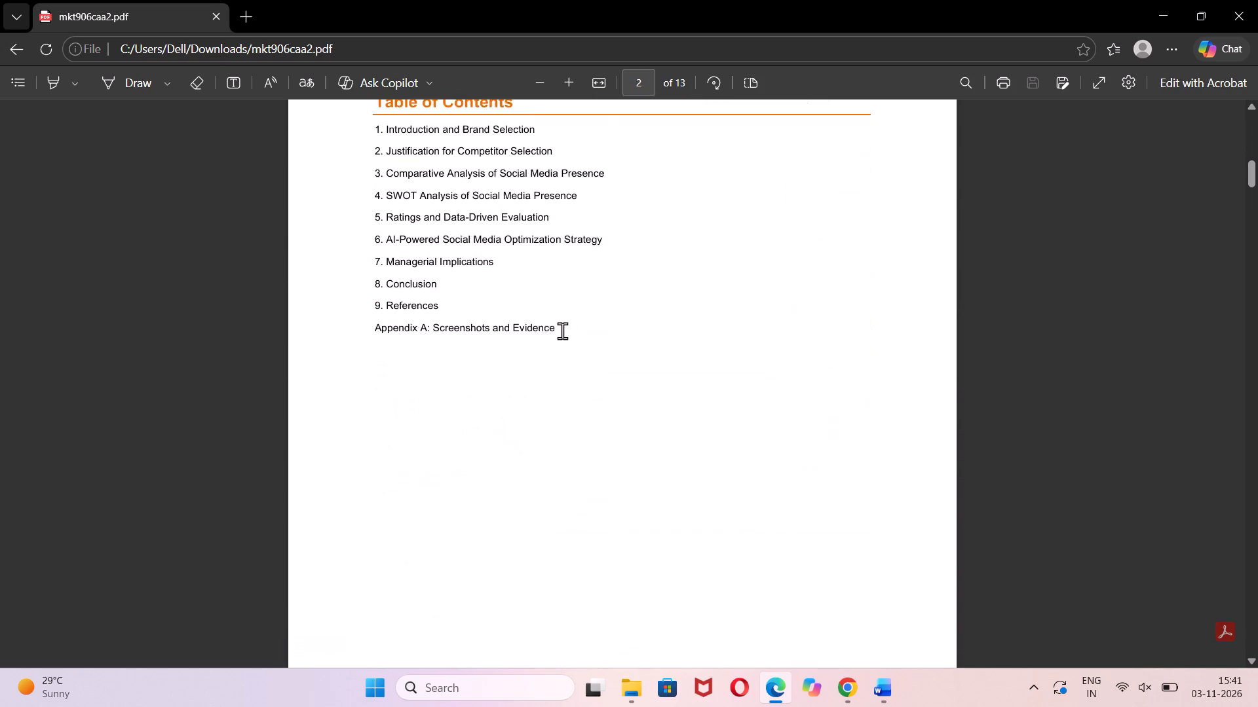
scroll(562, 331, down, 4)
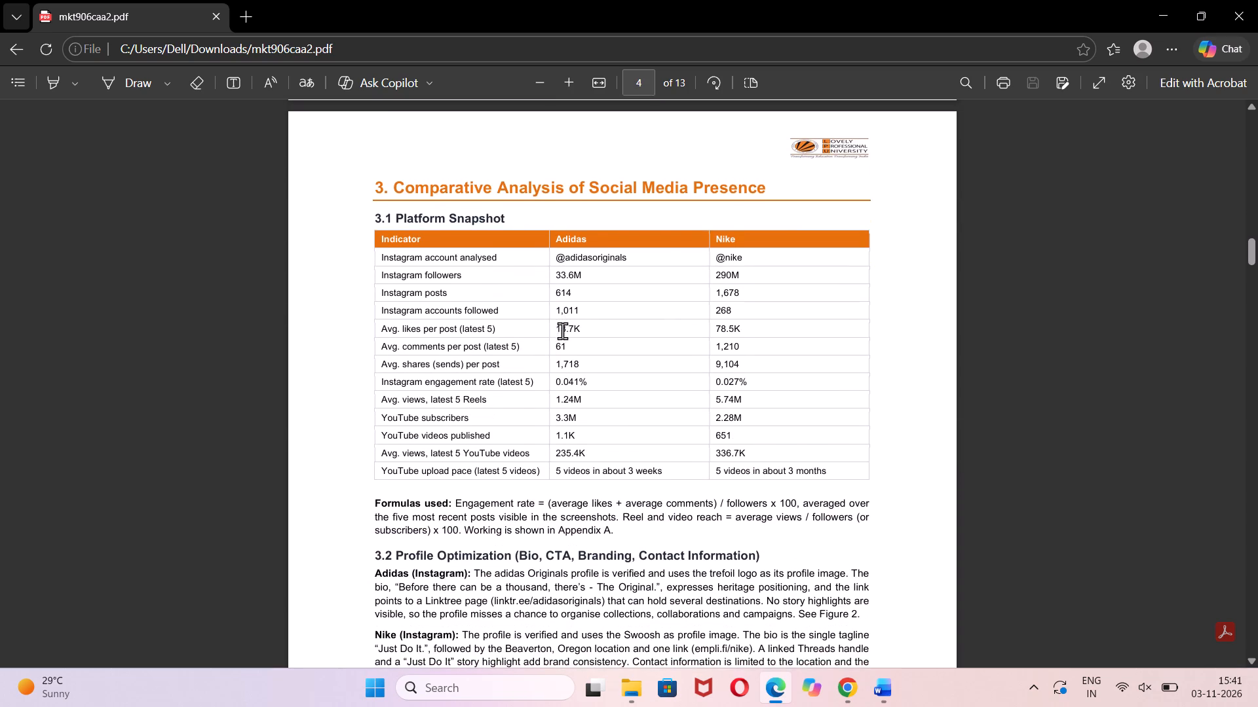
scroll(562, 331, down, 1)
scroll(562, 331, up, 3)
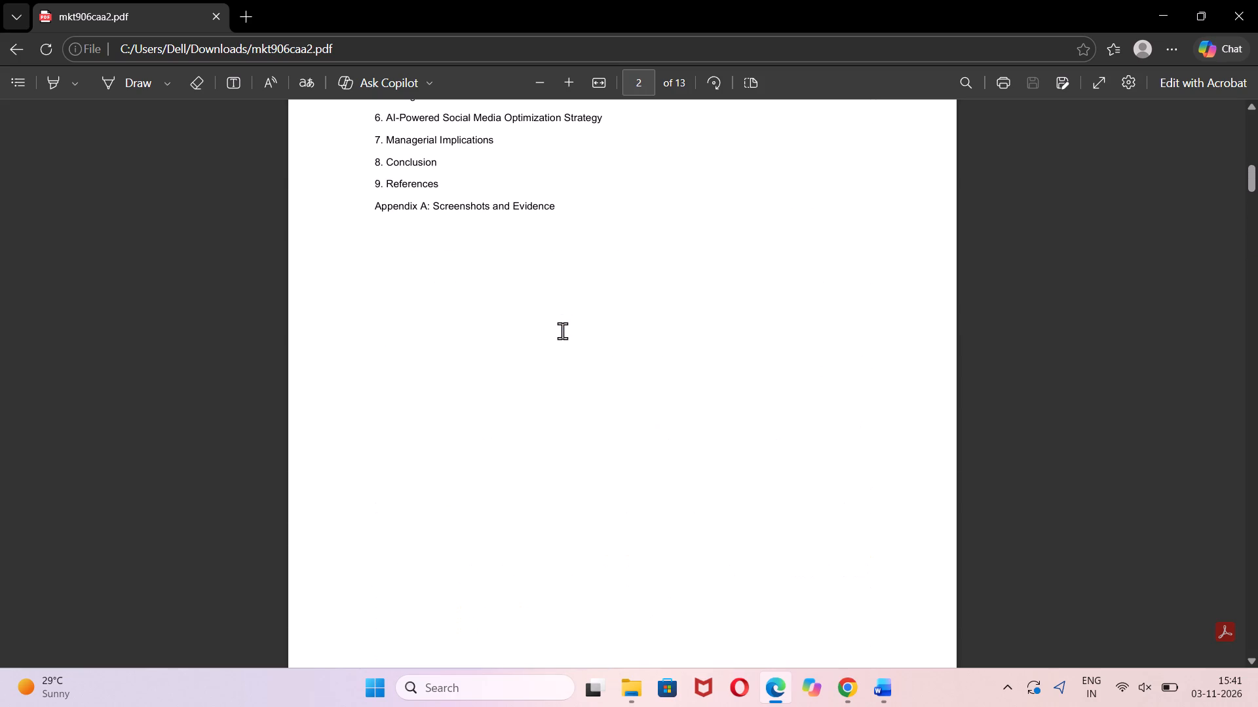
scroll(562, 331, up, 1)
scroll(562, 331, down, 2)
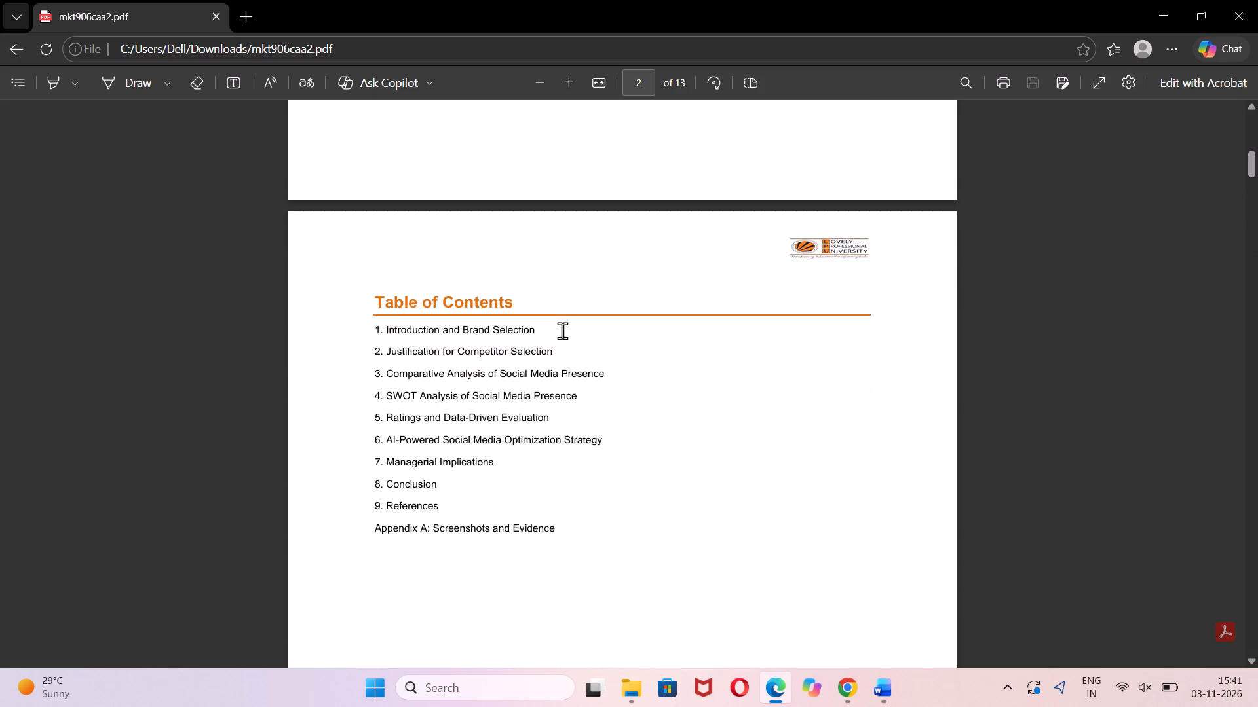
scroll(562, 331, down, 2)
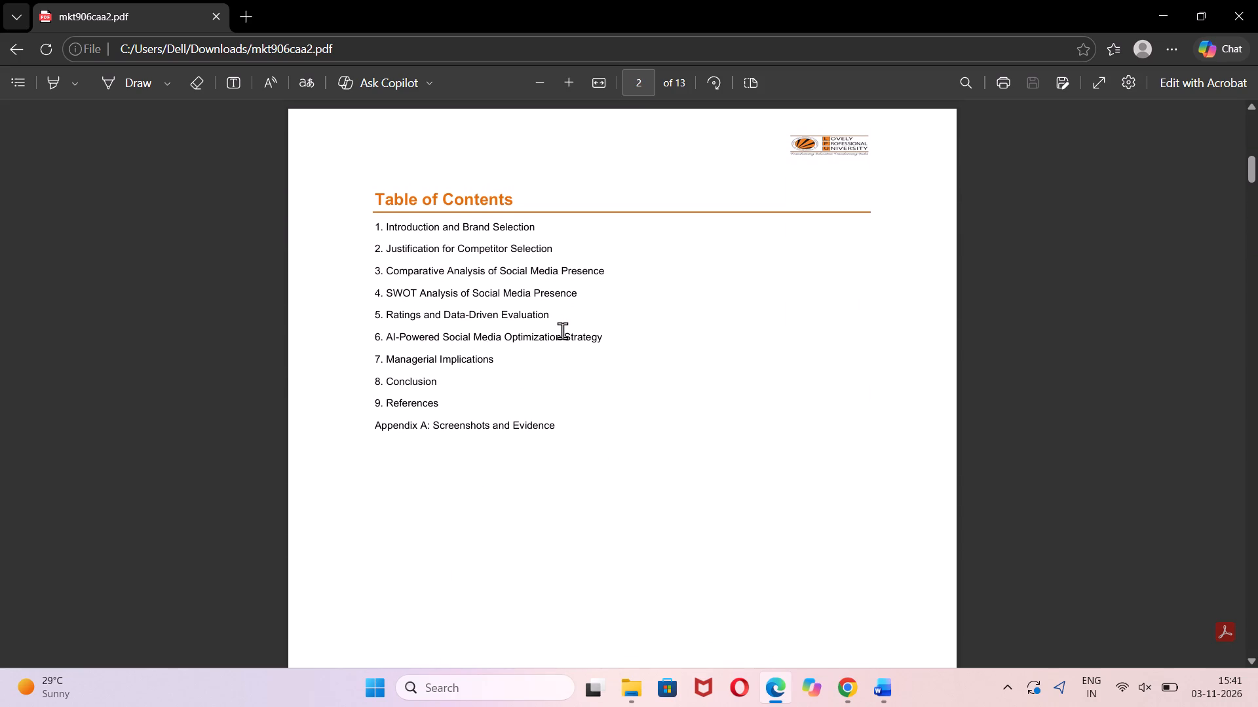
scroll(562, 331, down, 2)
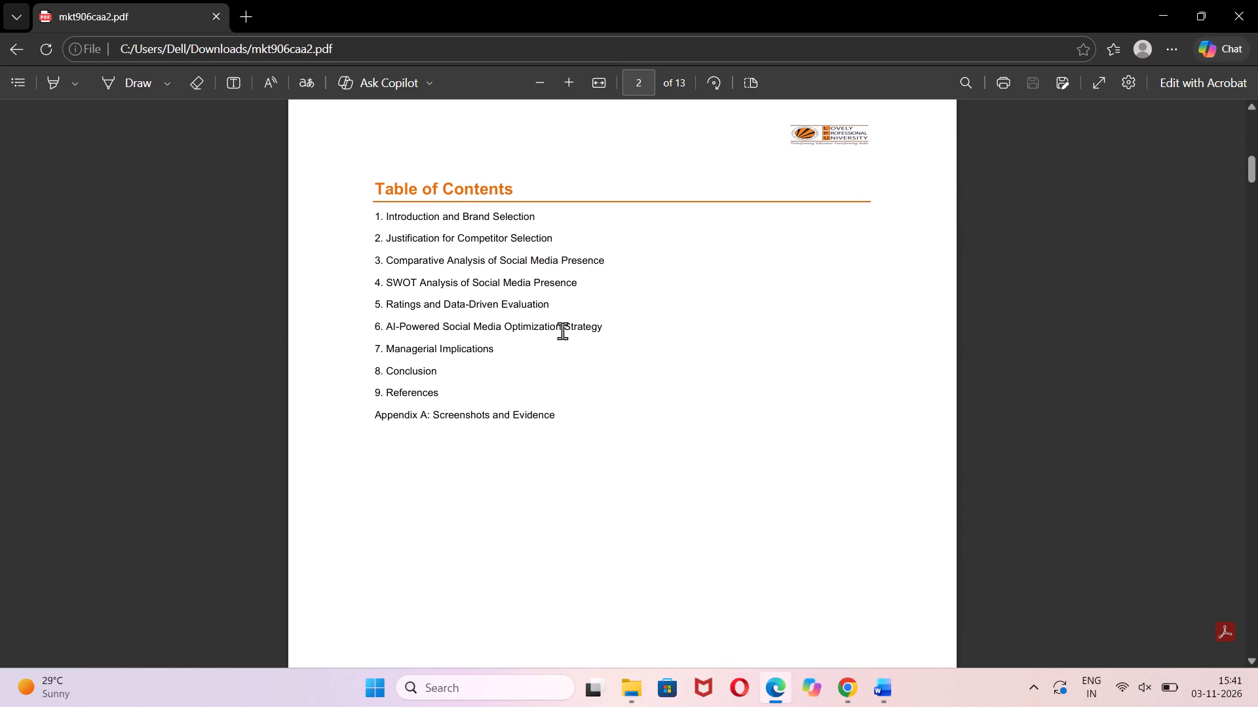
scroll(562, 331, down, 1)
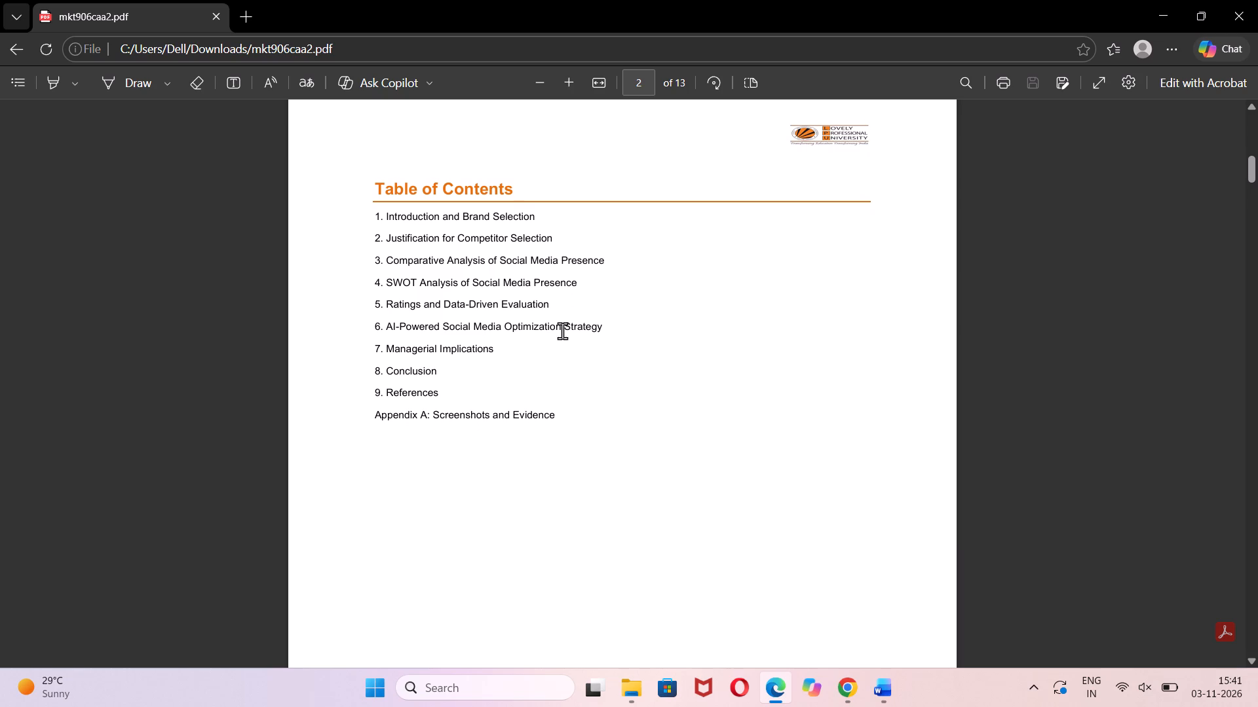
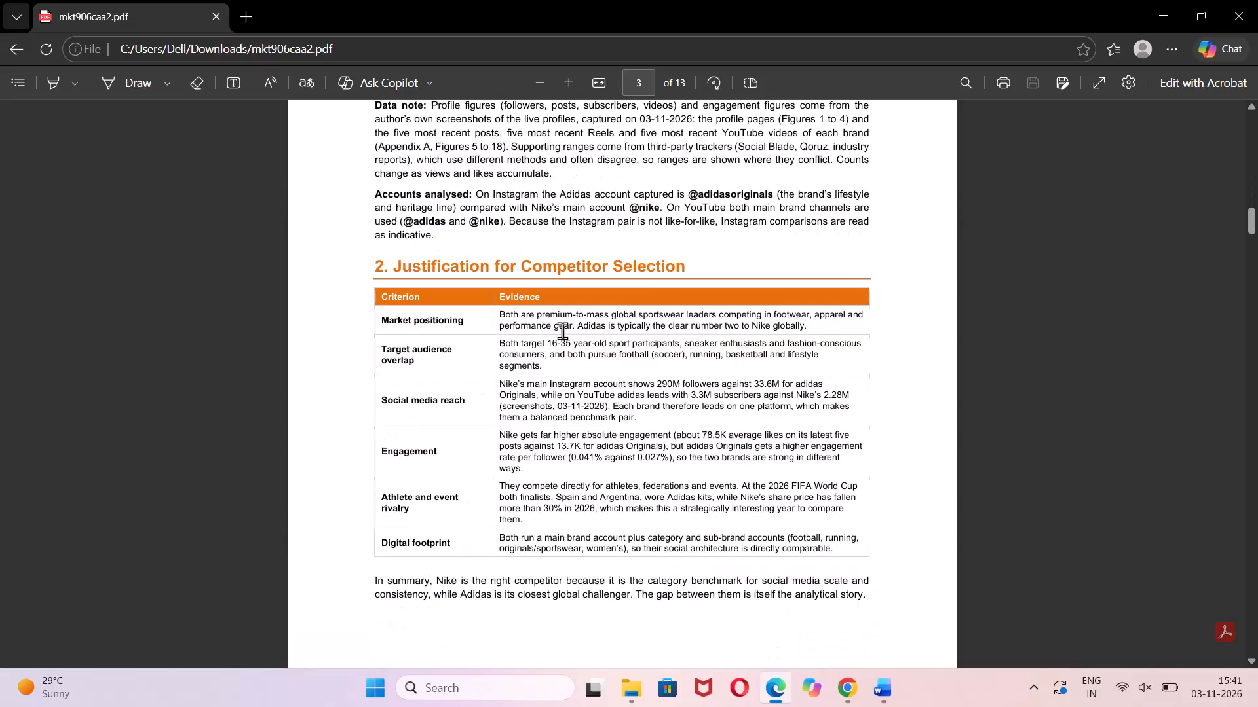
Examine section 3.2 Profile Optimization and the Nike and adidas Originals Instagram profile screenshots in Figures 1 and 2.
scroll(562, 331, down, 3)
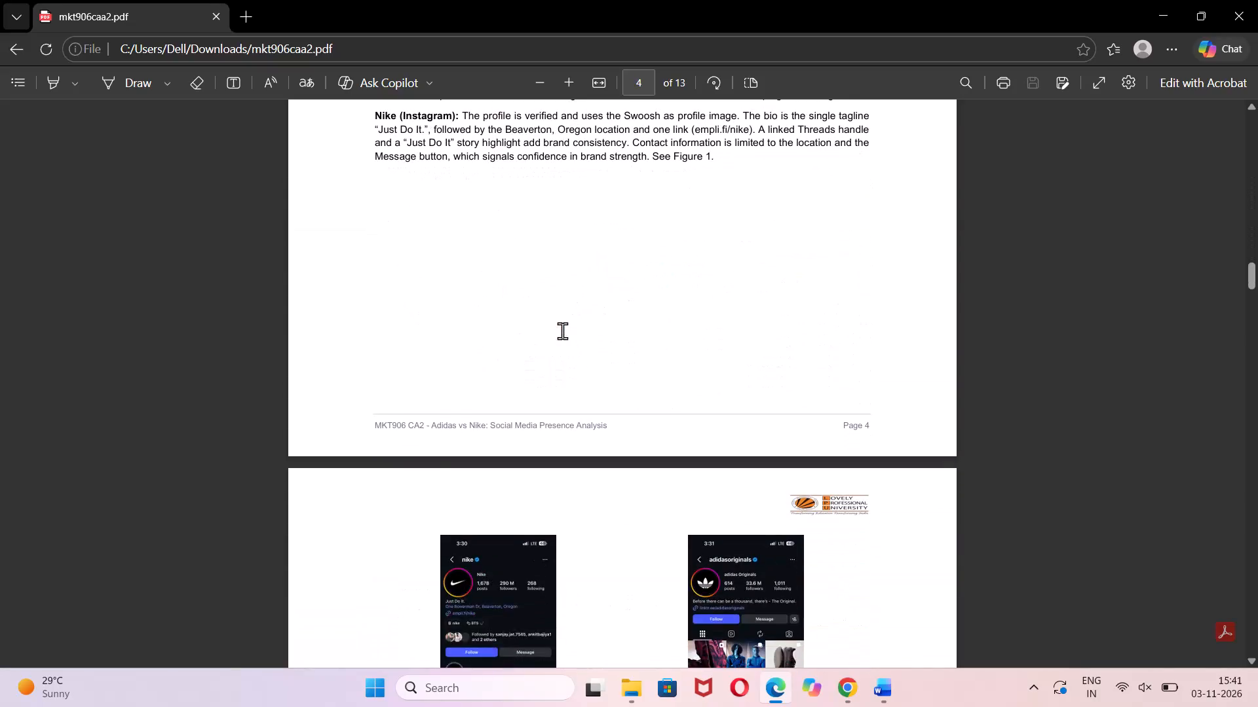
scroll(562, 331, right, 1)
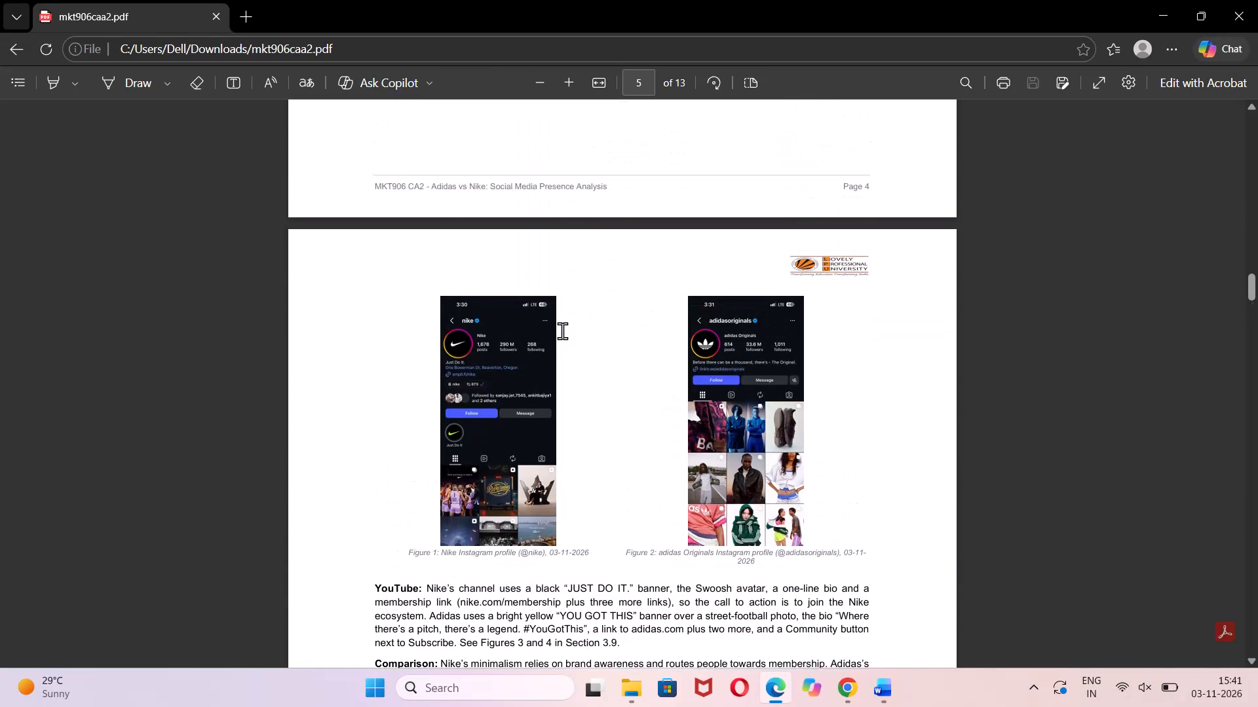
scroll(562, 331, right, 1)
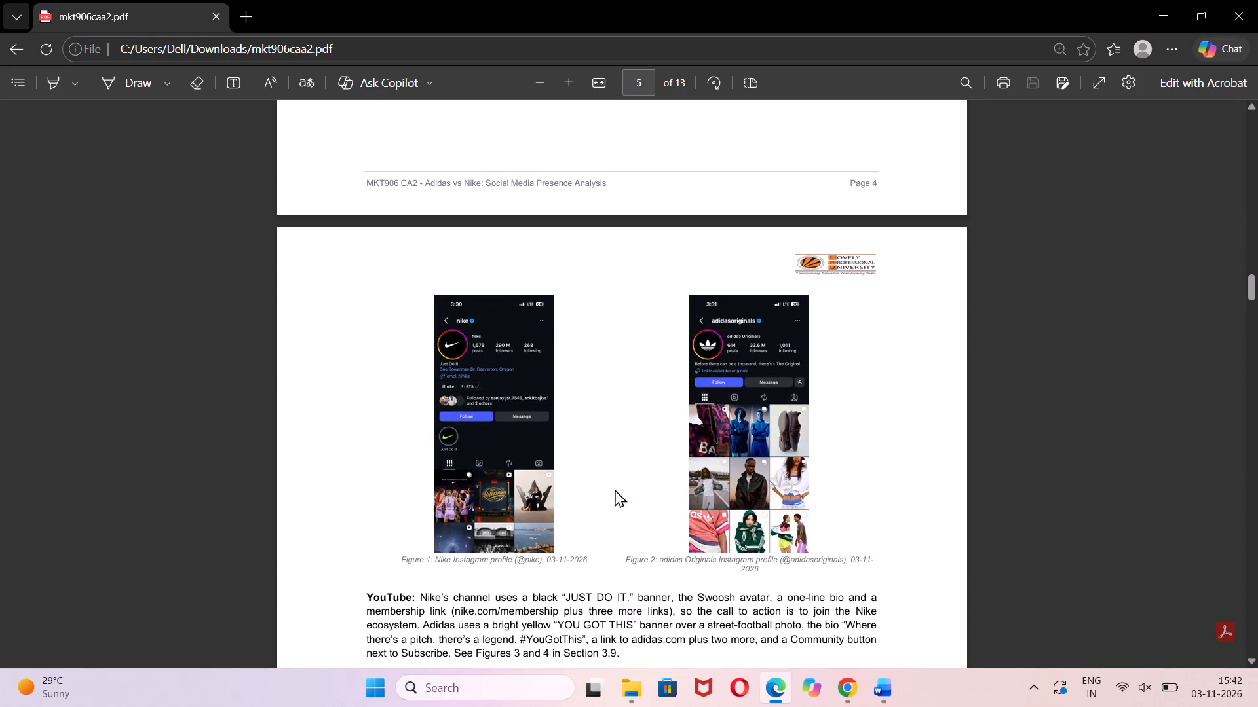
click(592, 563)
drag(592, 563, 499, 554)
scroll(499, 554, up, 3)
scroll(499, 554, down, 3)
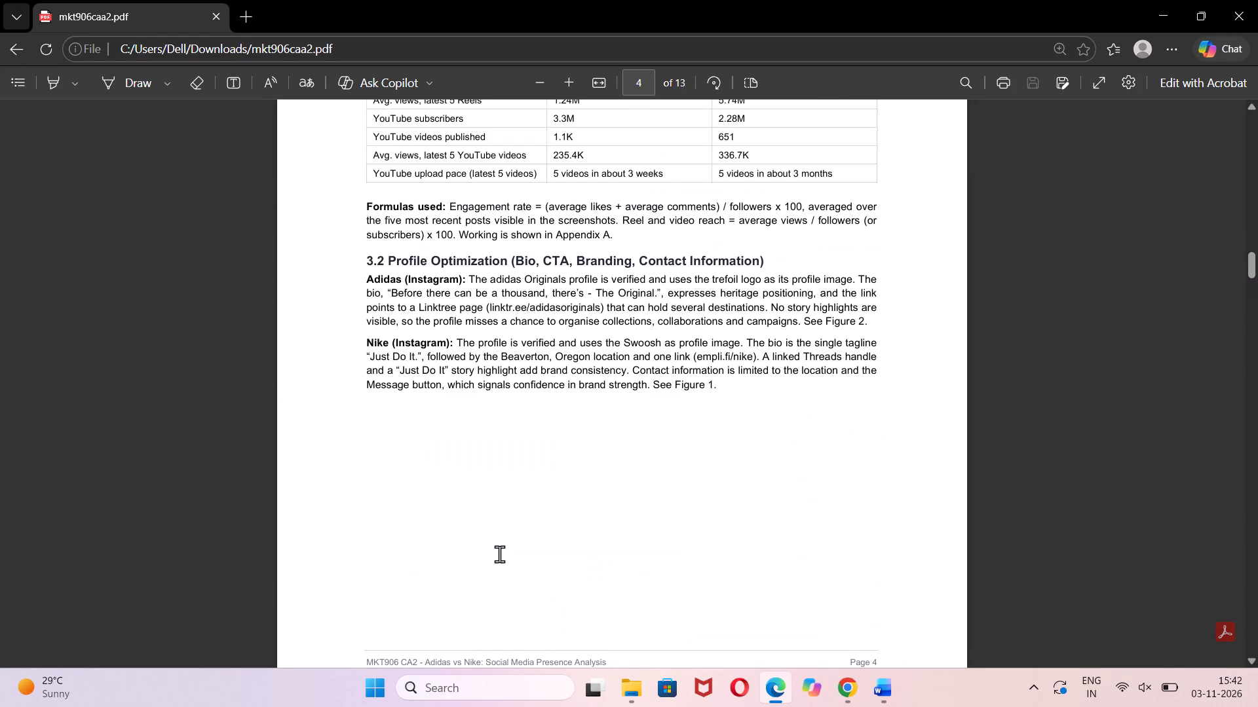
scroll(499, 554, down, 4)
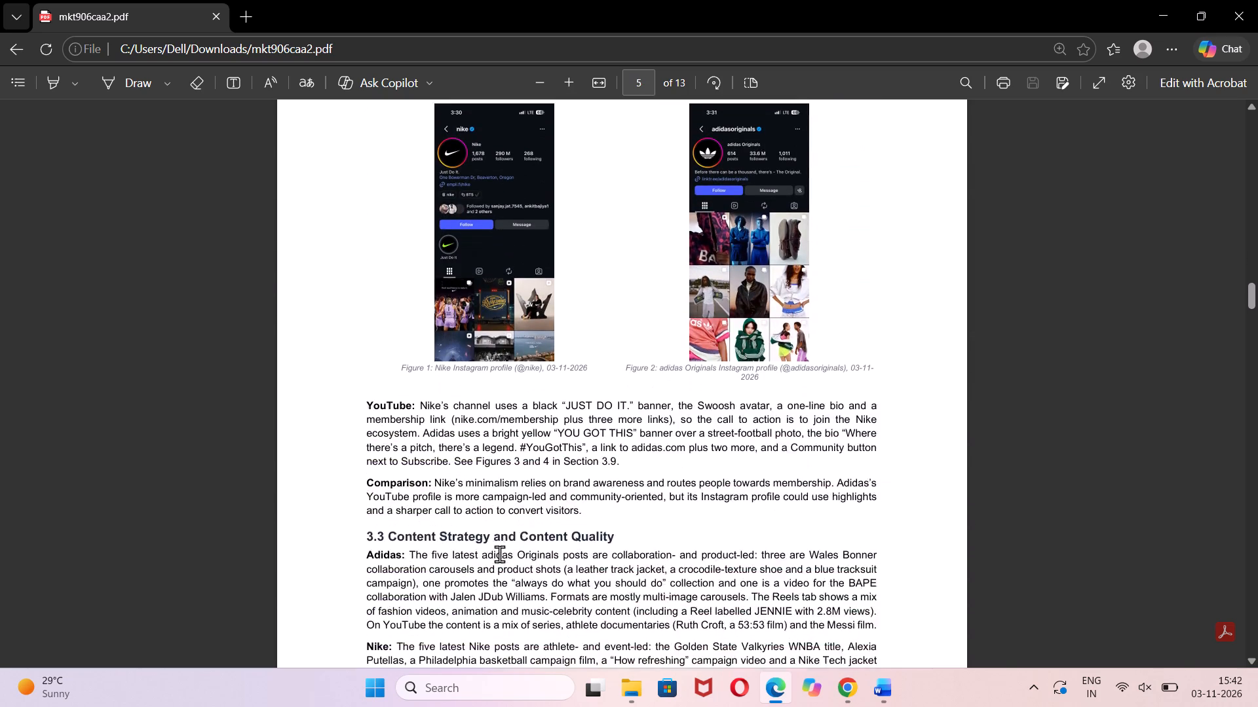
Skim the report from section 3.3 Content Strategy through to the section 5 Ratings and Data-Driven Evaluation table.
scroll(499, 554, down, 5)
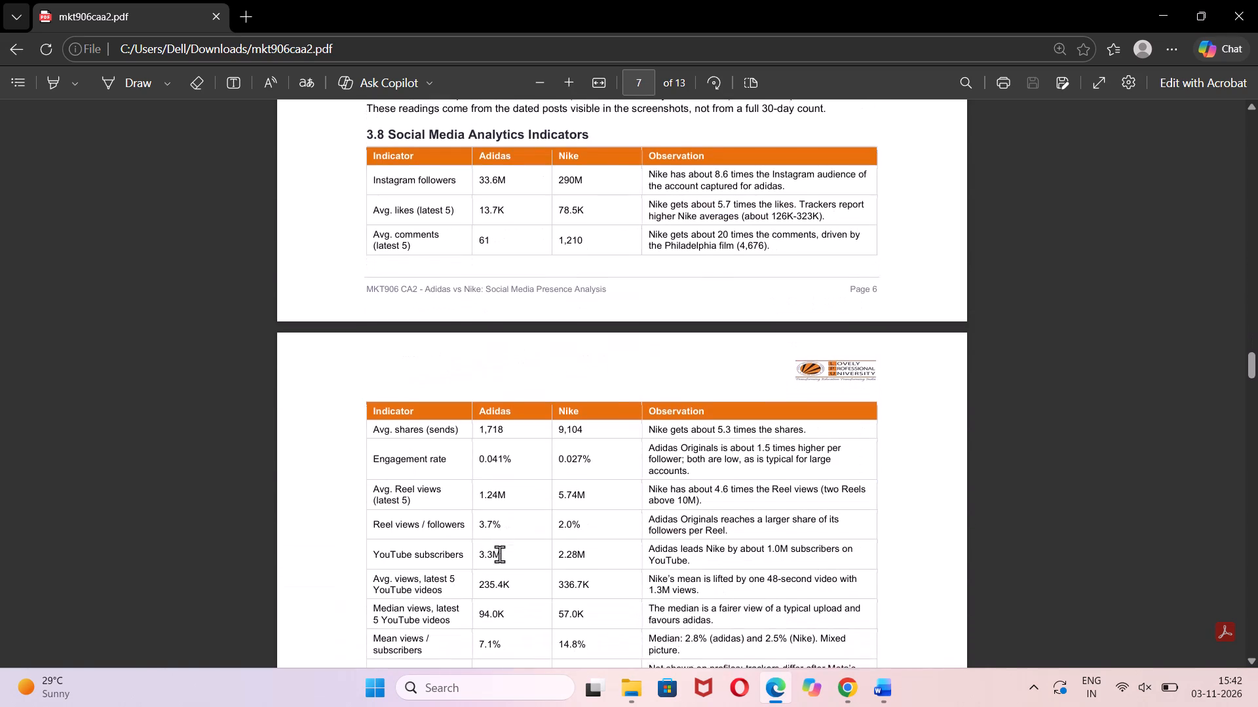
scroll(499, 554, down, 1)
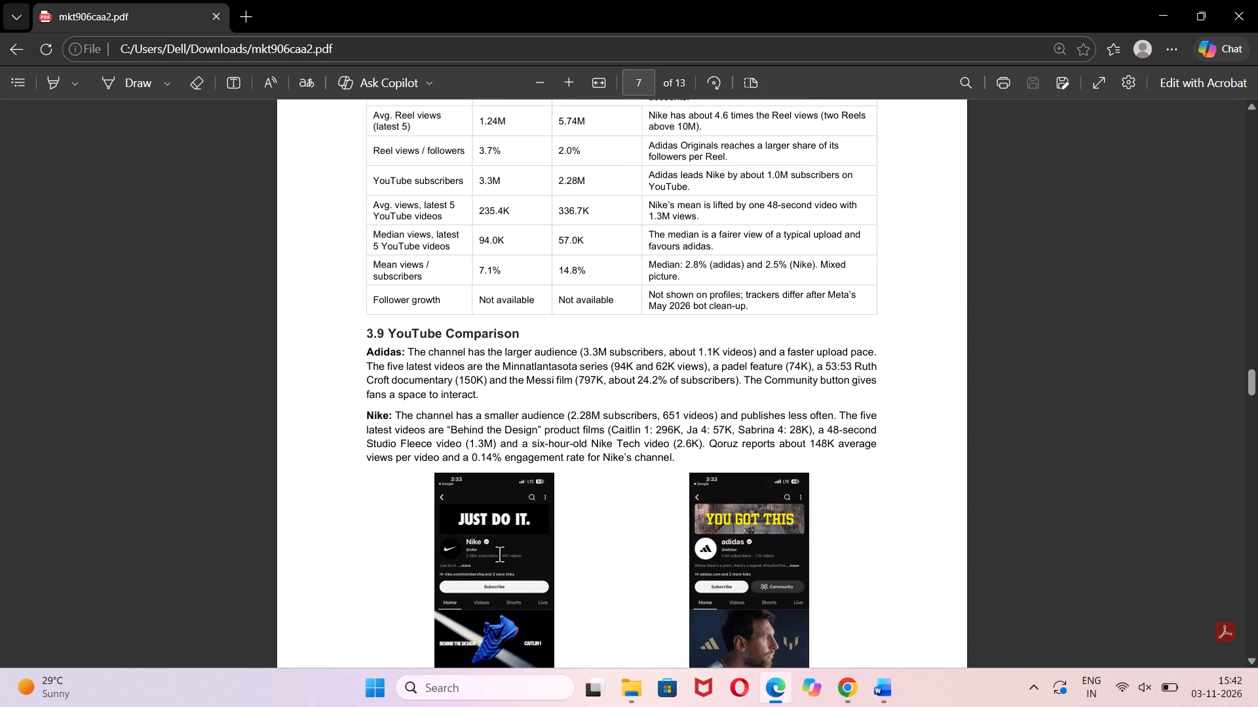
scroll(499, 554, down, 2)
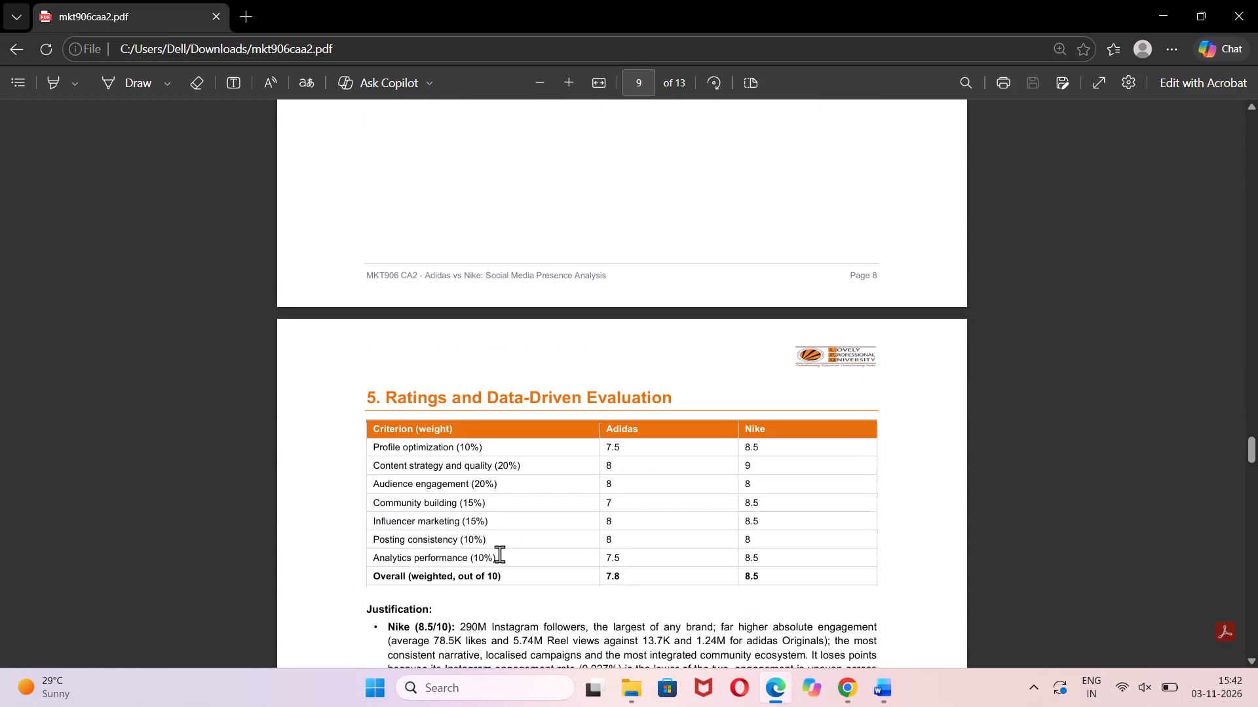
Go back to sections 3.7 to 3.9 and review posting frequency, the analytics indicators table and the YouTube comparison with Figures 3 and 4.
scroll(499, 554, up, 8)
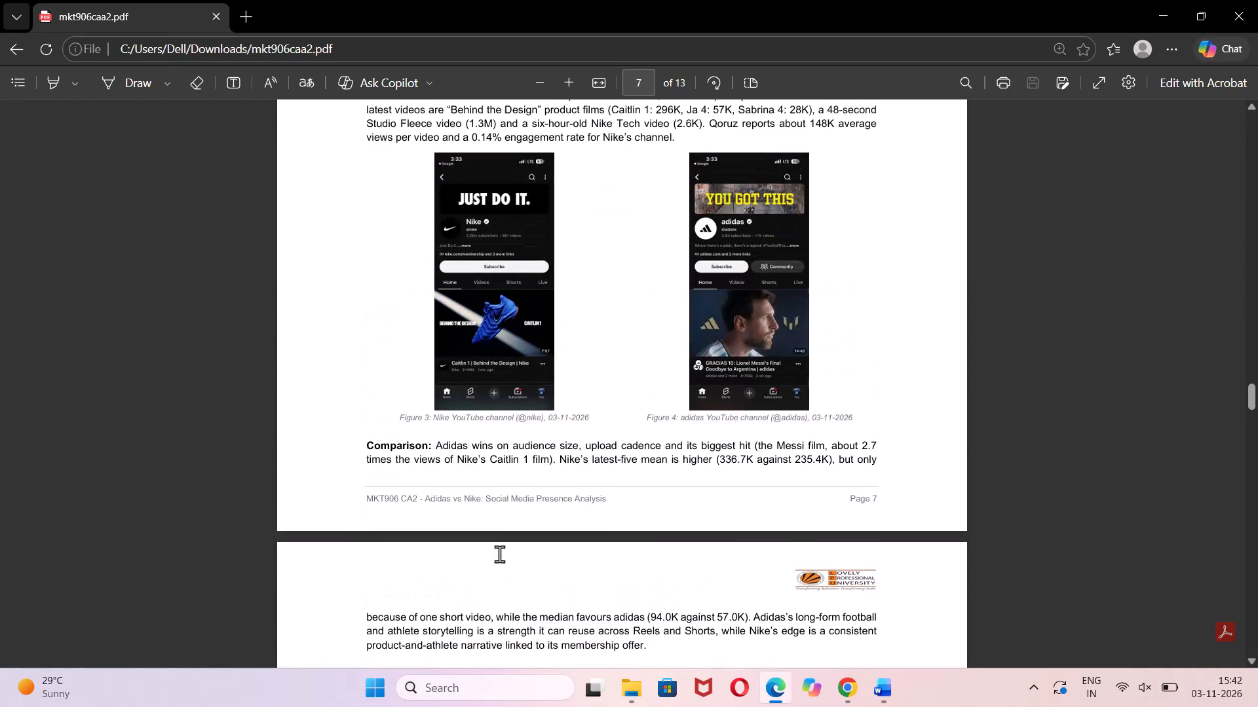
scroll(499, 554, up, 3)
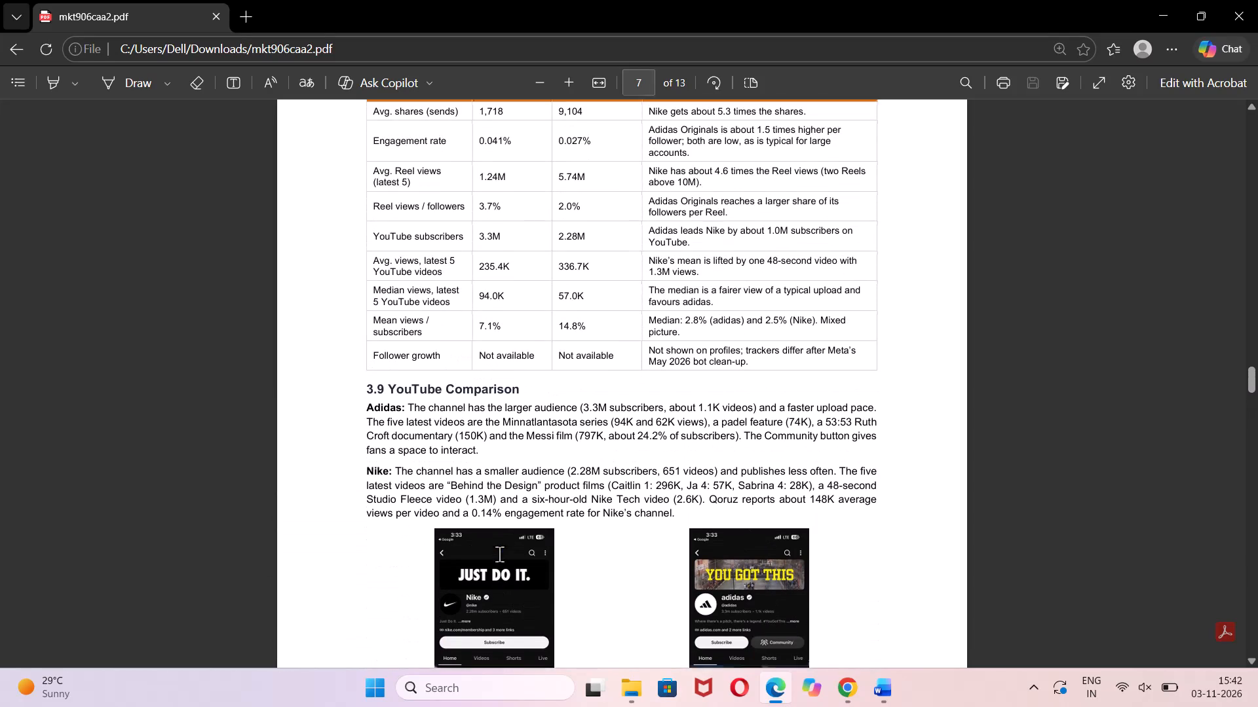
scroll(499, 554, up, 2)
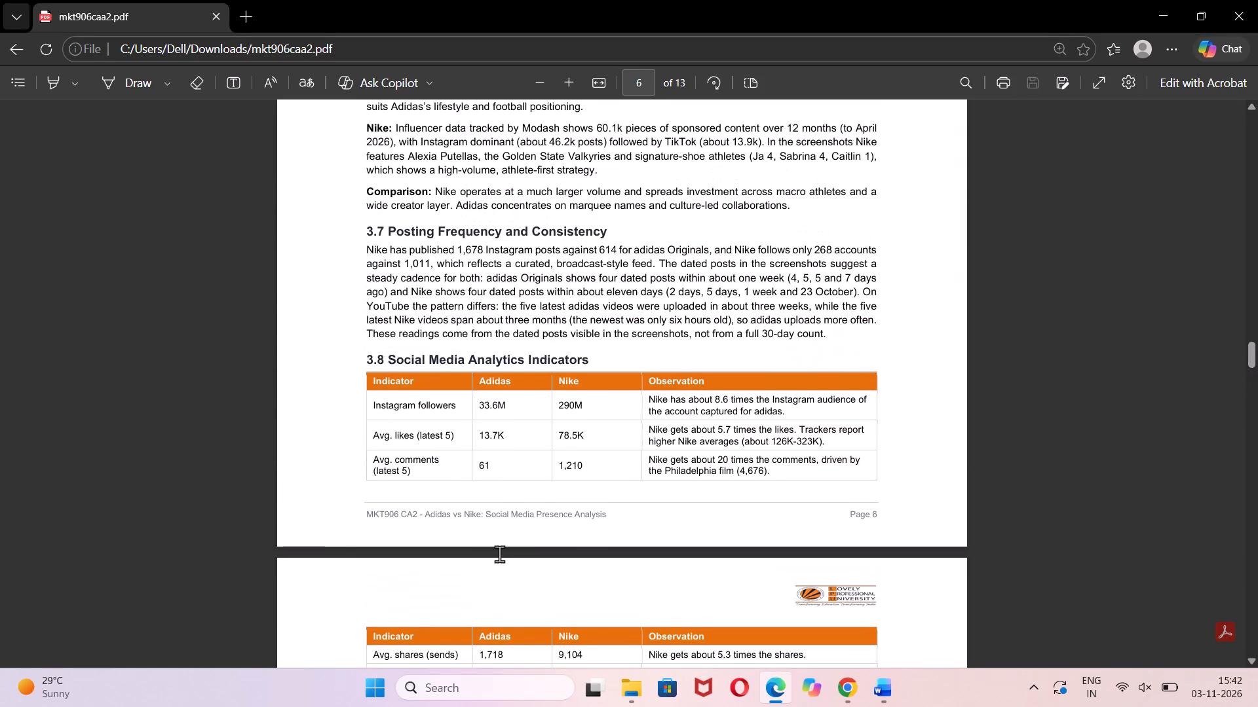
scroll(499, 554, up, 1)
scroll(499, 554, down, 7)
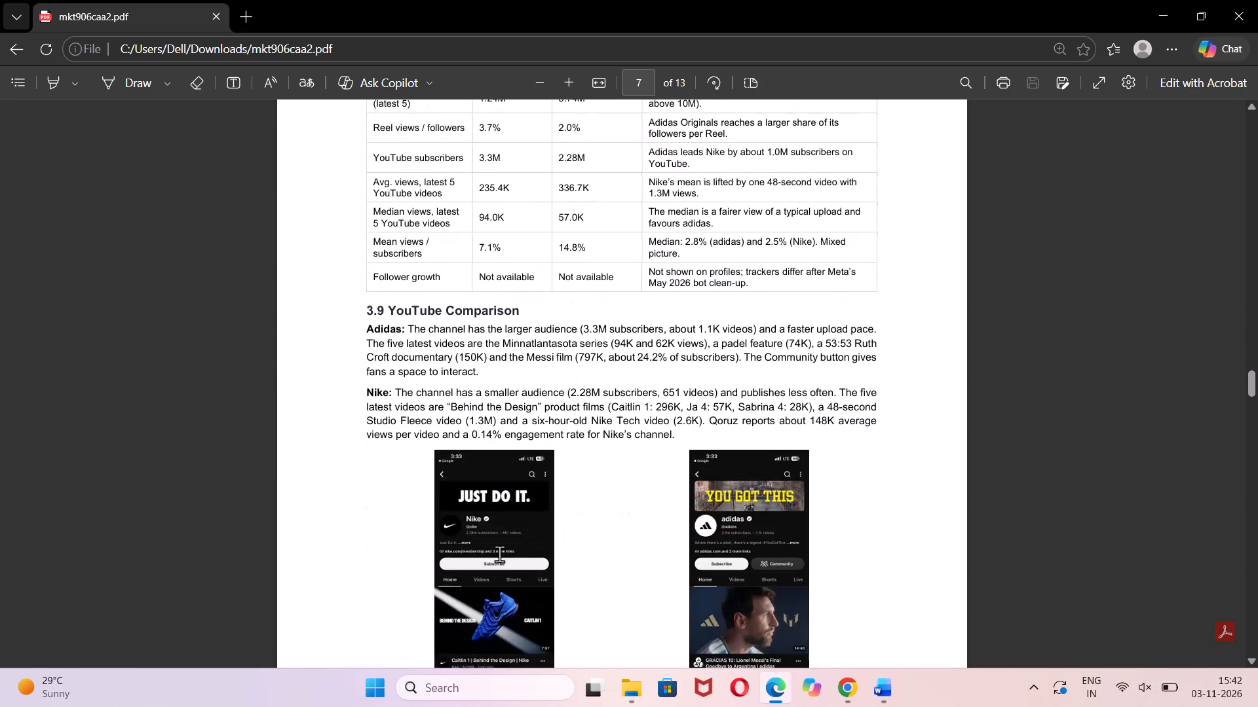
scroll(499, 554, down, 1)
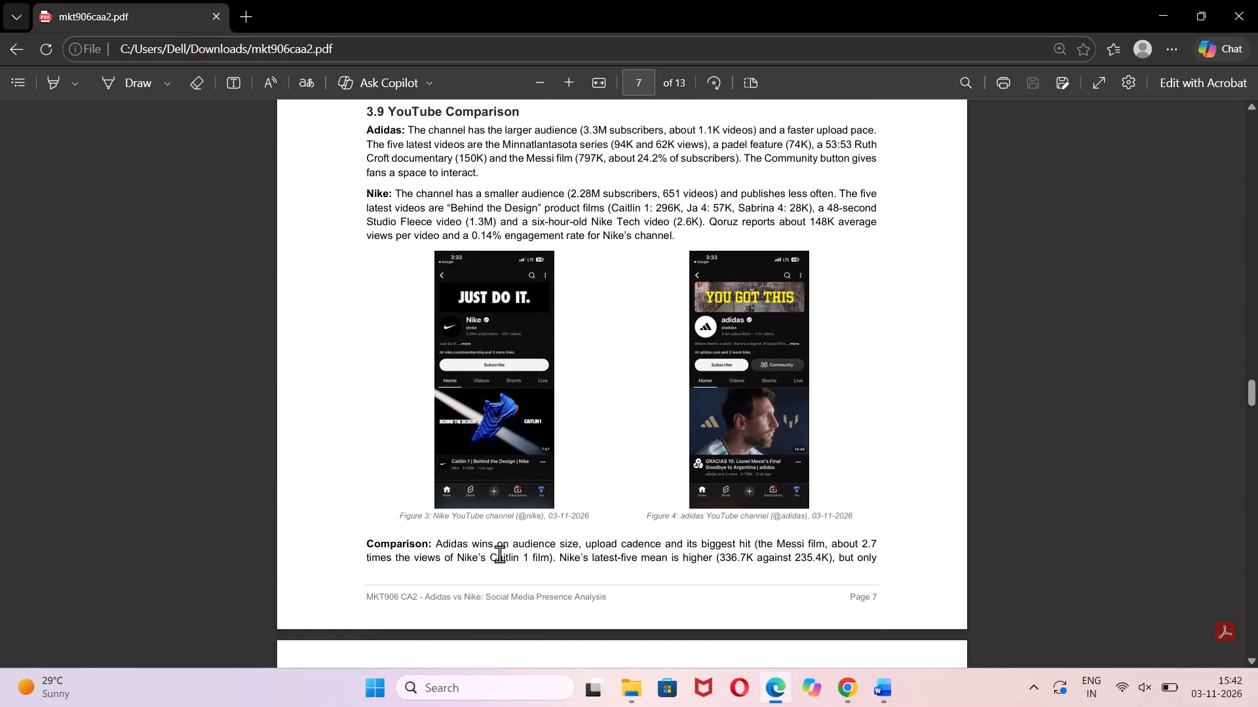
Examine section 3.9 YouTube Comparison on page 7, including the Nike and Adidas channel screenshots in Figures 3 and 4.
scroll(499, 554, up, 3)
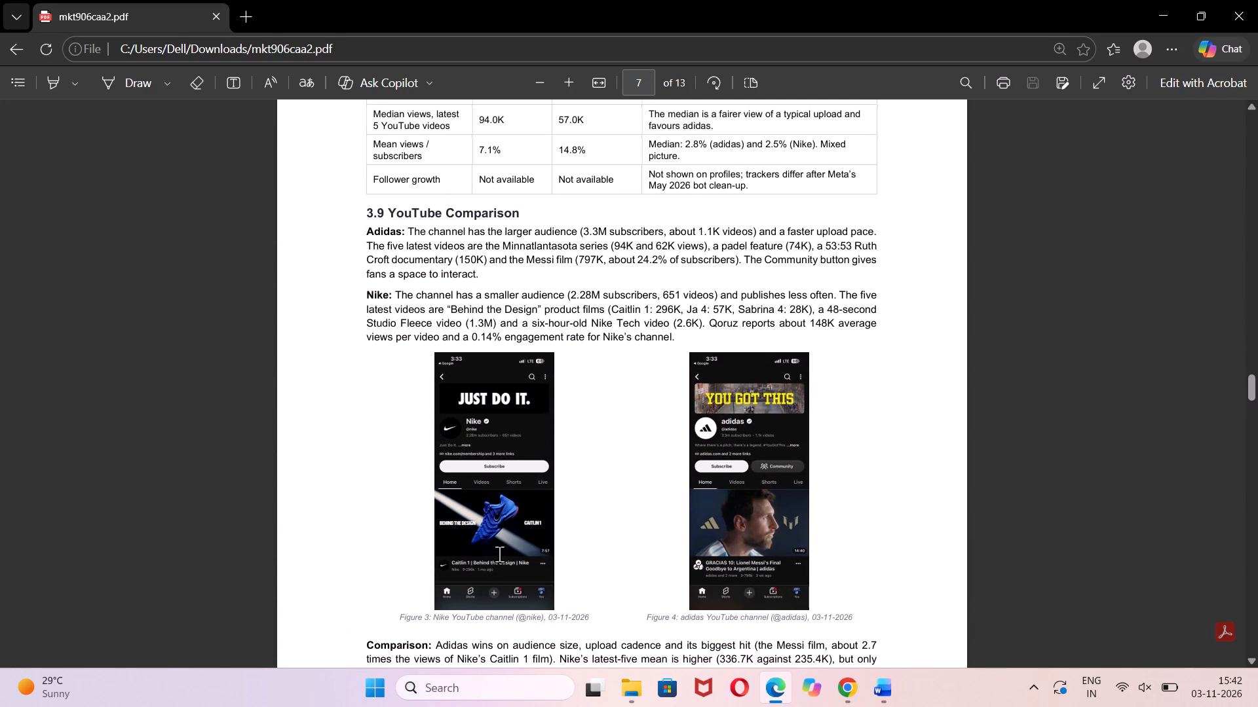
click(499, 540)
Skim past the SWOT tables and conclusion, and examine the section 5 Ratings and Data-Driven Evaluation table and its justification on page 9.
scroll(499, 540, down, 7)
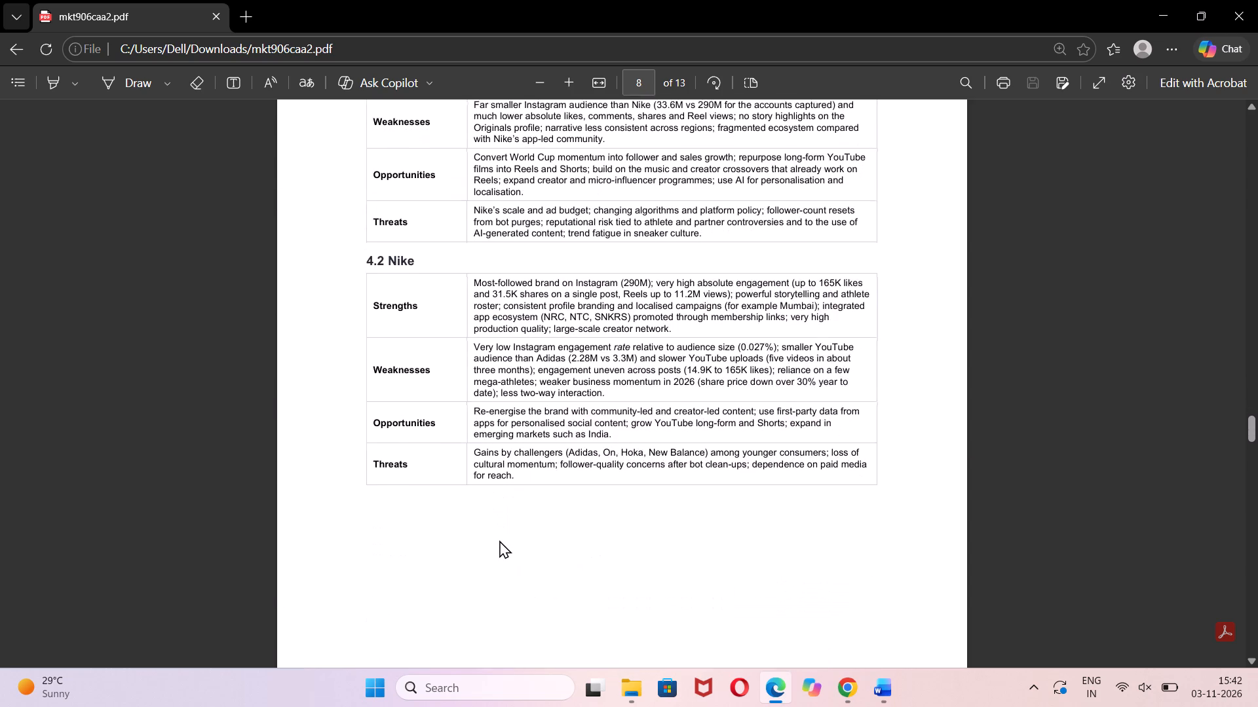
scroll(499, 540, down, 3)
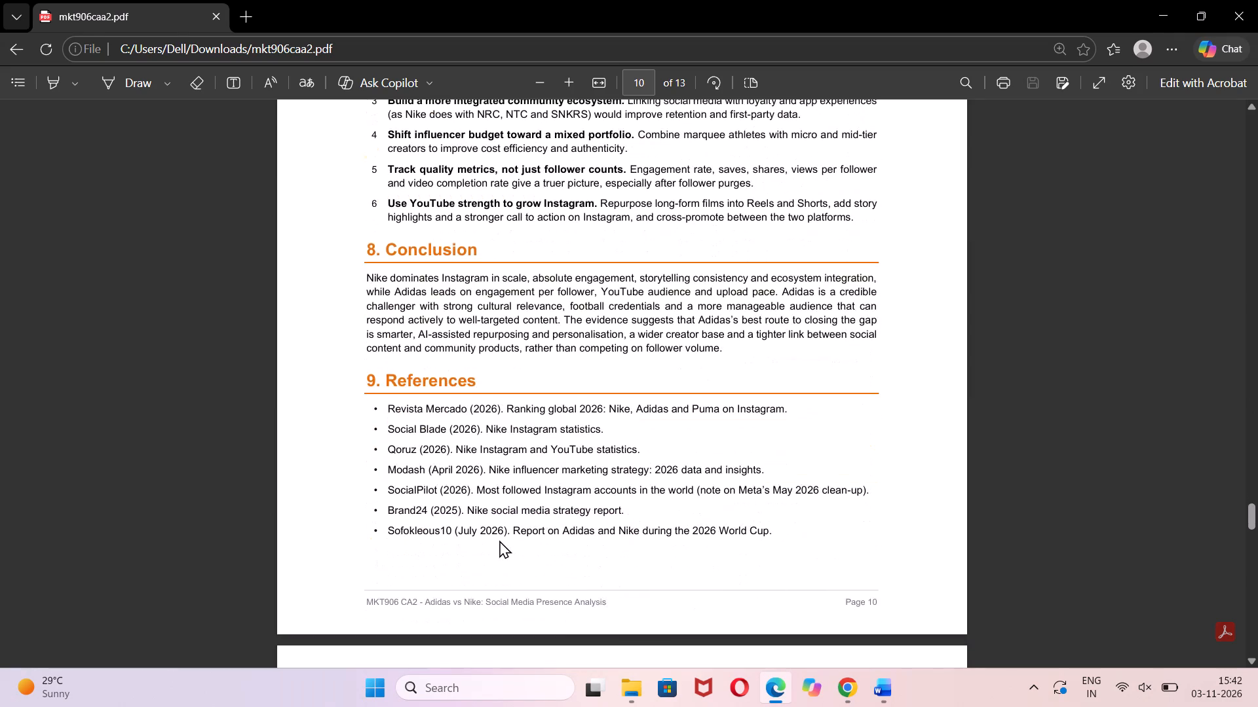
scroll(499, 540, up, 5)
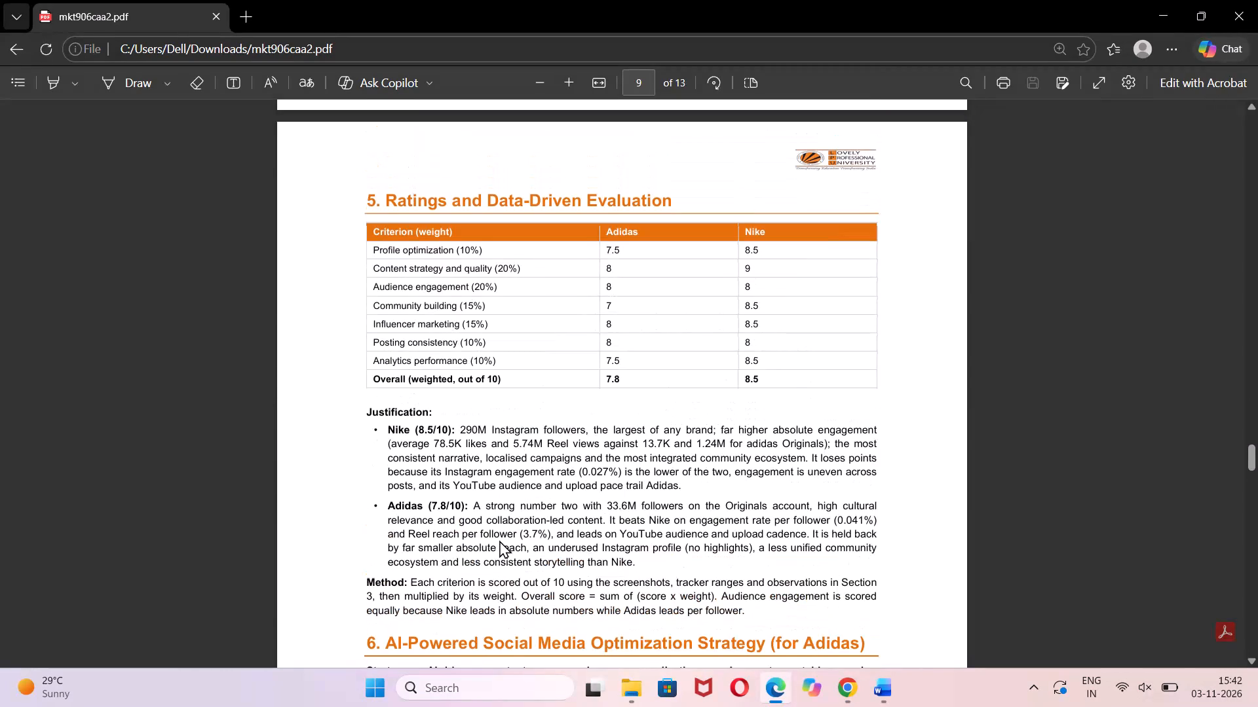
scroll(499, 540, down, 3)
scroll(499, 540, up, 1)
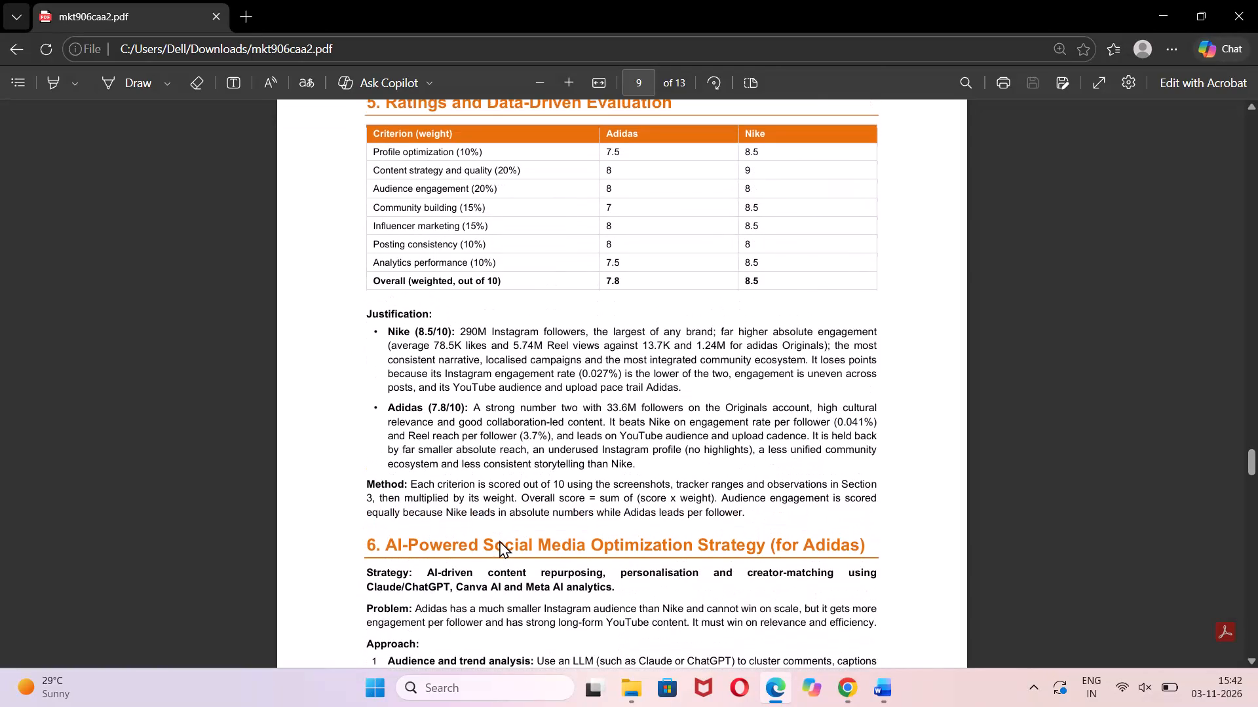
scroll(499, 540, up, 1)
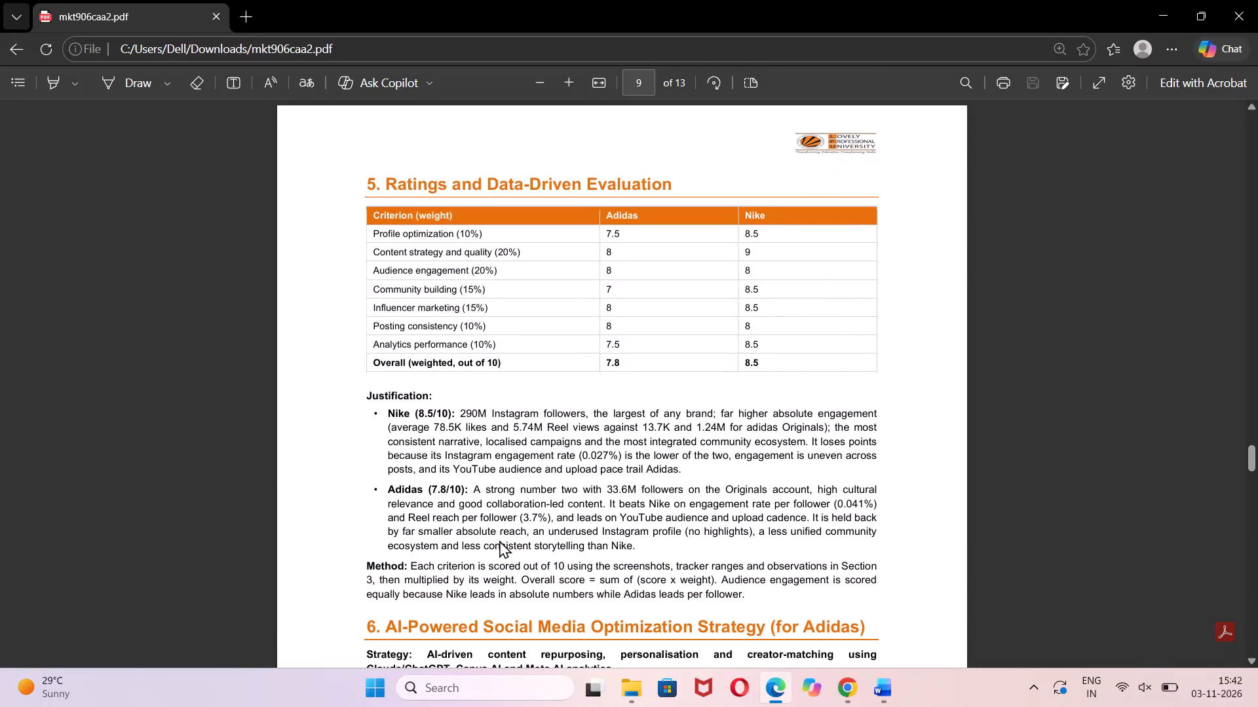
Examine Appendix A.1 on page 11, including the table of latest Instagram posts and the engagement rate calculation for both brands.
scroll(499, 540, down, 5)
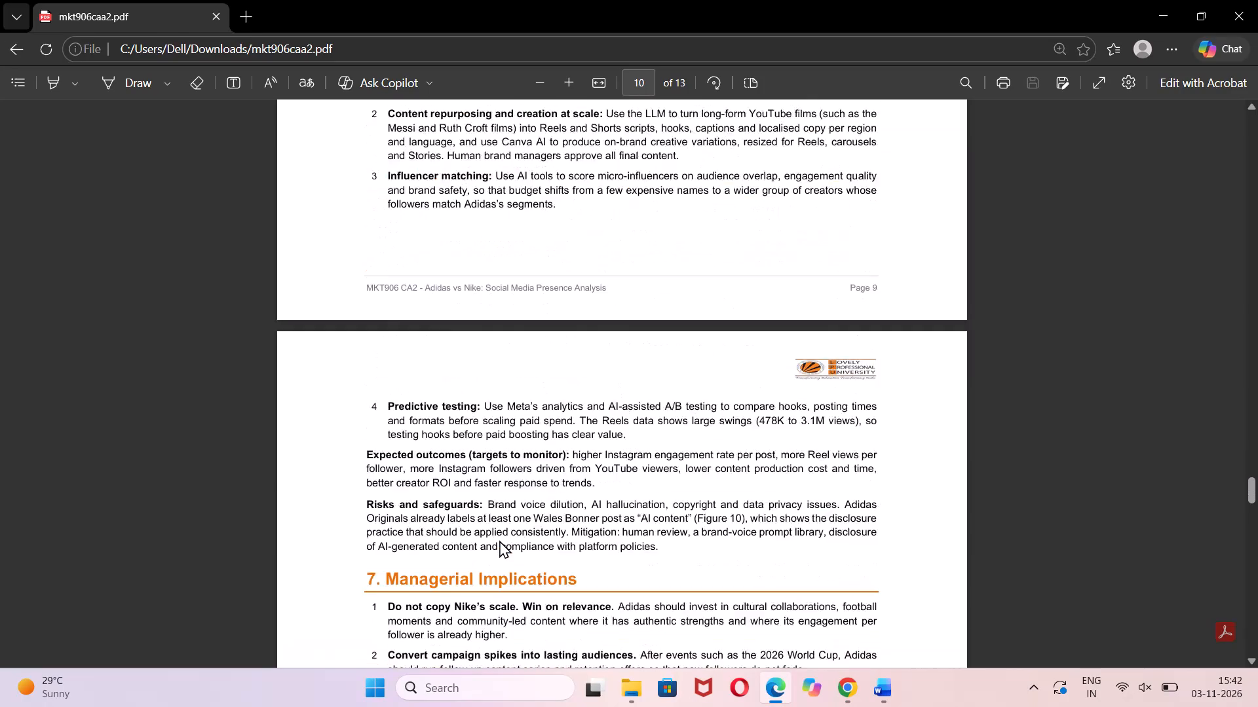
scroll(499, 540, down, 3)
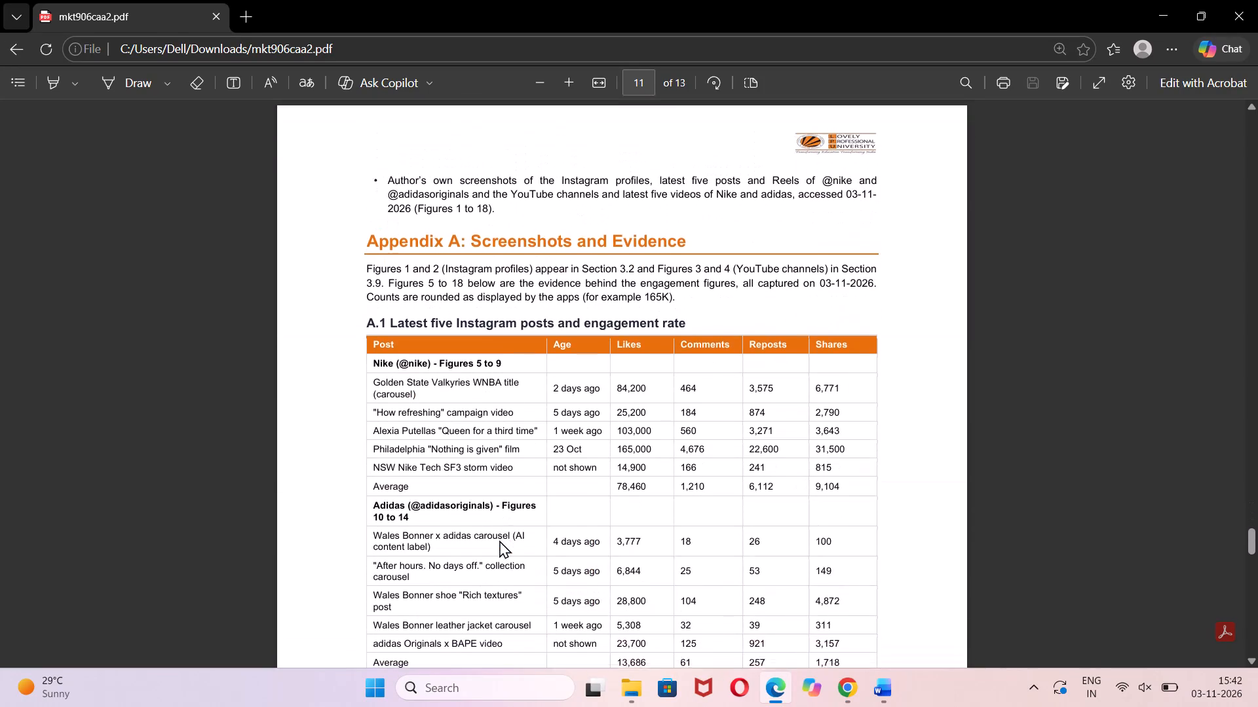
scroll(499, 540, down, 3)
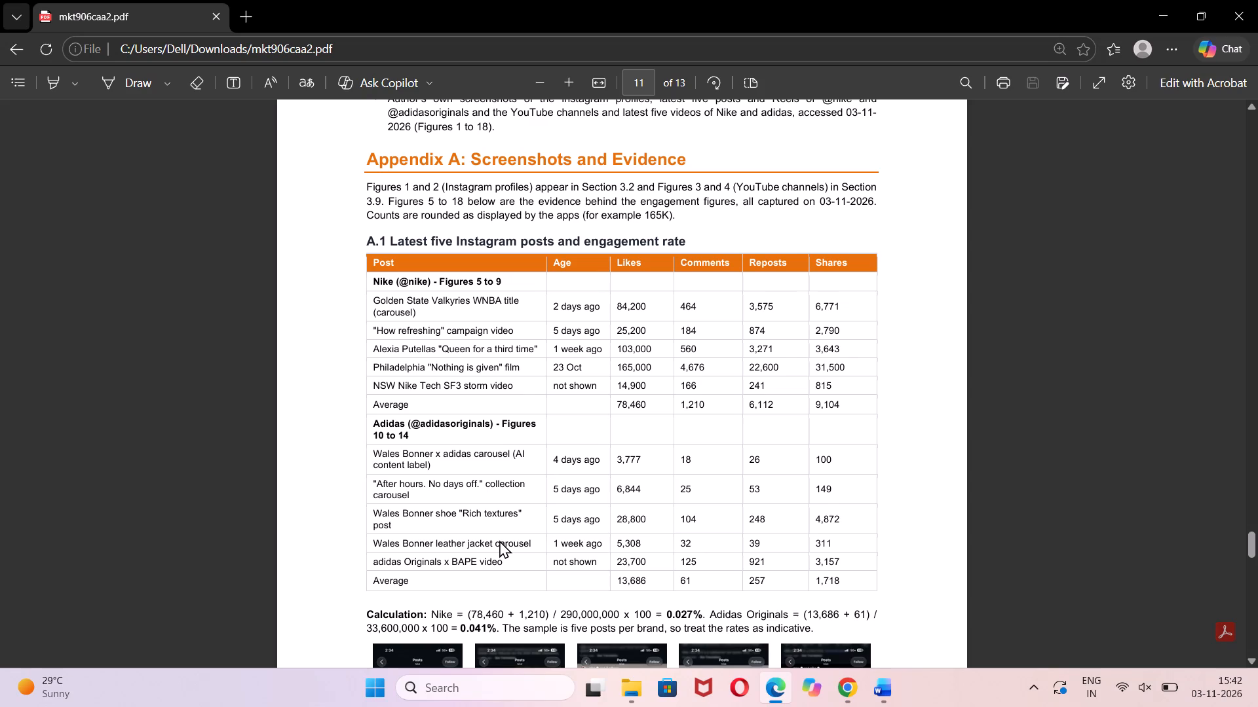
scroll(499, 540, down, 1)
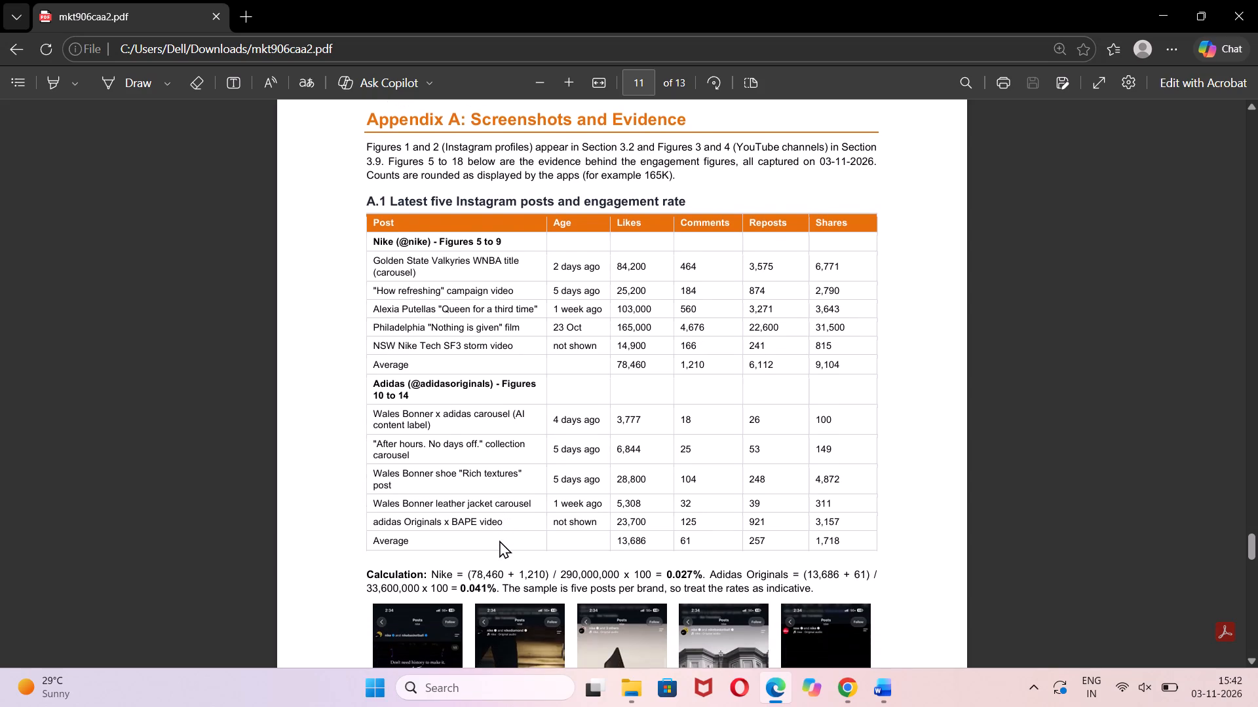
scroll(499, 540, down, 2)
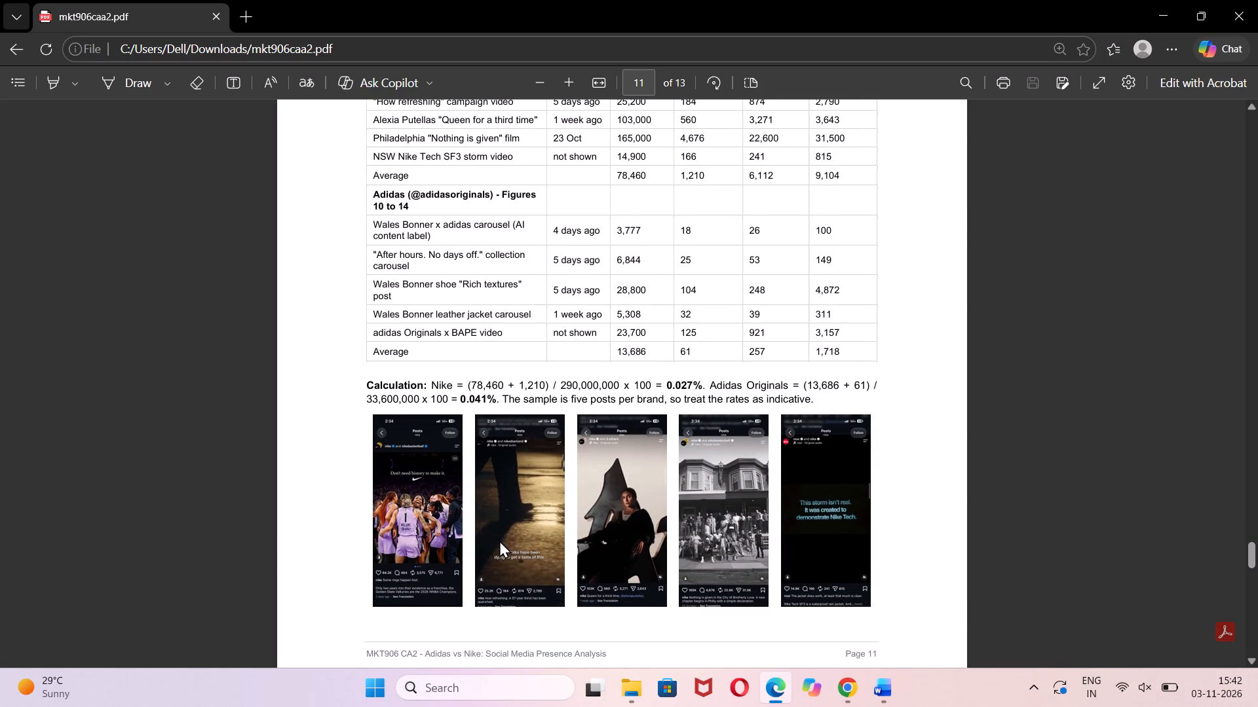
Examine the Instagram post screenshots in Figures 5 to 14 and the A.2 Latest five Reels table with Figures 15 and 16.
scroll(499, 540, down, 2)
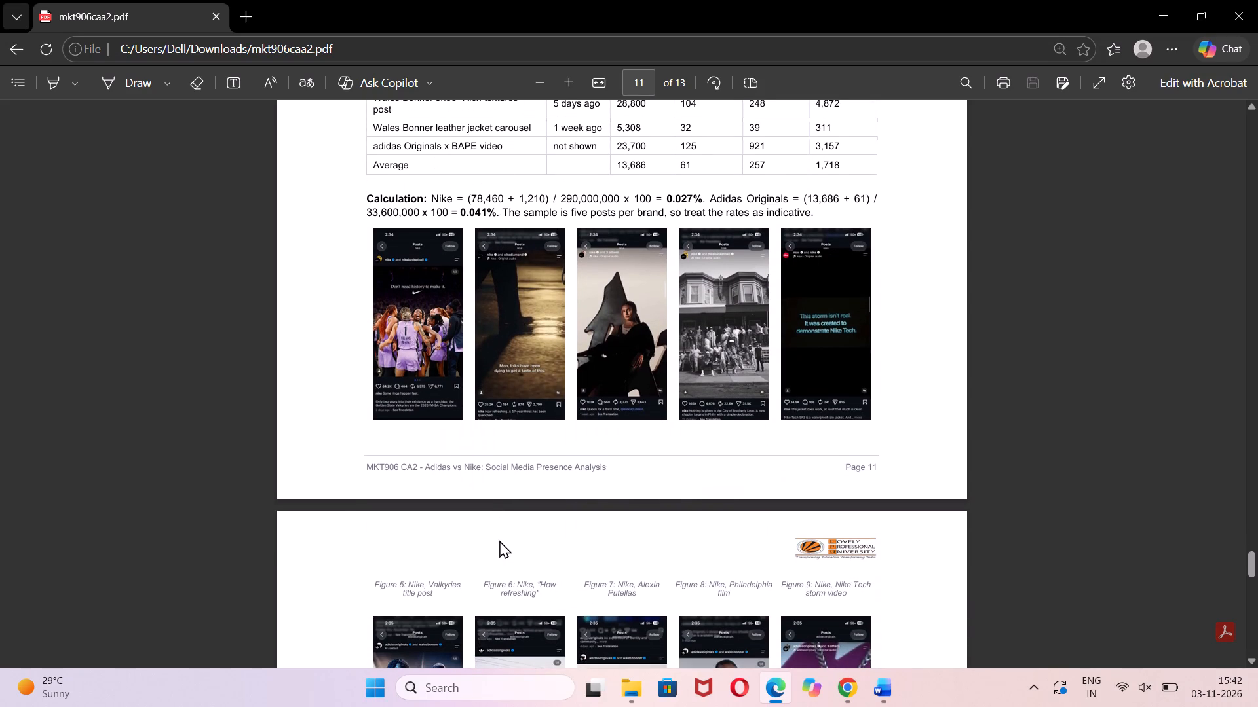
scroll(499, 540, down, 4)
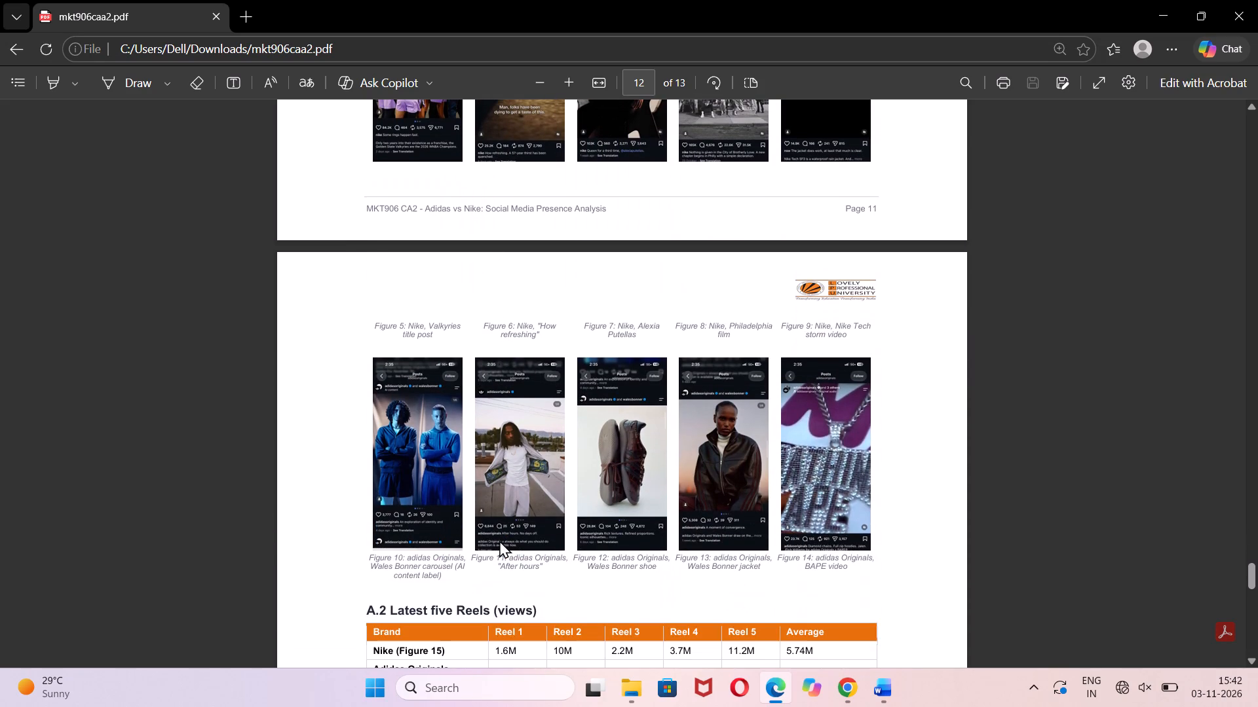
scroll(499, 540, down, 3)
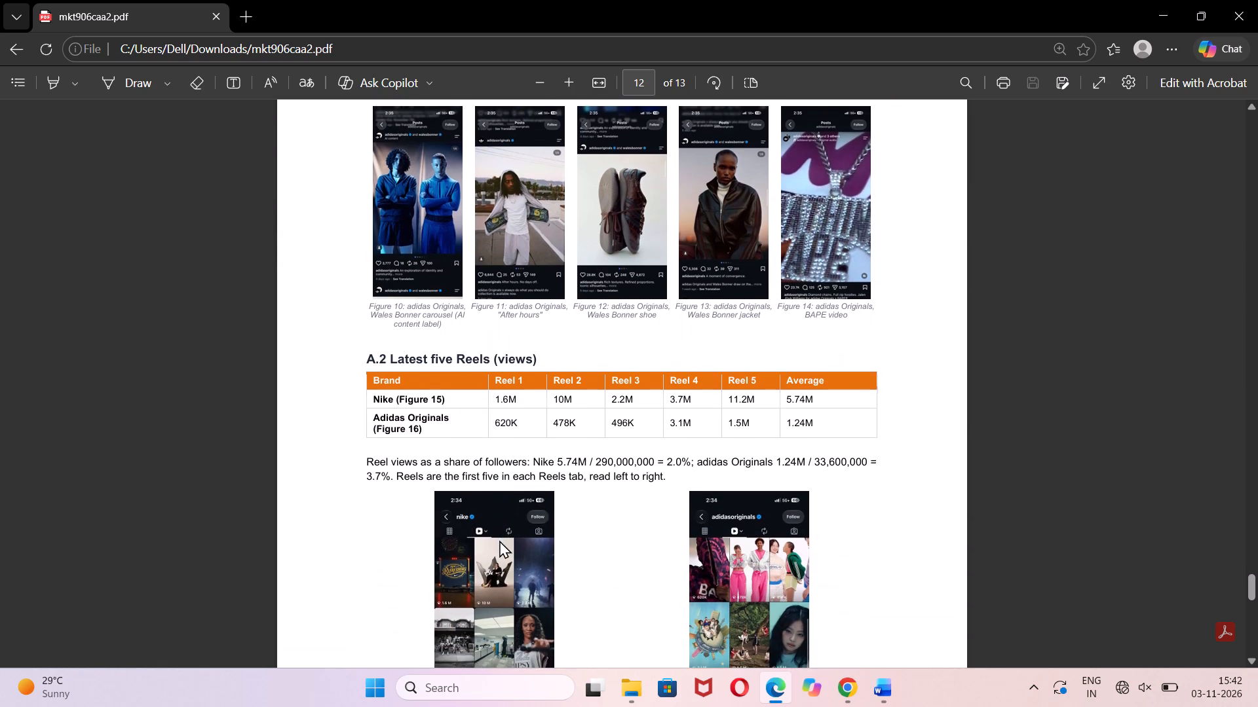
scroll(499, 540, down, 5)
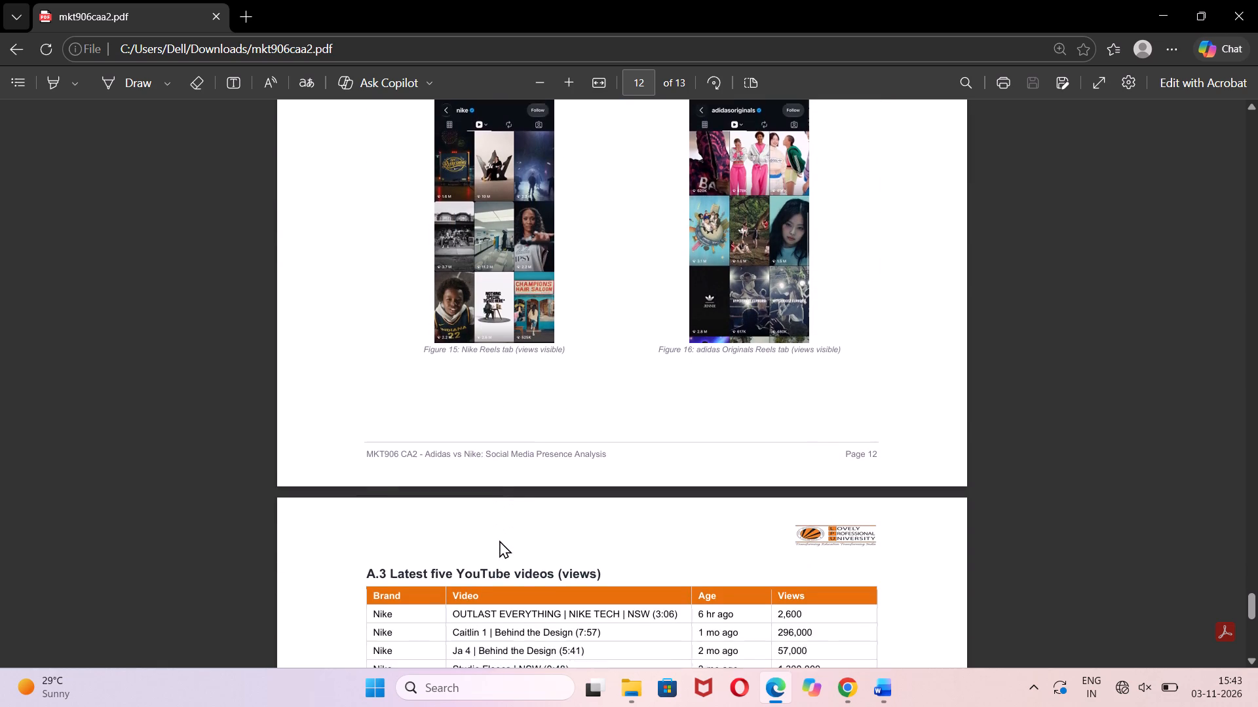
Examine the A.3 Latest five YouTube videos table on page 13 and the channel screenshots in Figures 17 and 18.
scroll(499, 540, down, 3)
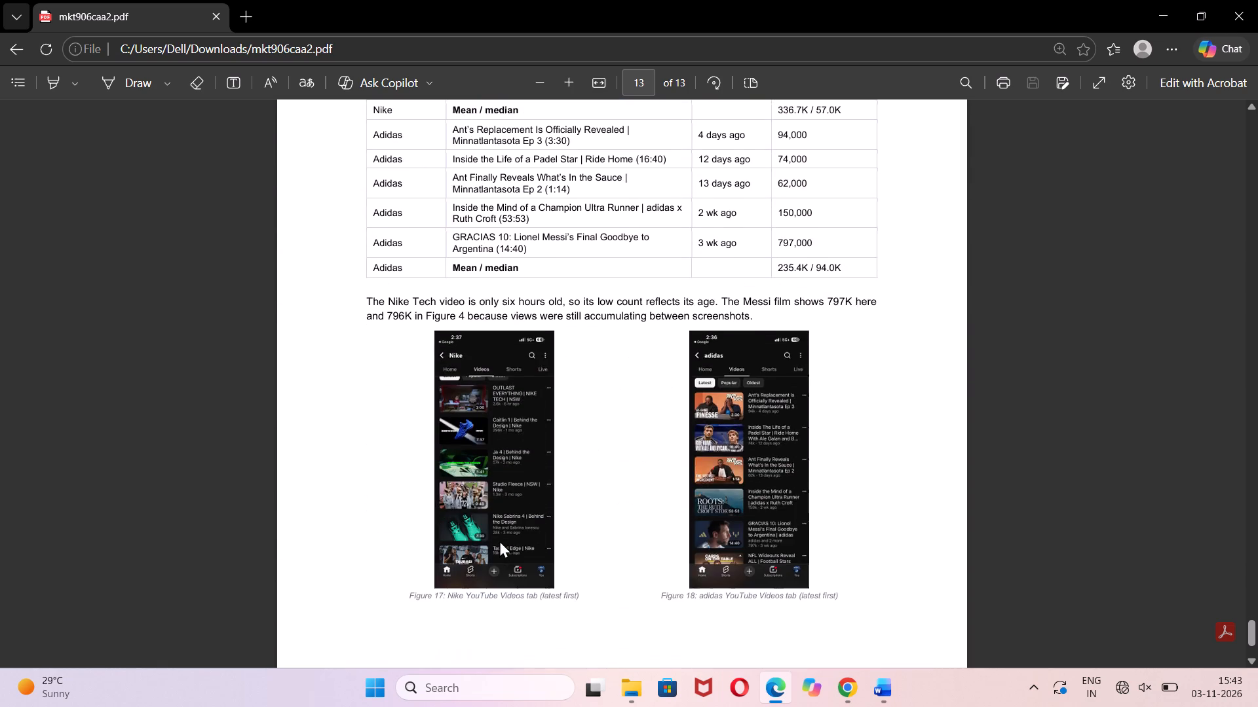
scroll(499, 540, down, 1)
scroll(499, 540, up, 2)
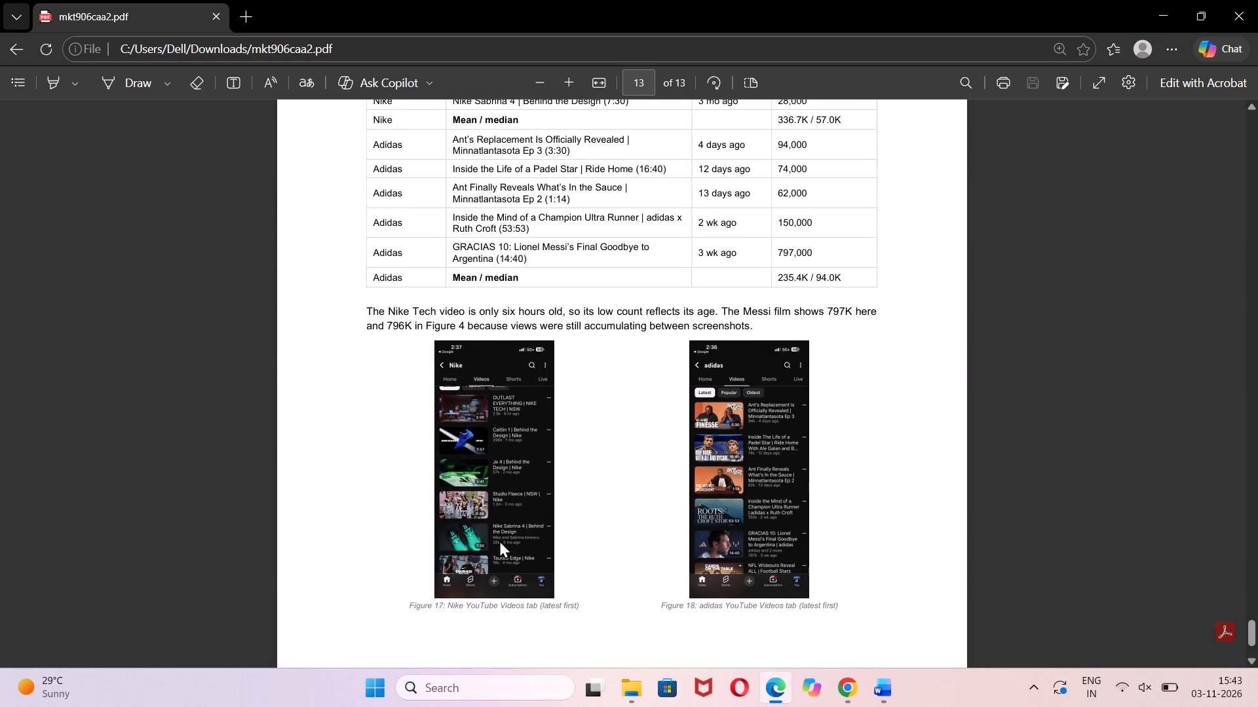
scroll(499, 540, up, 1)
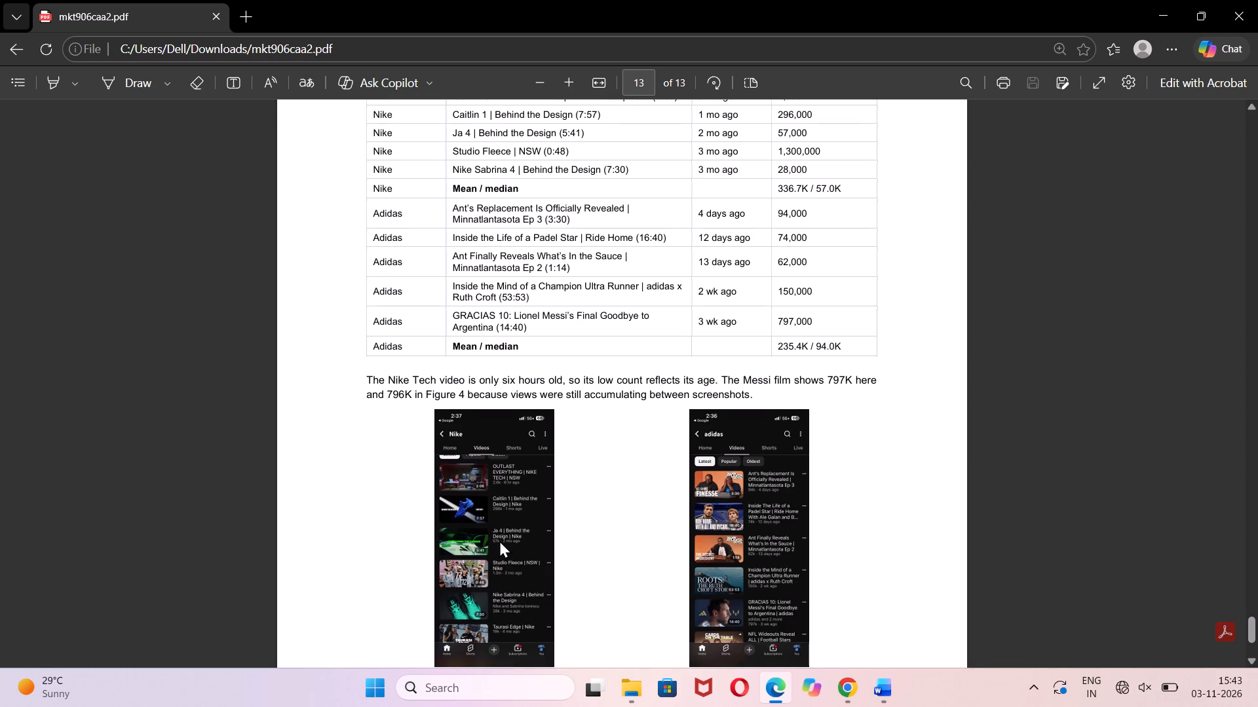
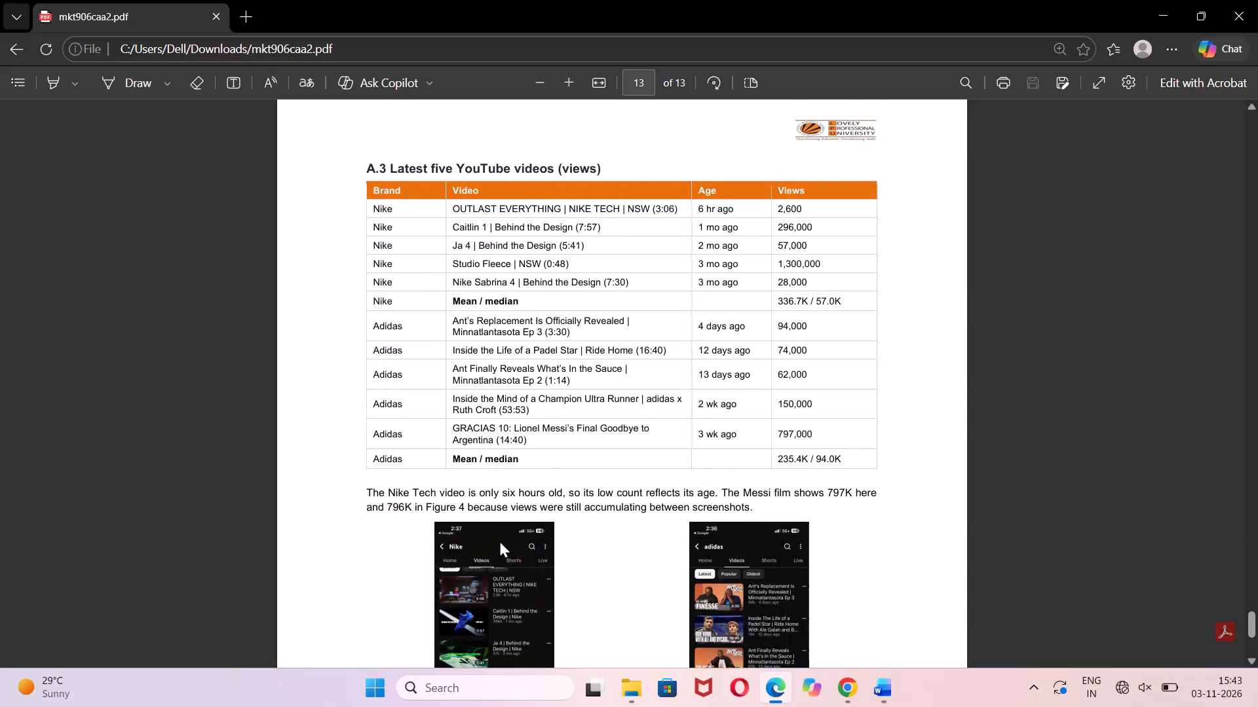
Examine the A.3 table of the latest five YouTube videos and the note beneath it on page 13.
scroll(499, 540, up, 3)
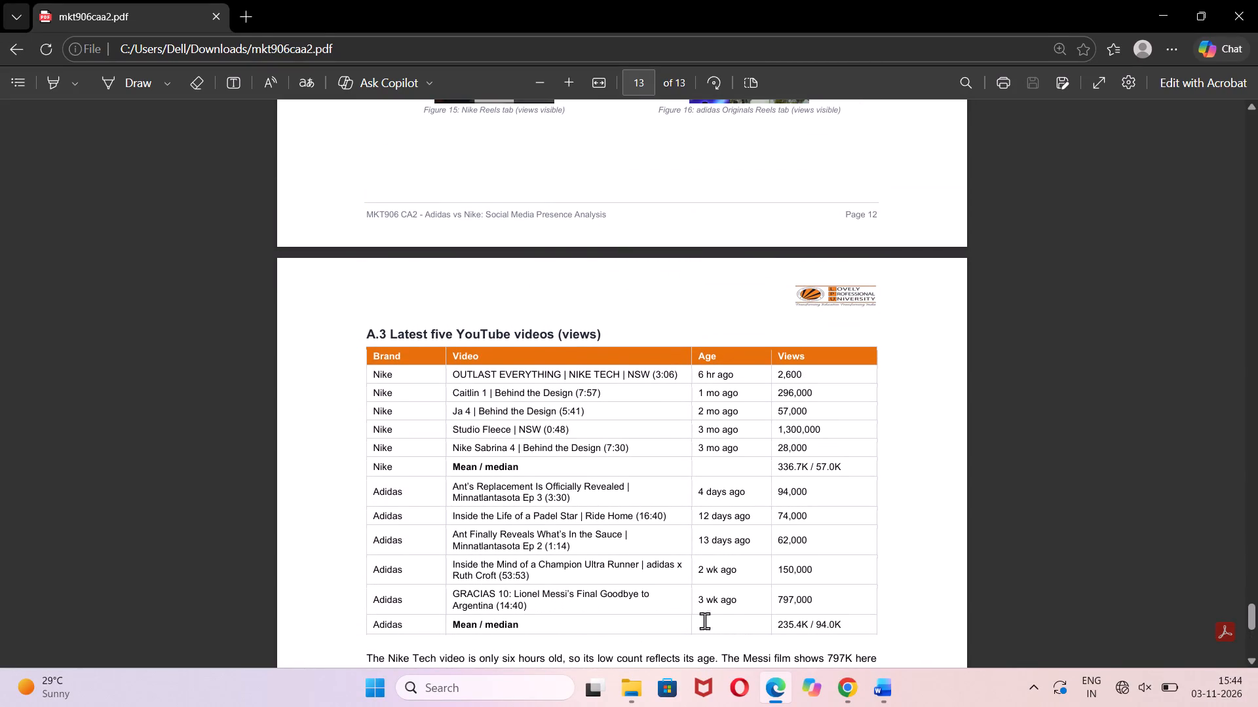
scroll(720, 629, down, 3)
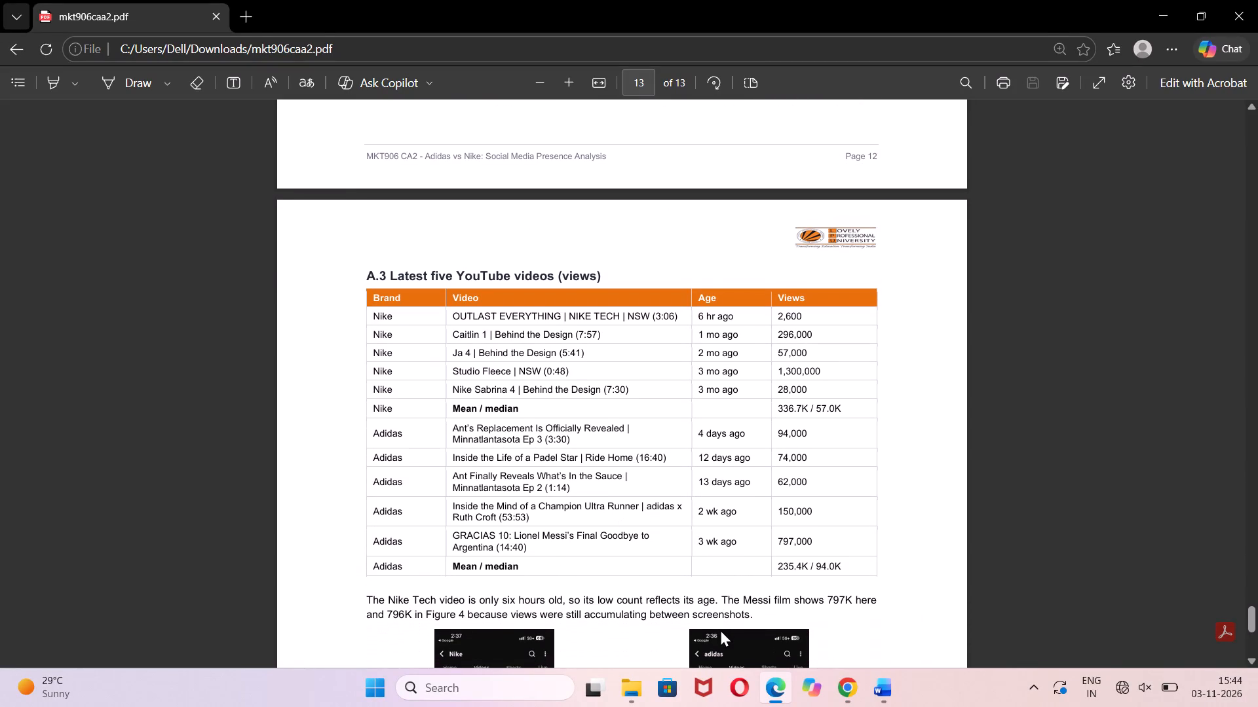
scroll(720, 629, down, 2)
Examine the Nike and adidas YouTube Videos tab screenshots in Figures 17 and 18 on page 13.
scroll(720, 629, down, 6)
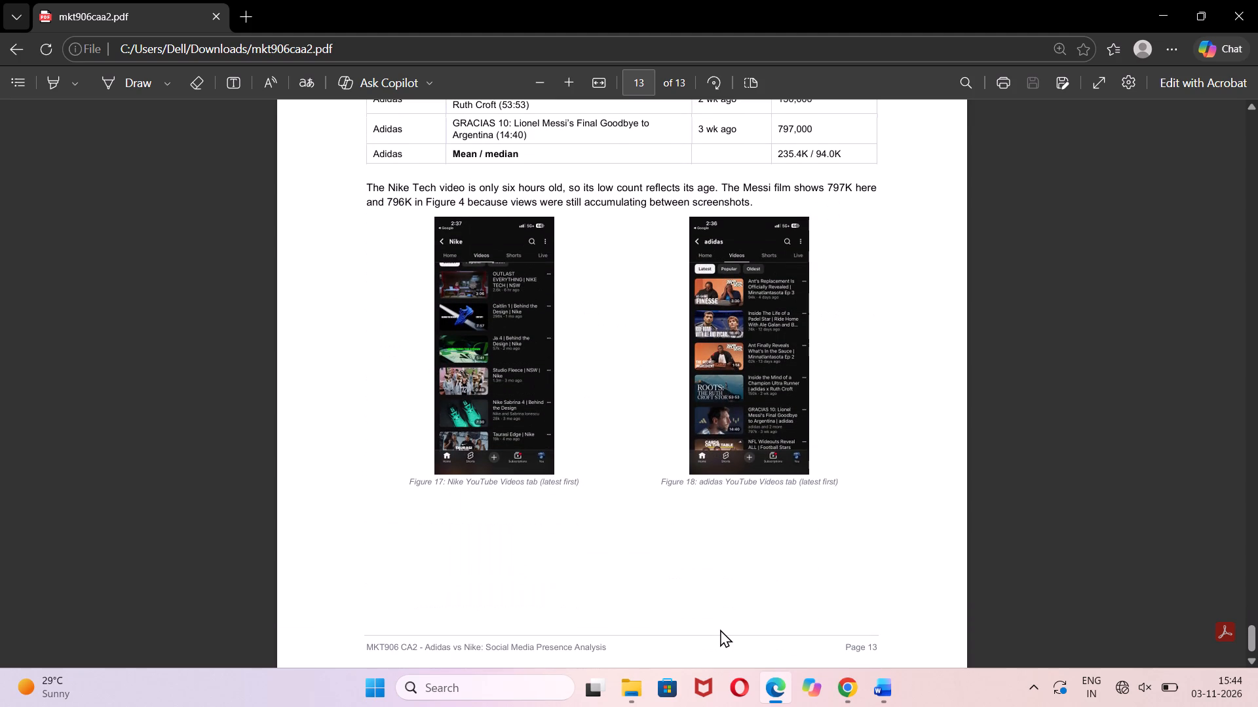
scroll(720, 629, down, 2)
Go back through the appendix to the cover page details and the report's list of contents.
scroll(720, 629, up, 6)
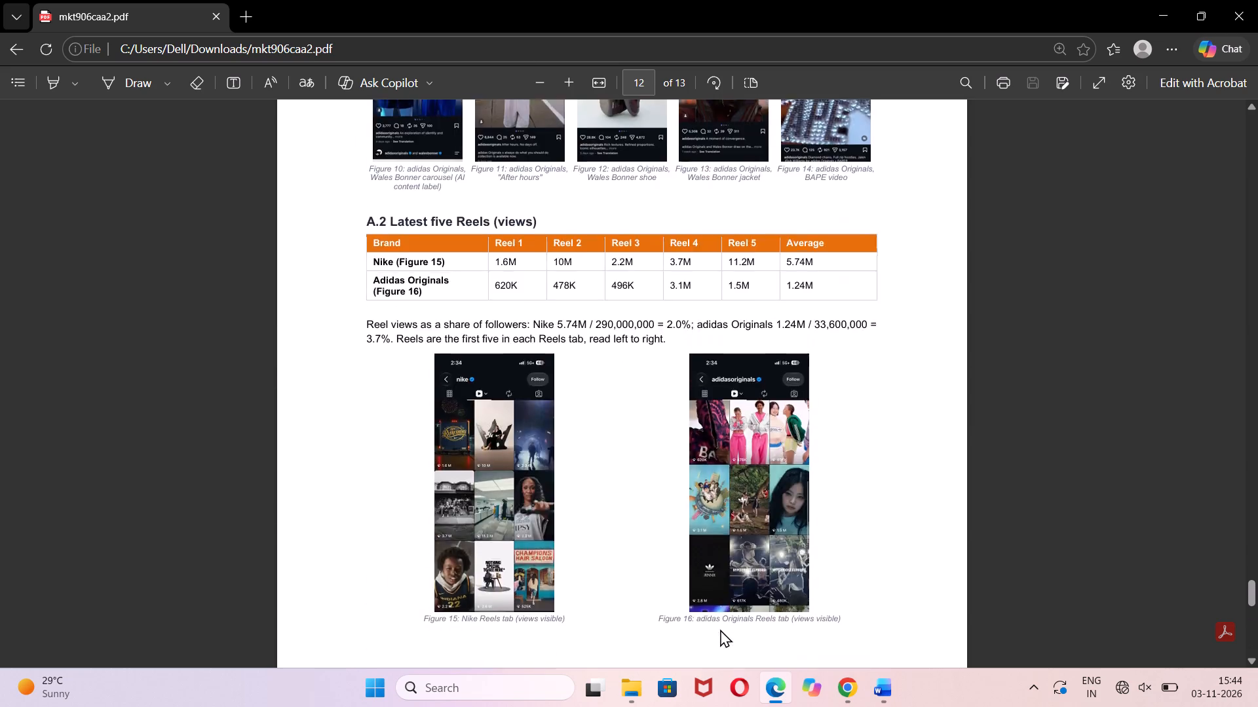
scroll(720, 629, up, 10)
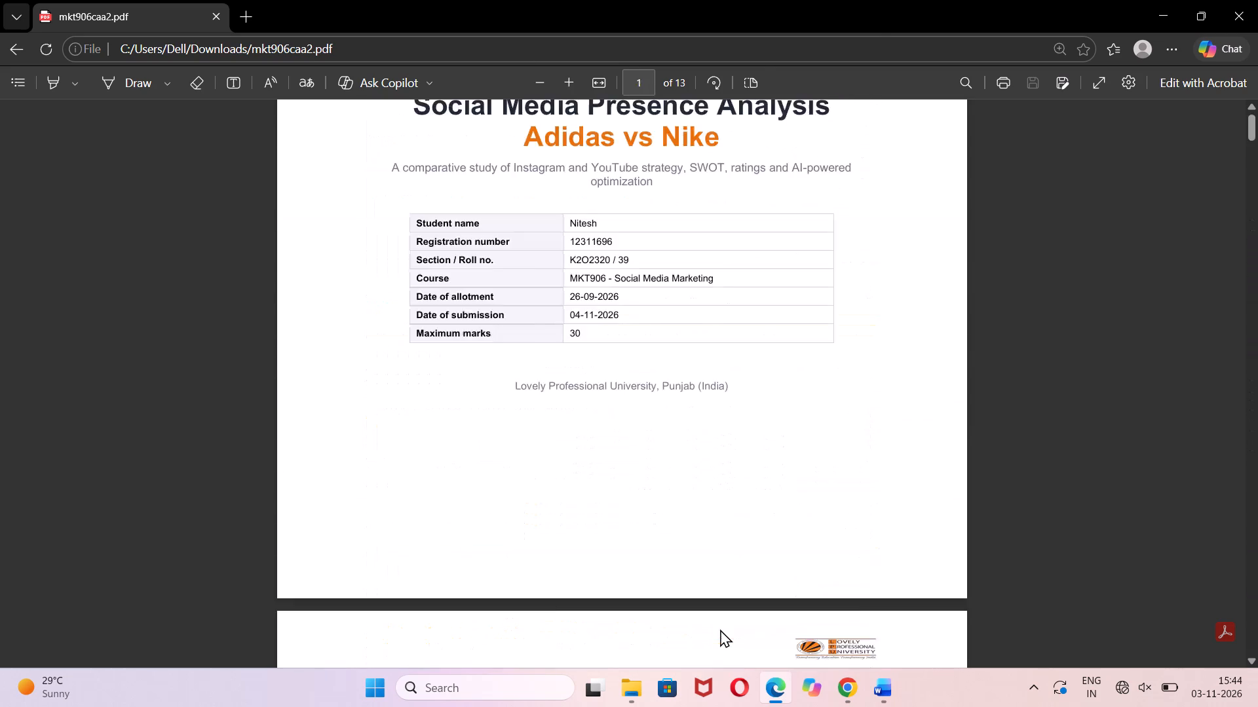
scroll(720, 629, up, 2)
scroll(720, 629, down, 9)
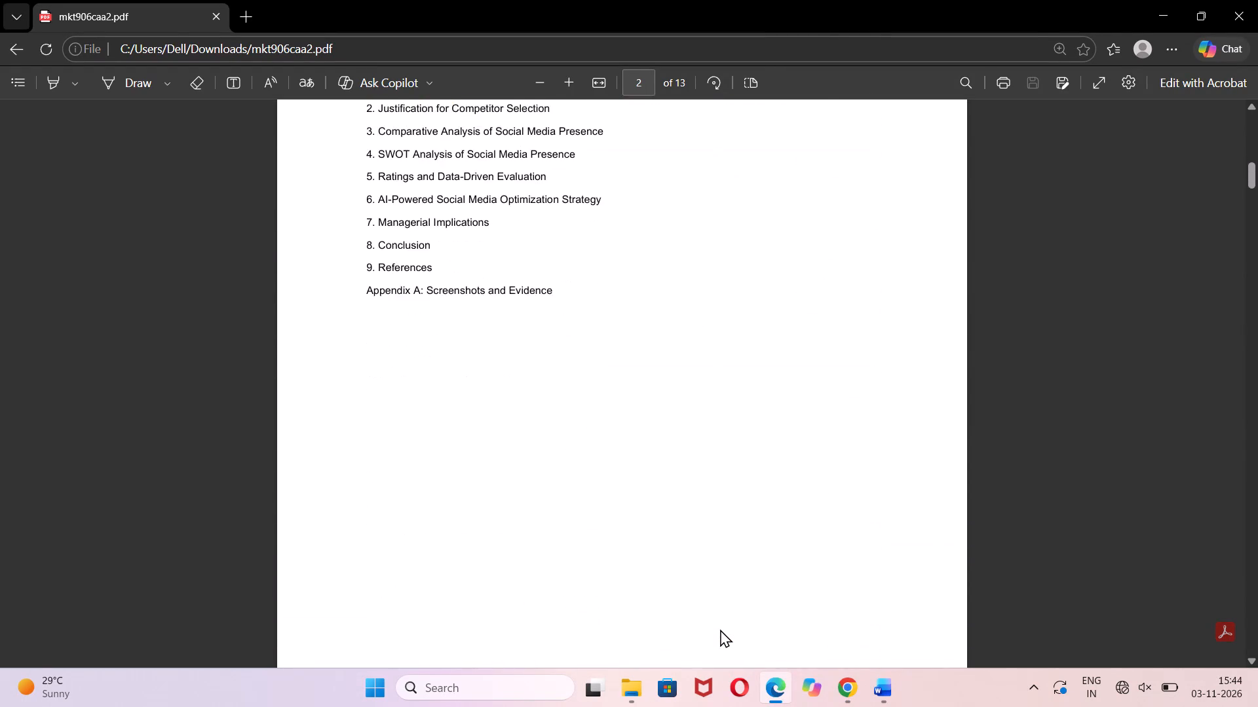
Examine the Instagram post screenshots in Figures 5 to 14 and the A.2 Reels table with Figures 15 and 16 on page 12.
scroll(720, 629, down, 12)
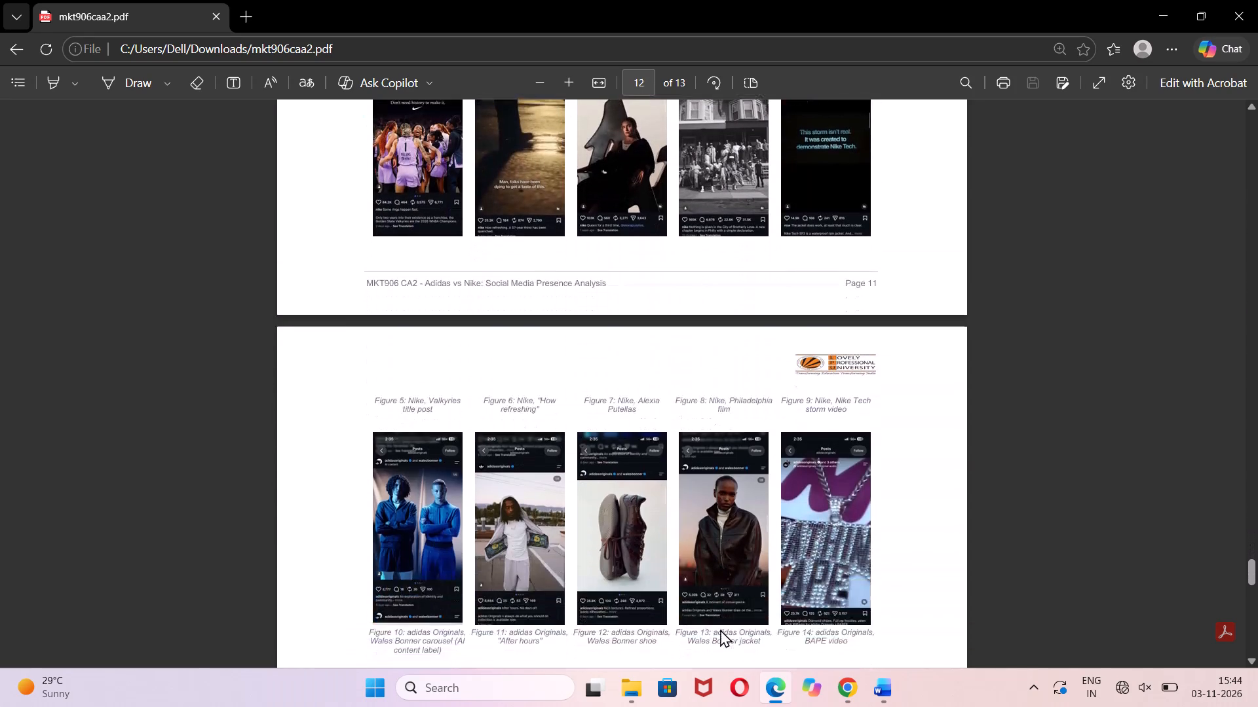
scroll(720, 629, up, 2)
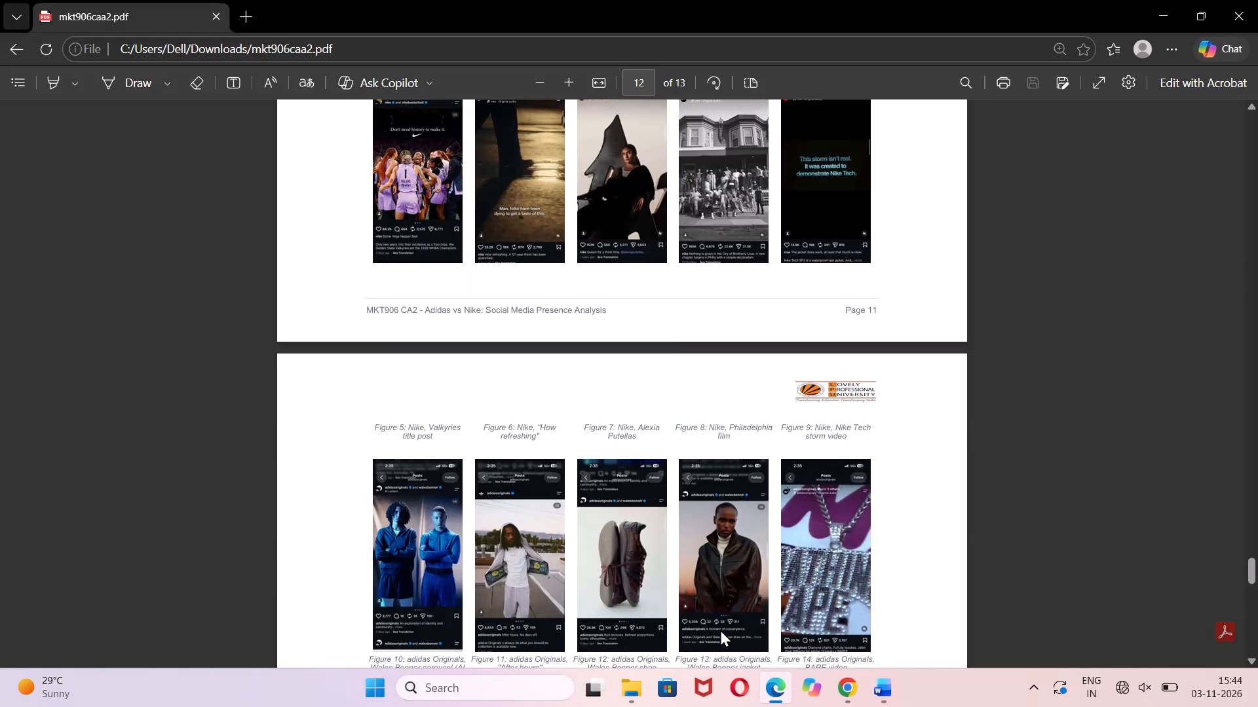
scroll(720, 629, down, 4)
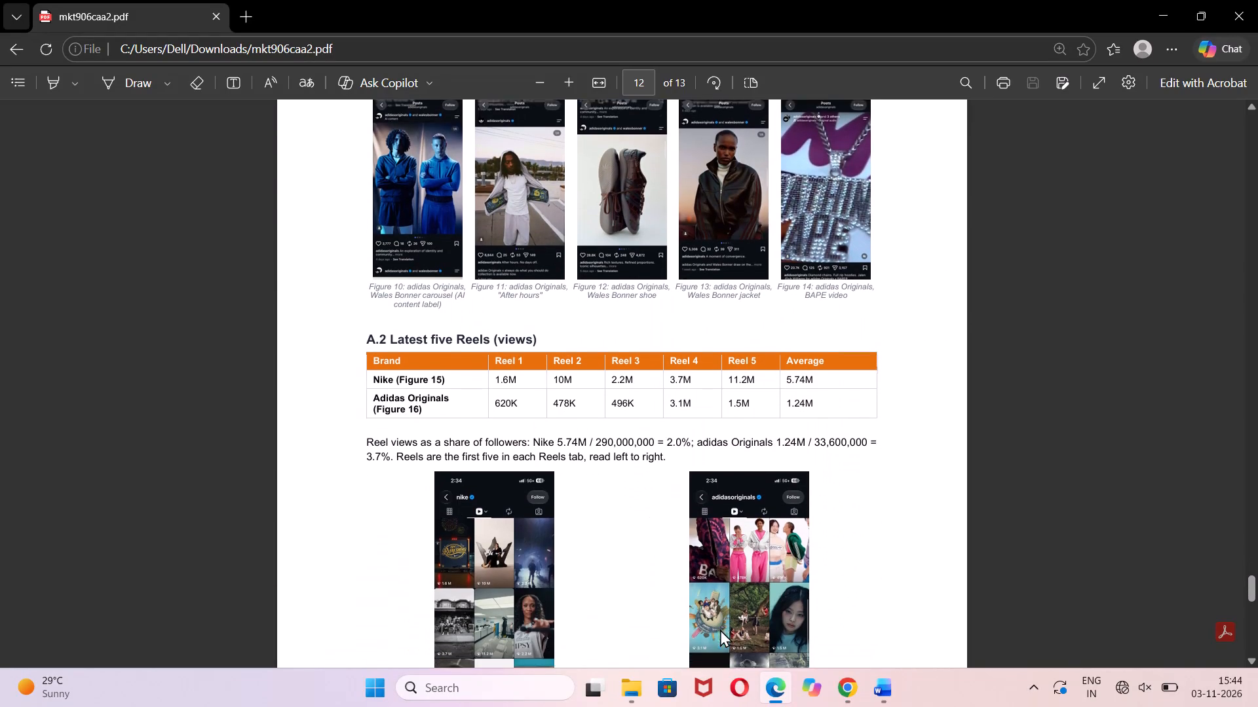
scroll(720, 629, down, 2)
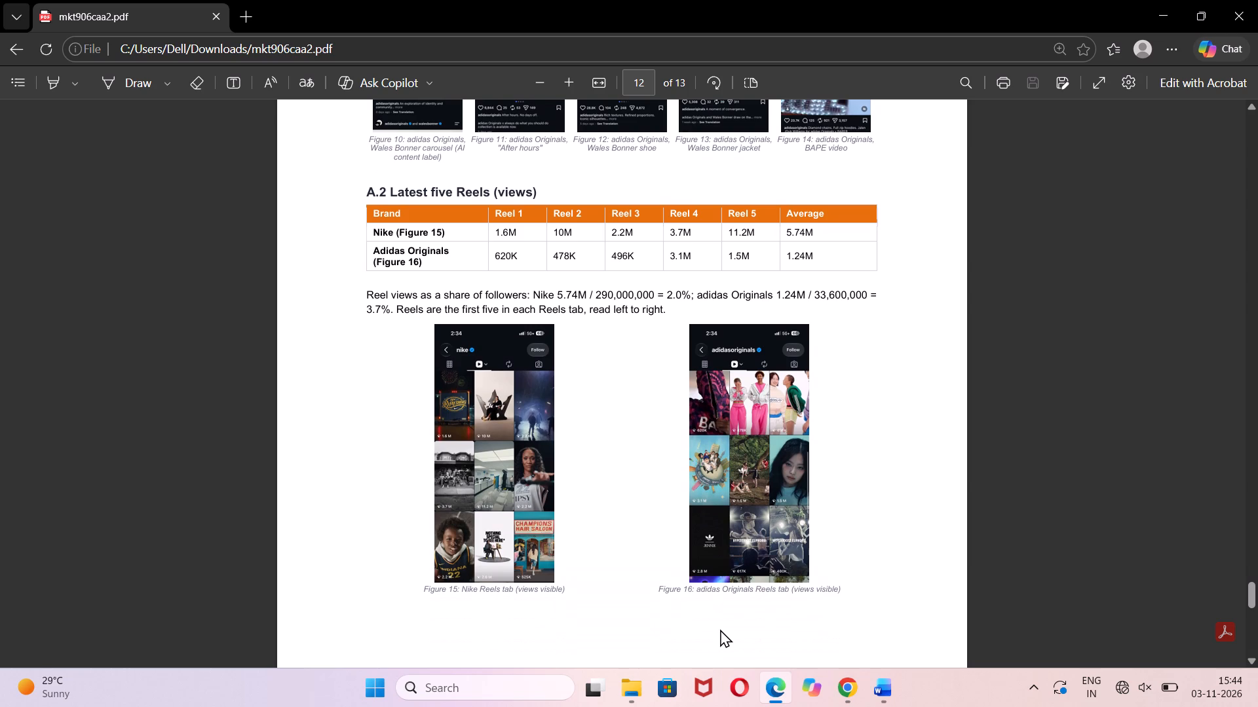
scroll(720, 629, down, 1)
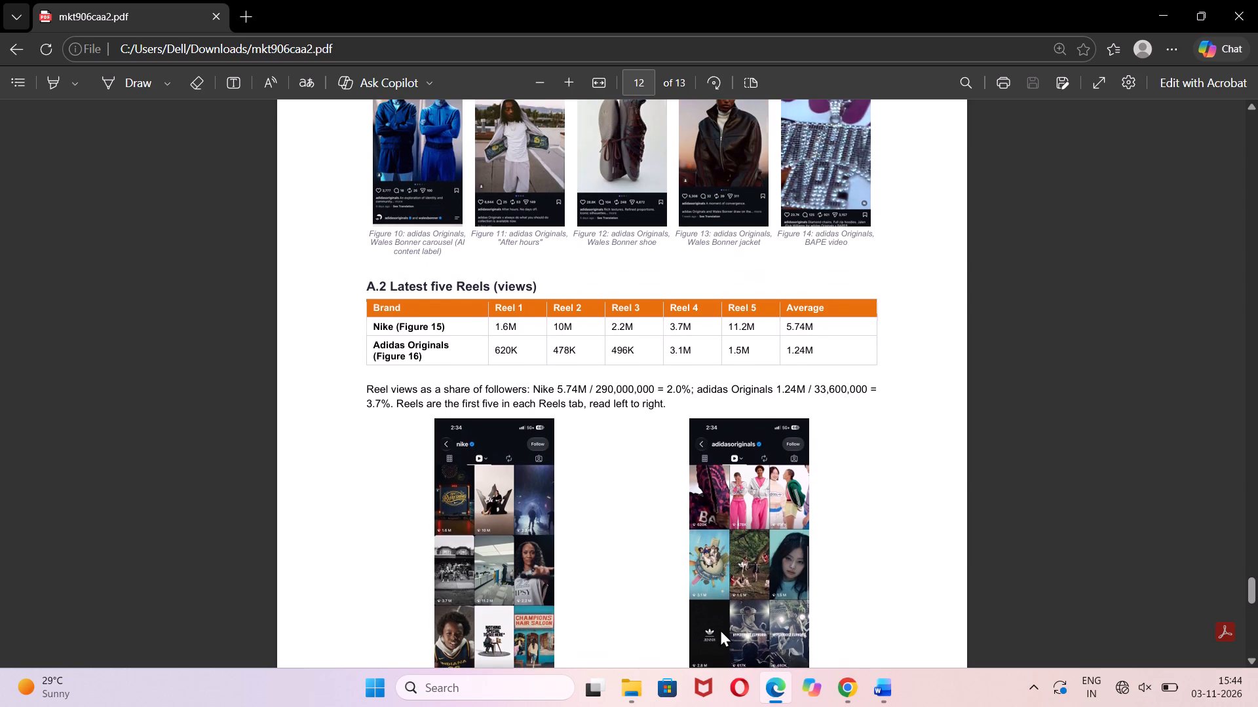
scroll(720, 629, down, 1)
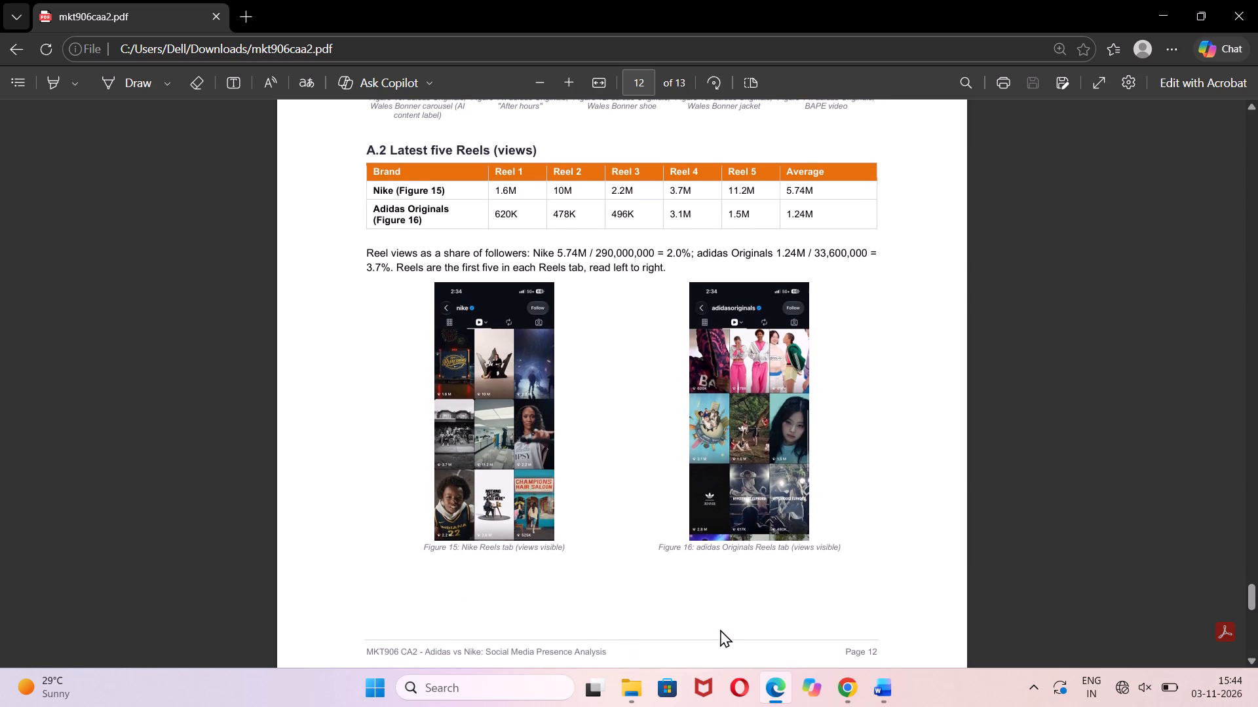
Review the A.3 YouTube videos table on page 13 together with the Figure 17 and 18 screenshots below it.
scroll(720, 629, down, 5)
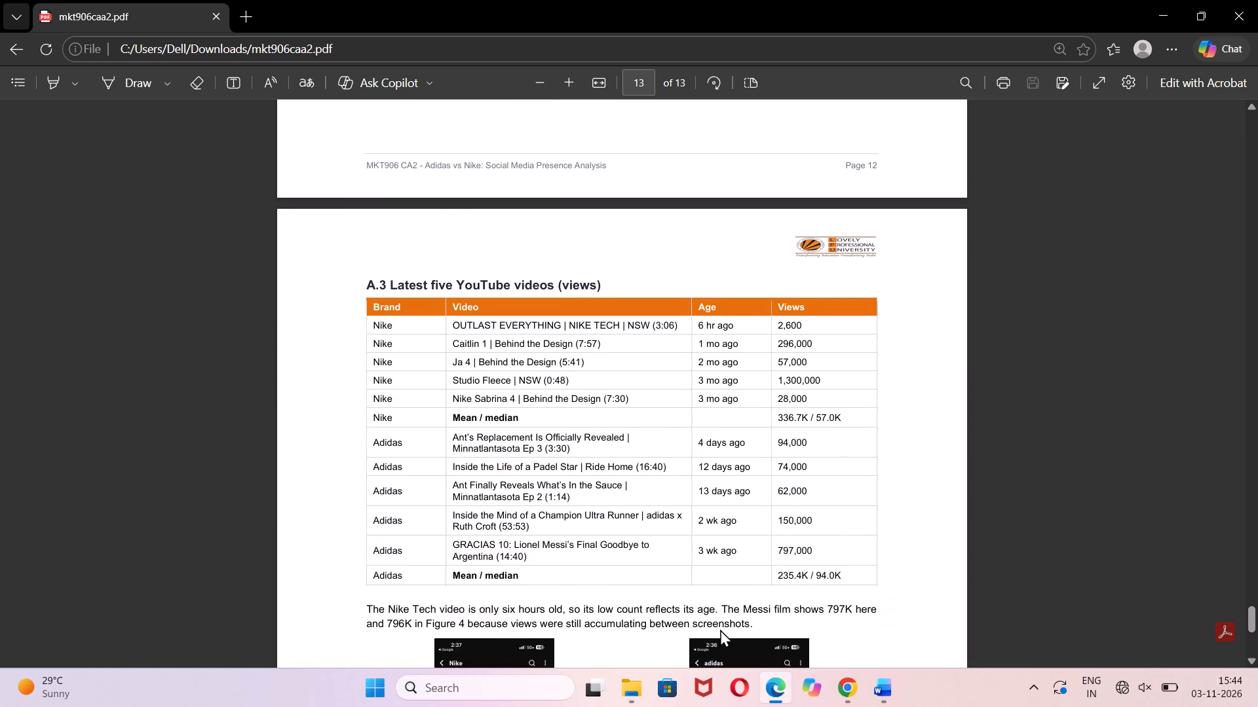
scroll(720, 629, down, 2)
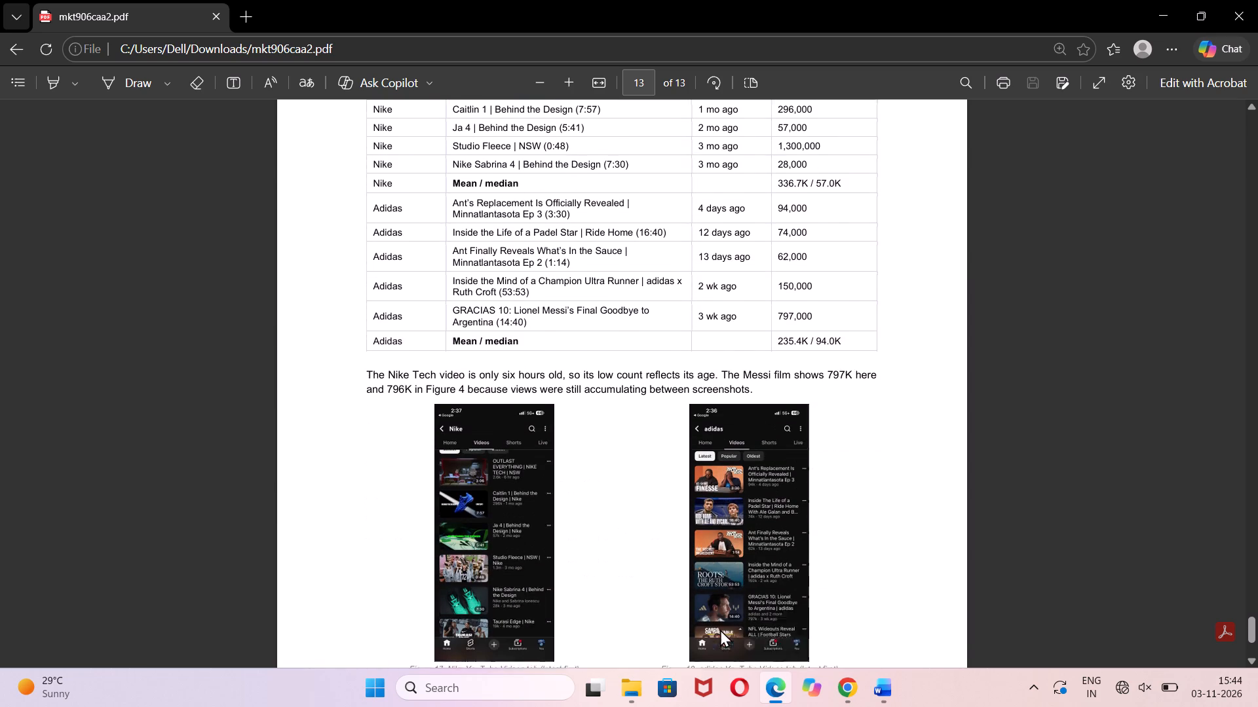
scroll(720, 629, down, 4)
scroll(720, 629, up, 1)
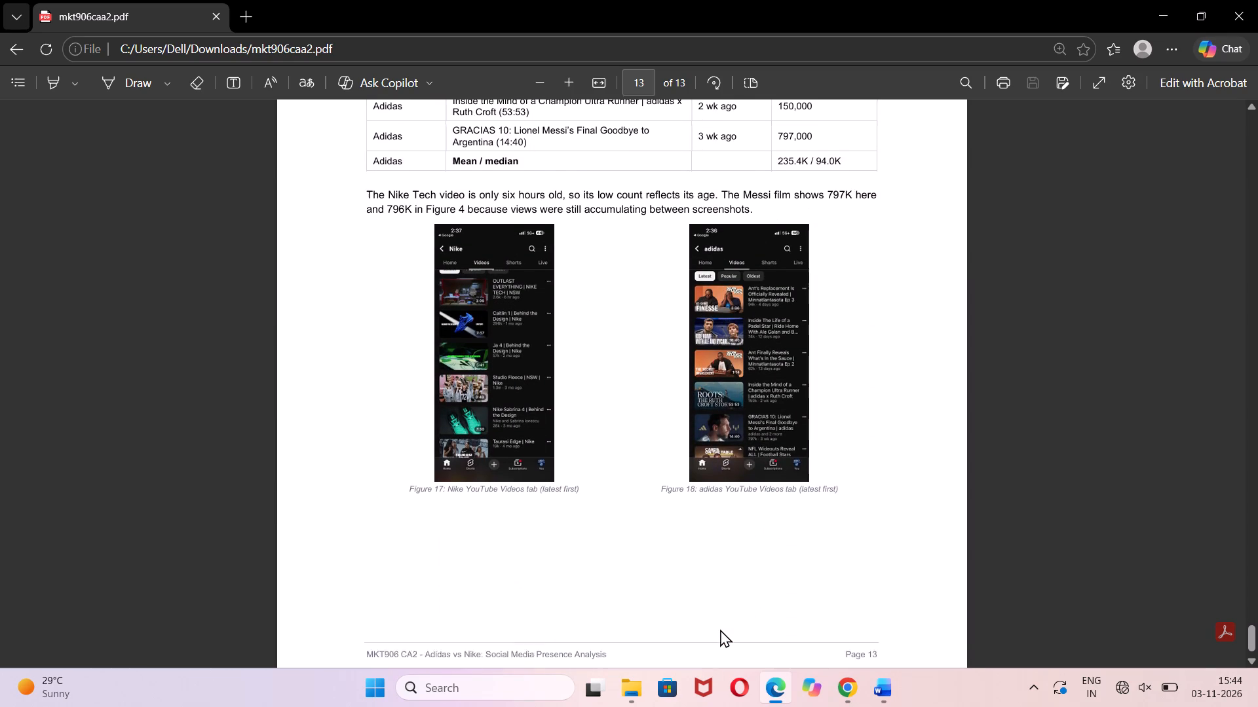
Recheck the A.3 YouTube videos table, going back through the appendix to sections 8 Conclusion and 9 References on page 10.
scroll(720, 629, up, 4)
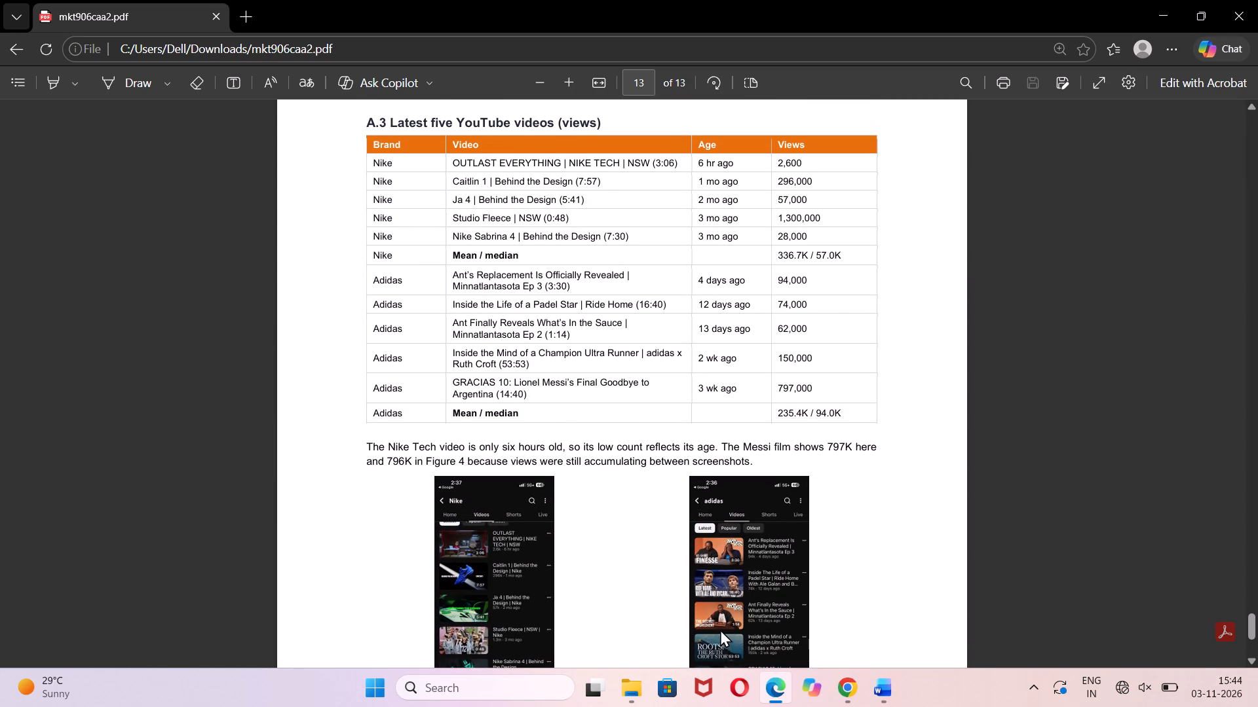
scroll(720, 629, up, 3)
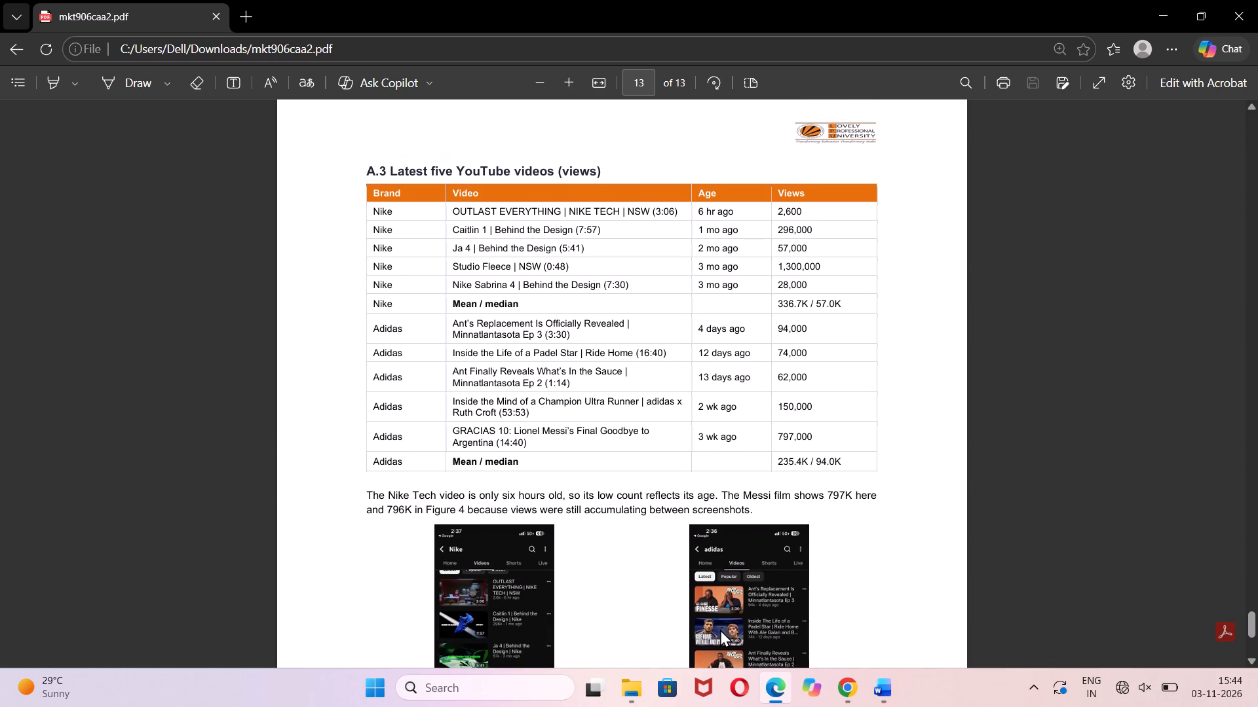
scroll(720, 629, up, 1)
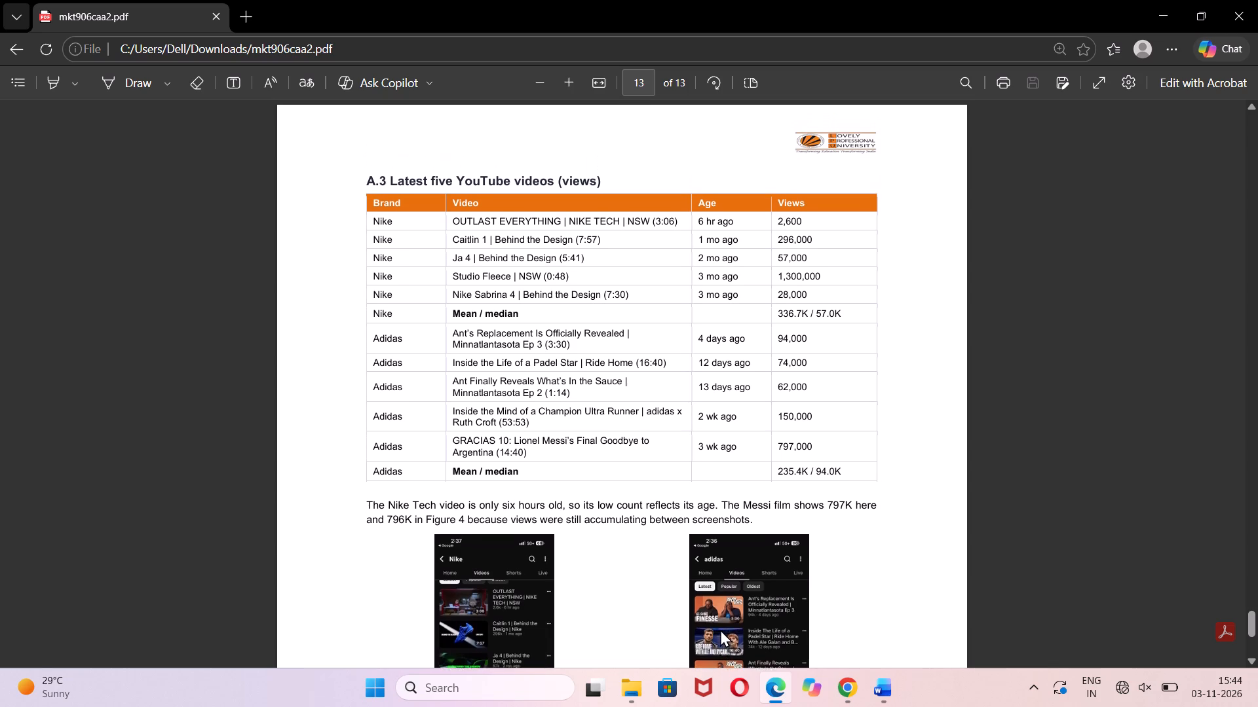
scroll(720, 629, up, 2)
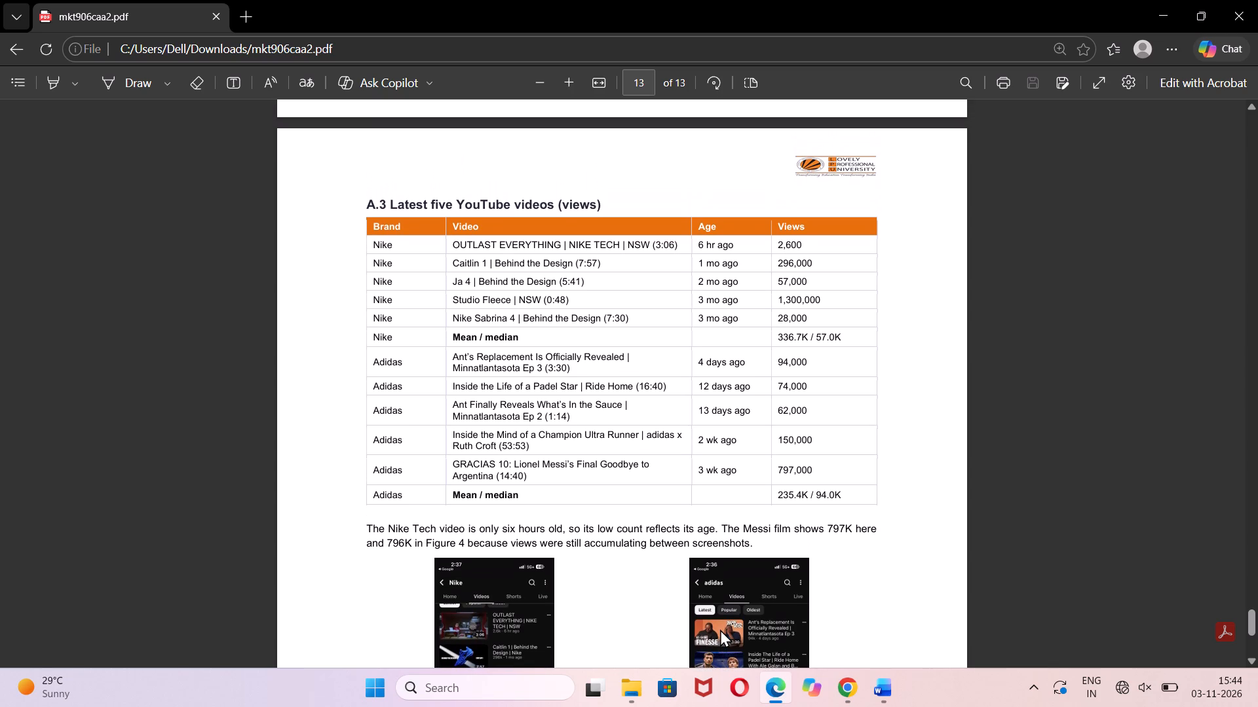
scroll(720, 629, up, 4)
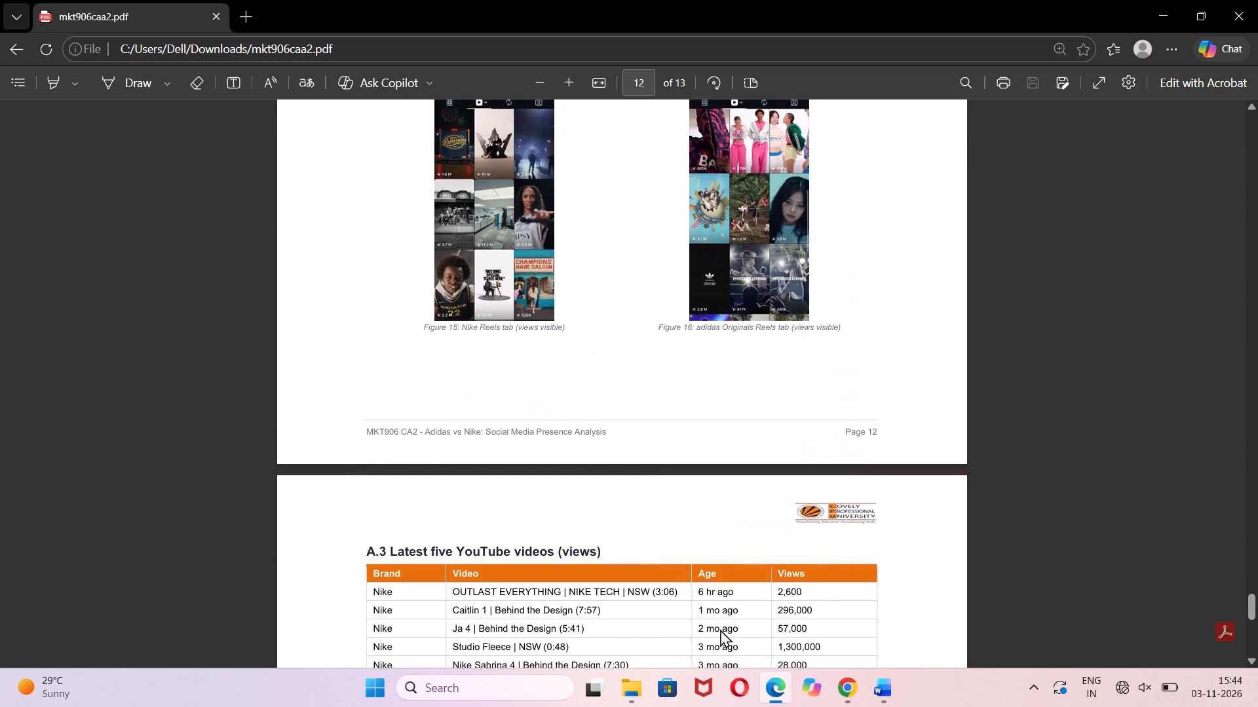
scroll(720, 629, up, 3)
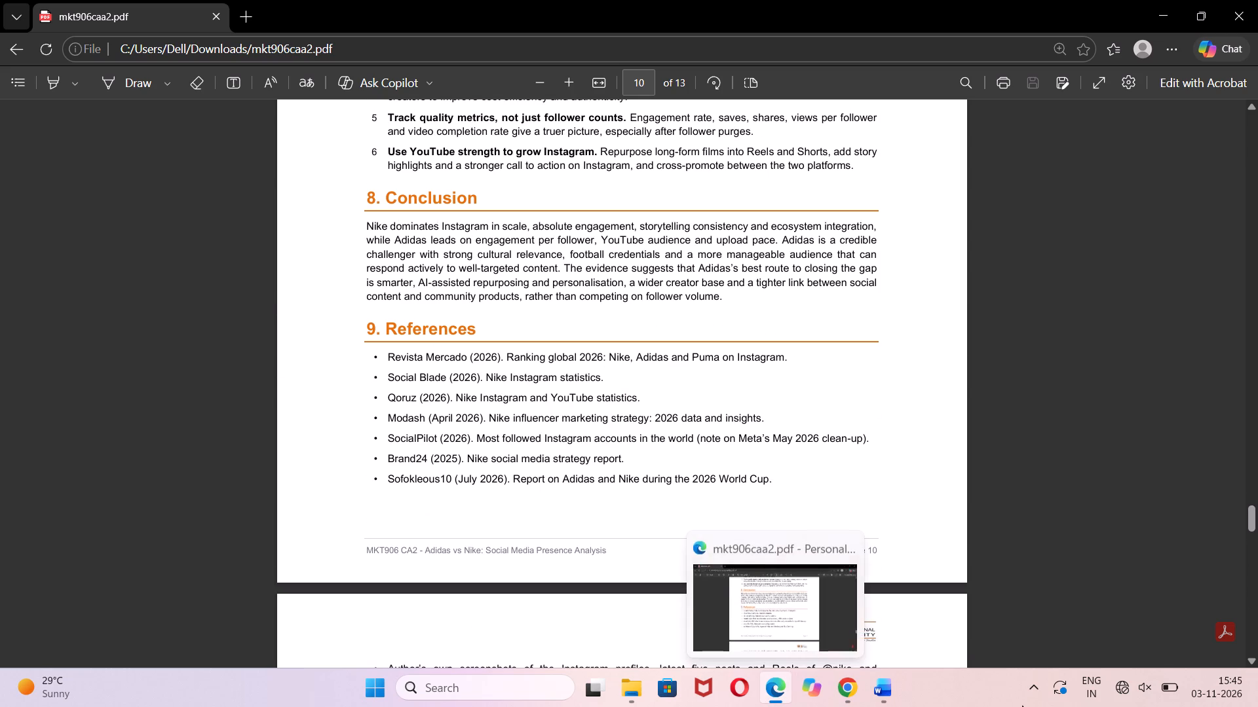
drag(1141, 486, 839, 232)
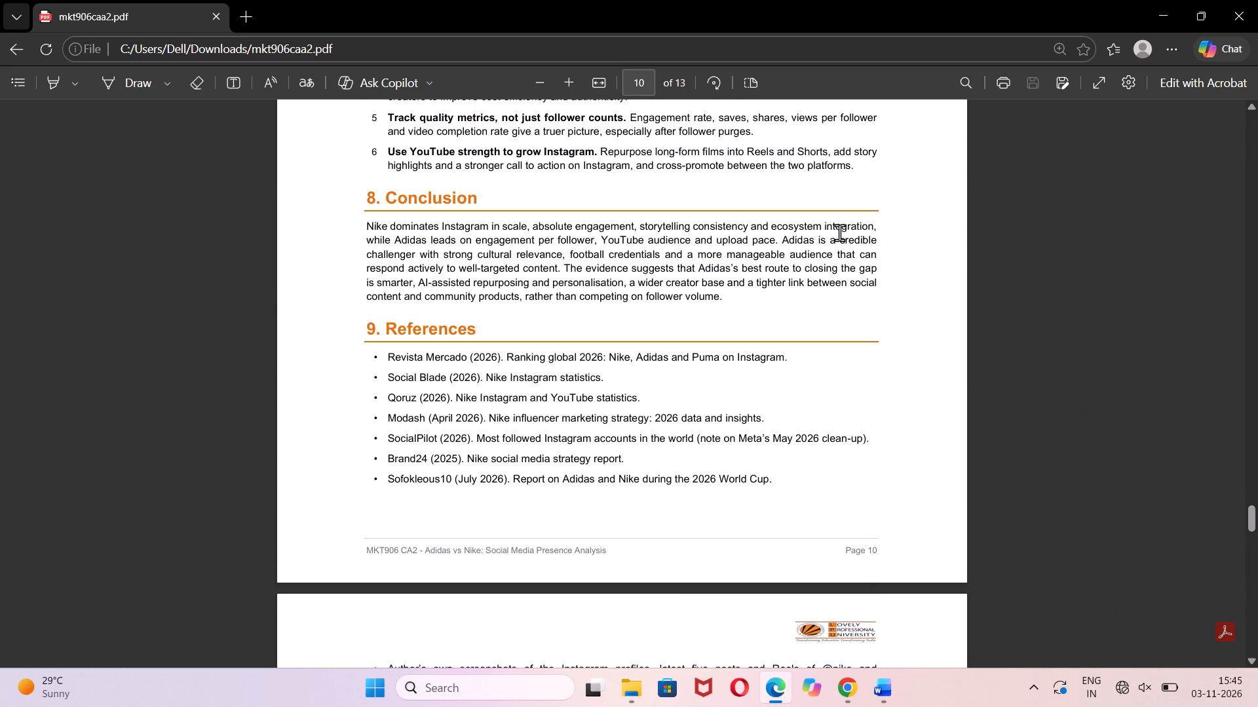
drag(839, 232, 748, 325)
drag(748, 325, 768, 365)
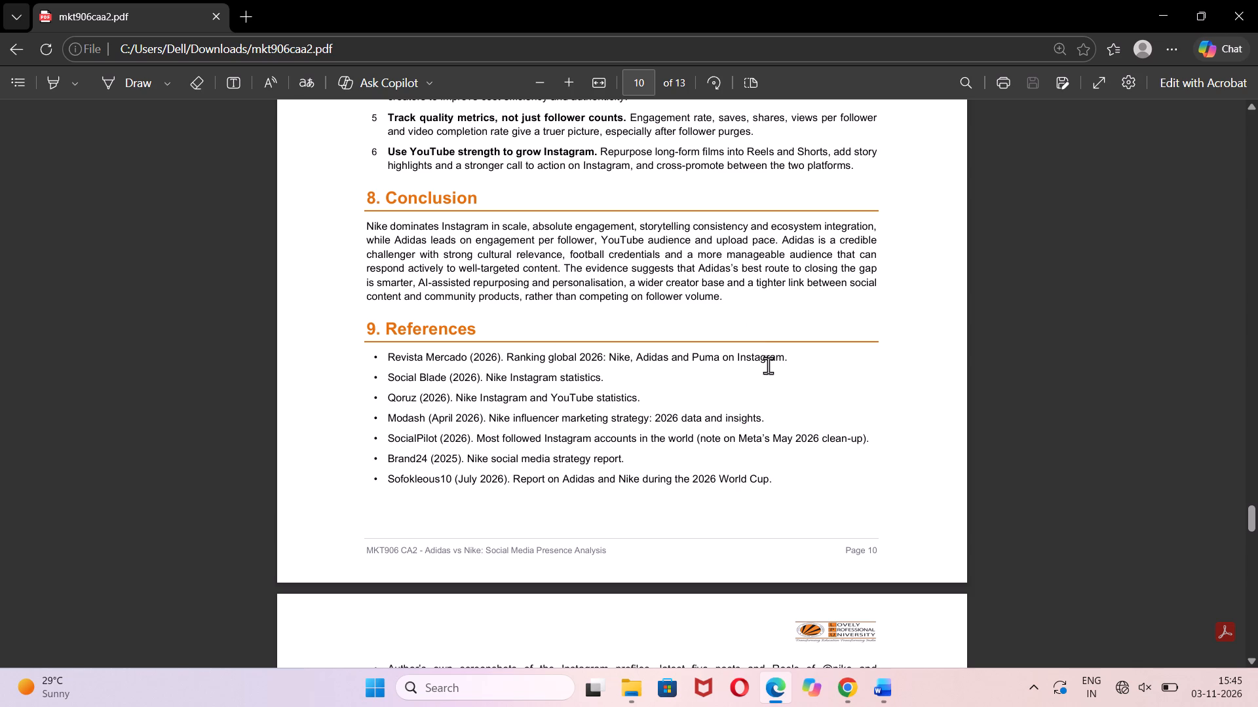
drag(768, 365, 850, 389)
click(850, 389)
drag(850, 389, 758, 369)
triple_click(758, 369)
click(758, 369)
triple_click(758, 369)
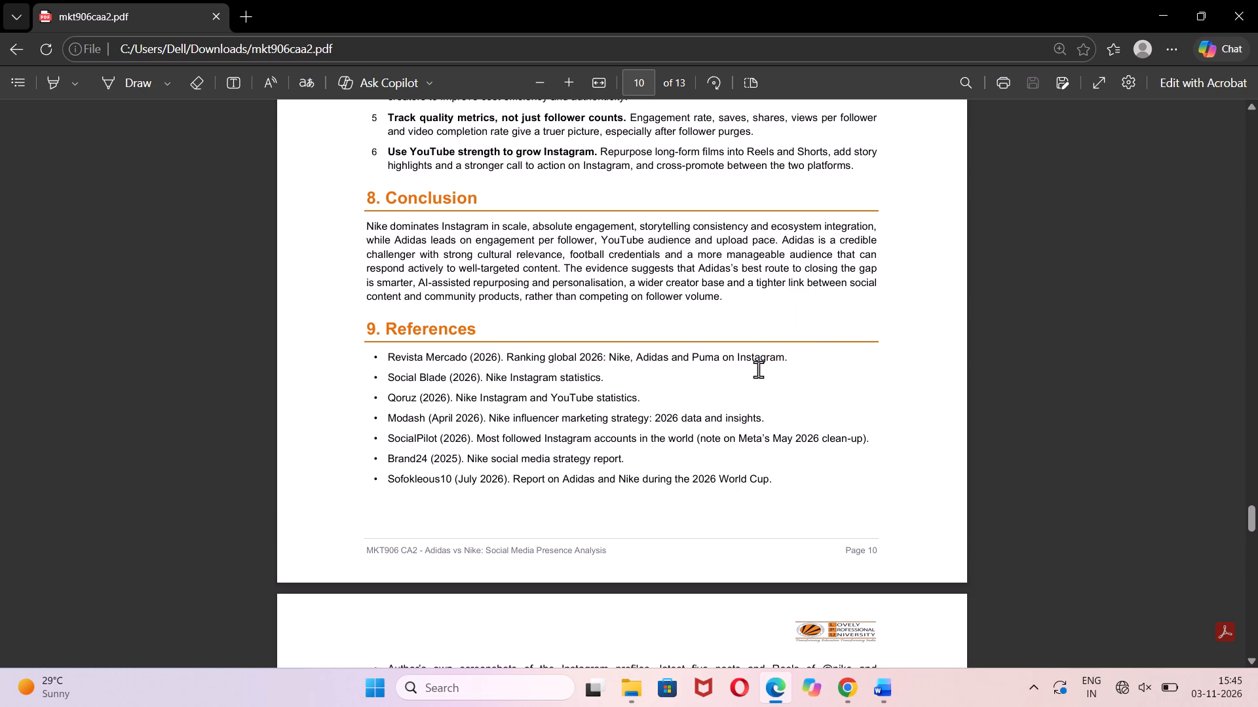
Examine the section 9 References entries on page 10 and the section 8 Conclusion text above them.
double_click(758, 369)
drag(758, 369, 730, 405)
triple_click(730, 405)
double_click(730, 405)
drag(730, 405, 605, 393)
double_click(605, 393)
drag(605, 393, 575, 382)
triple_click(575, 382)
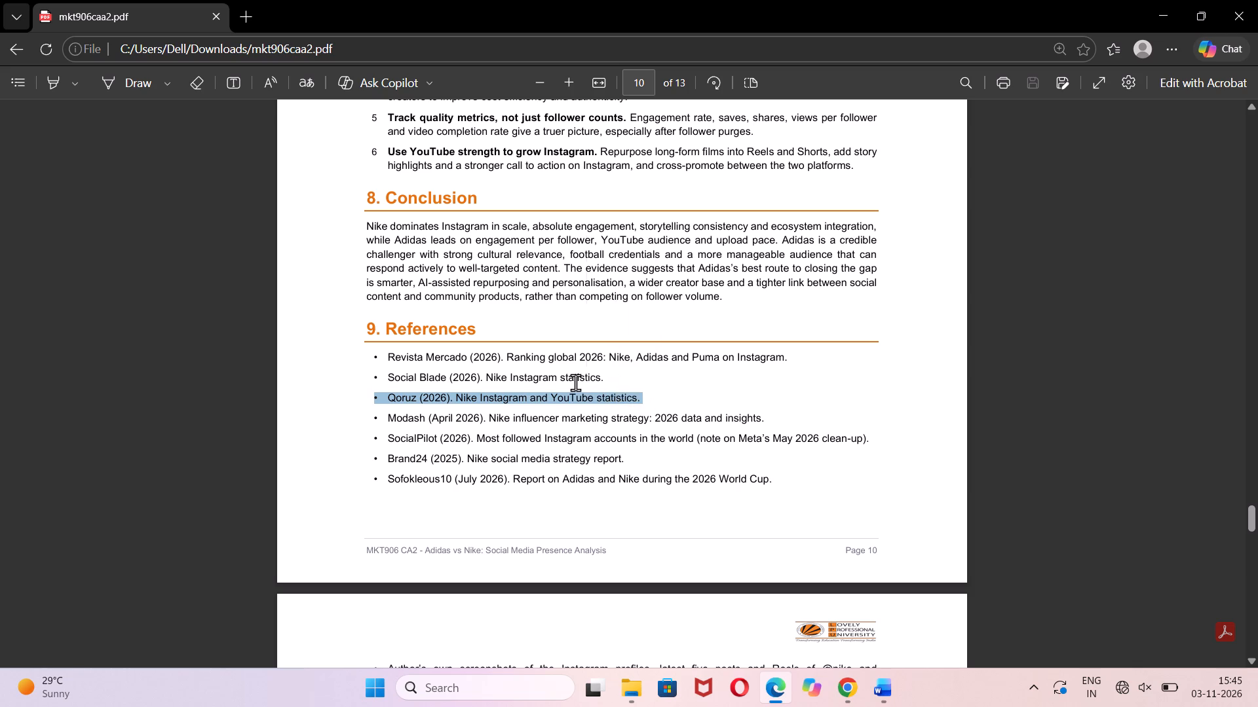
triple_click(559, 350)
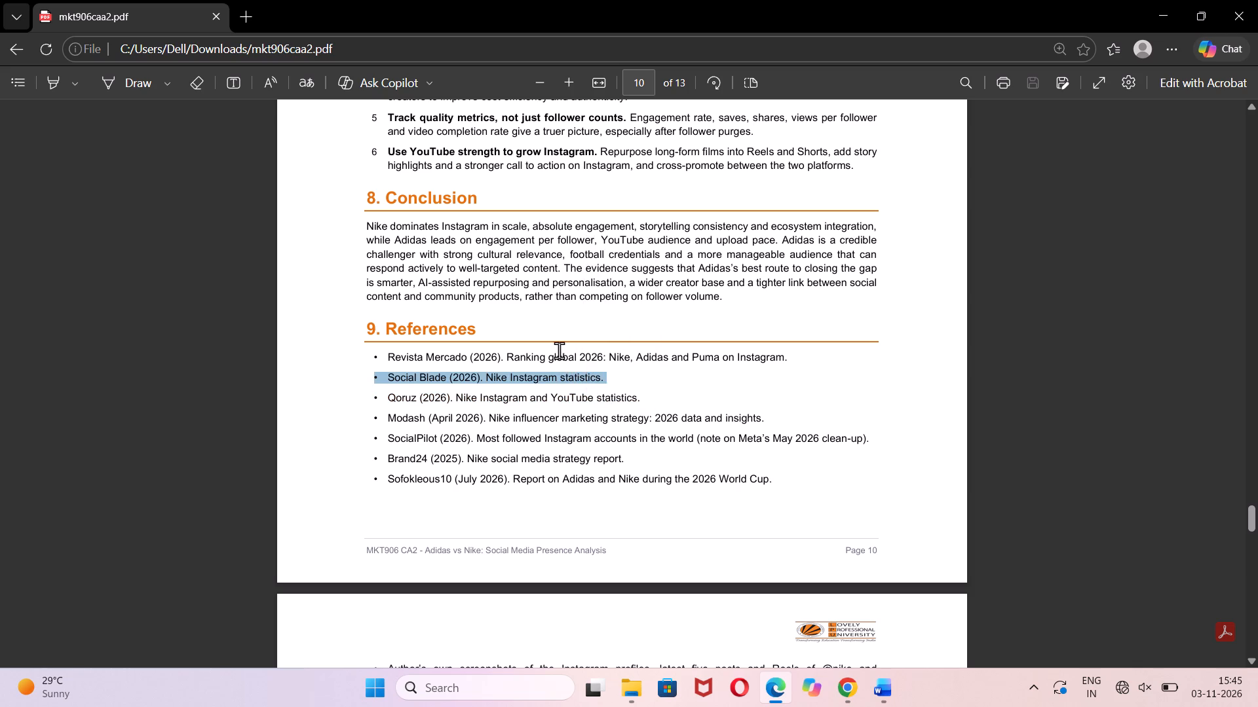
drag(559, 350, 587, 423)
double_click(587, 423)
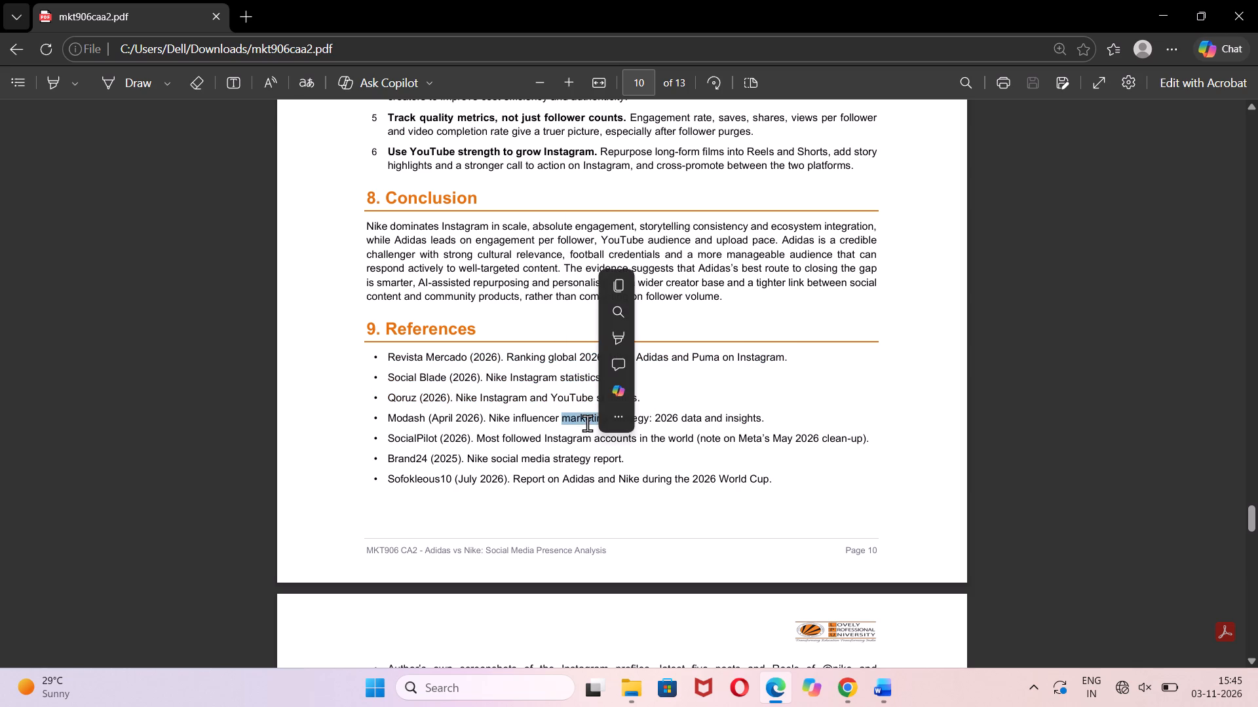
triple_click(593, 440)
double_click(602, 463)
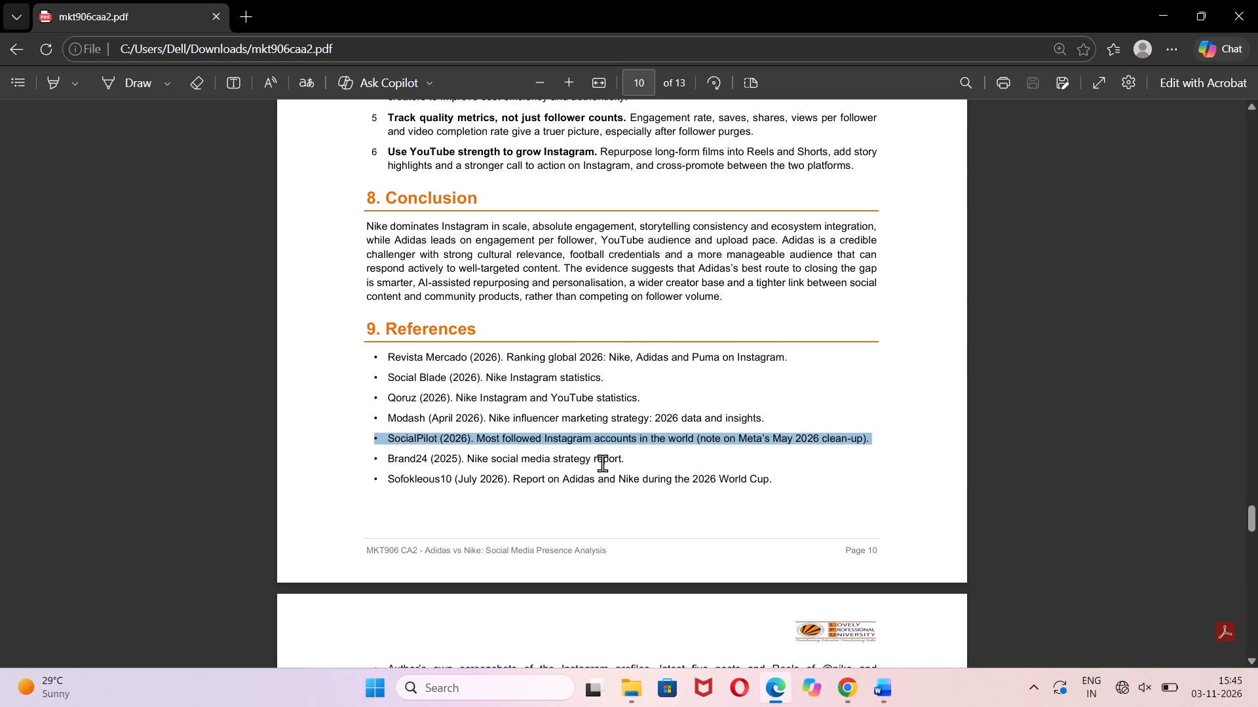
double_click(602, 476)
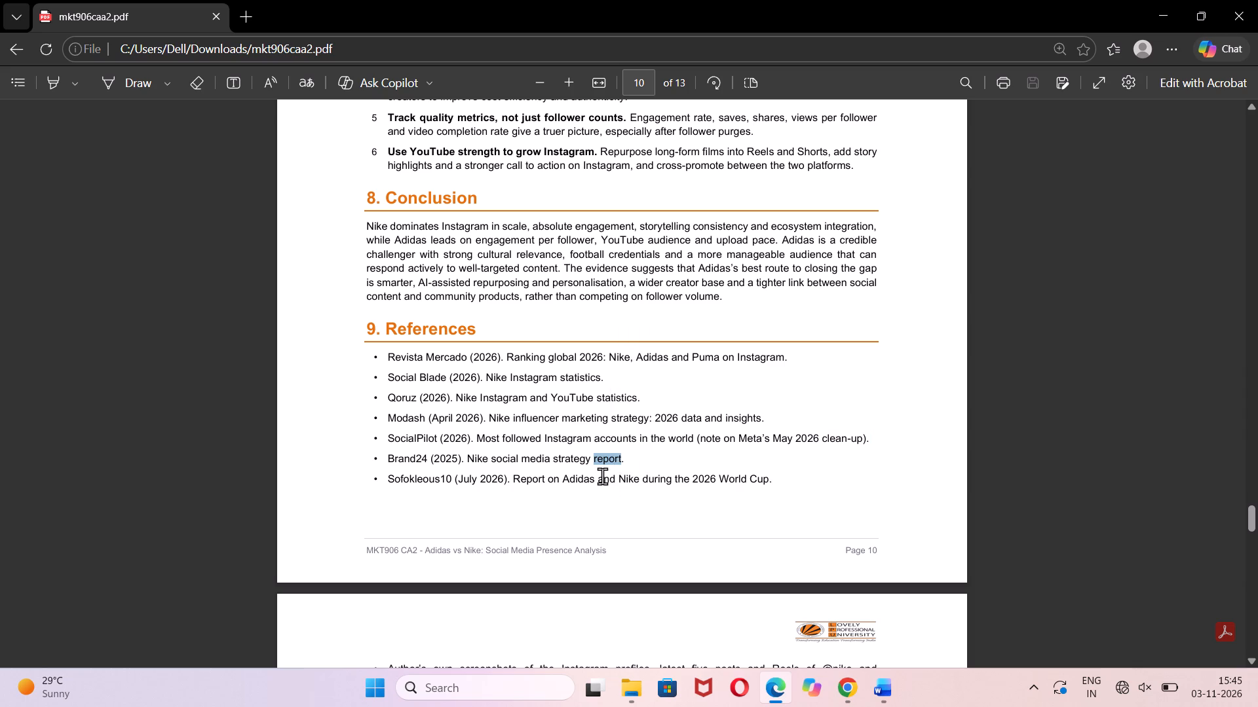
triple_click(570, 470)
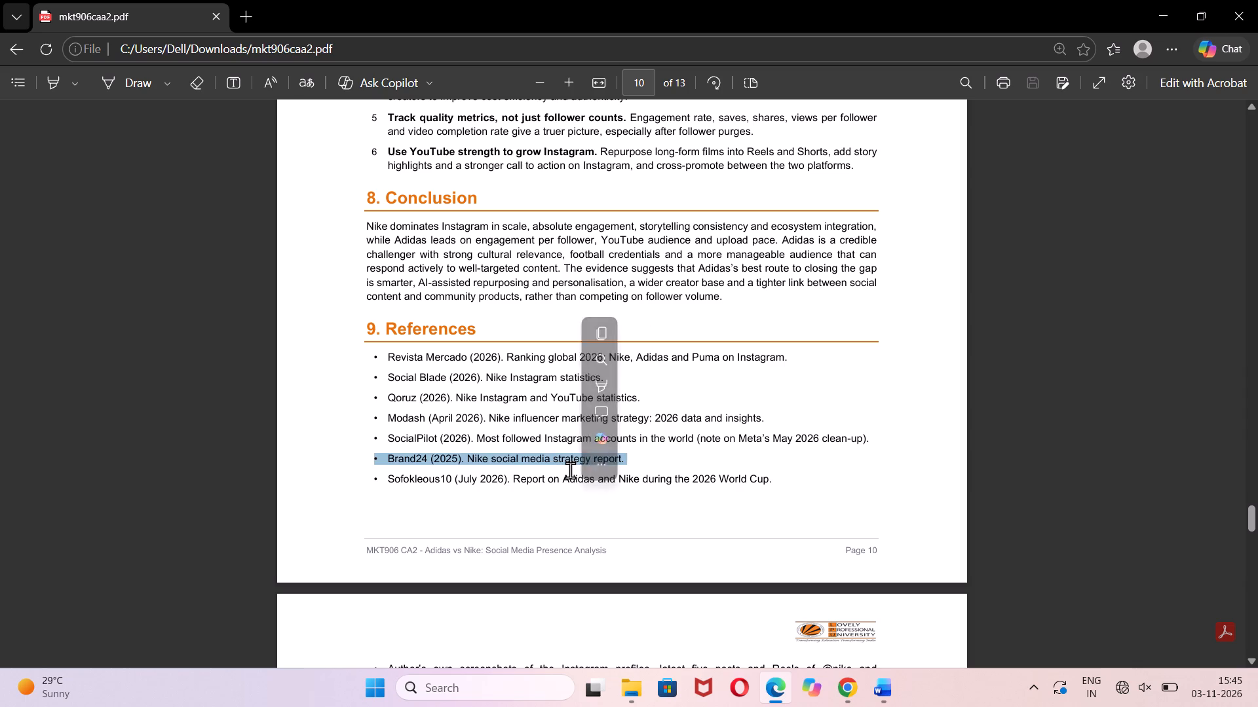
triple_click(570, 470)
triple_click(570, 470)
triple_click(570, 474)
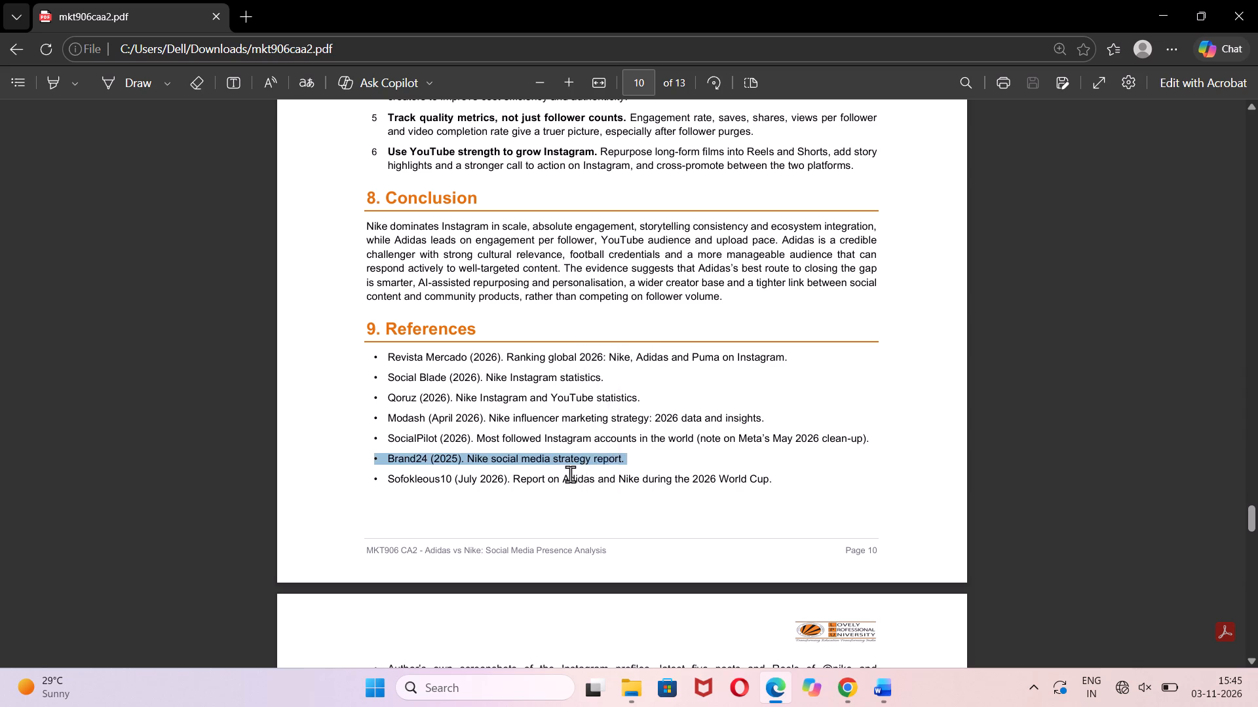
triple_click(570, 474)
triple_click(570, 474)
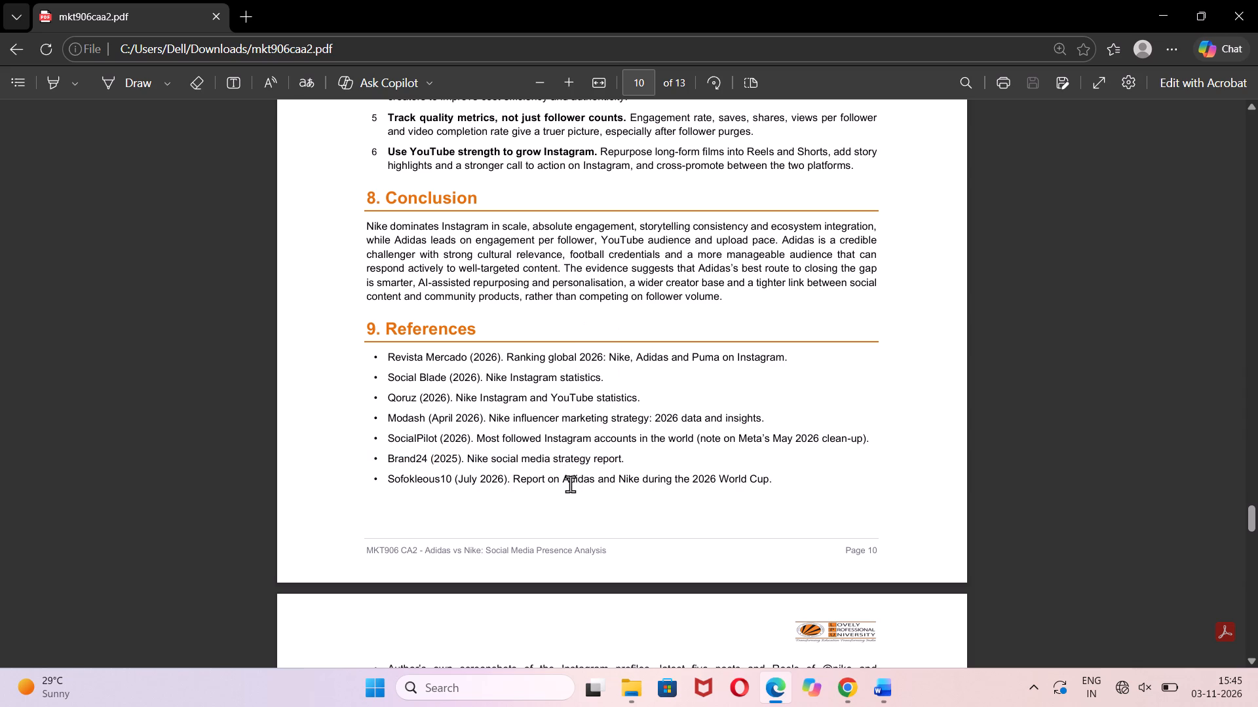
triple_click(570, 484)
triple_click(570, 484)
double_click(570, 484)
drag(570, 480, 582, 412)
triple_click(582, 412)
drag(582, 412, 577, 382)
triple_click(577, 382)
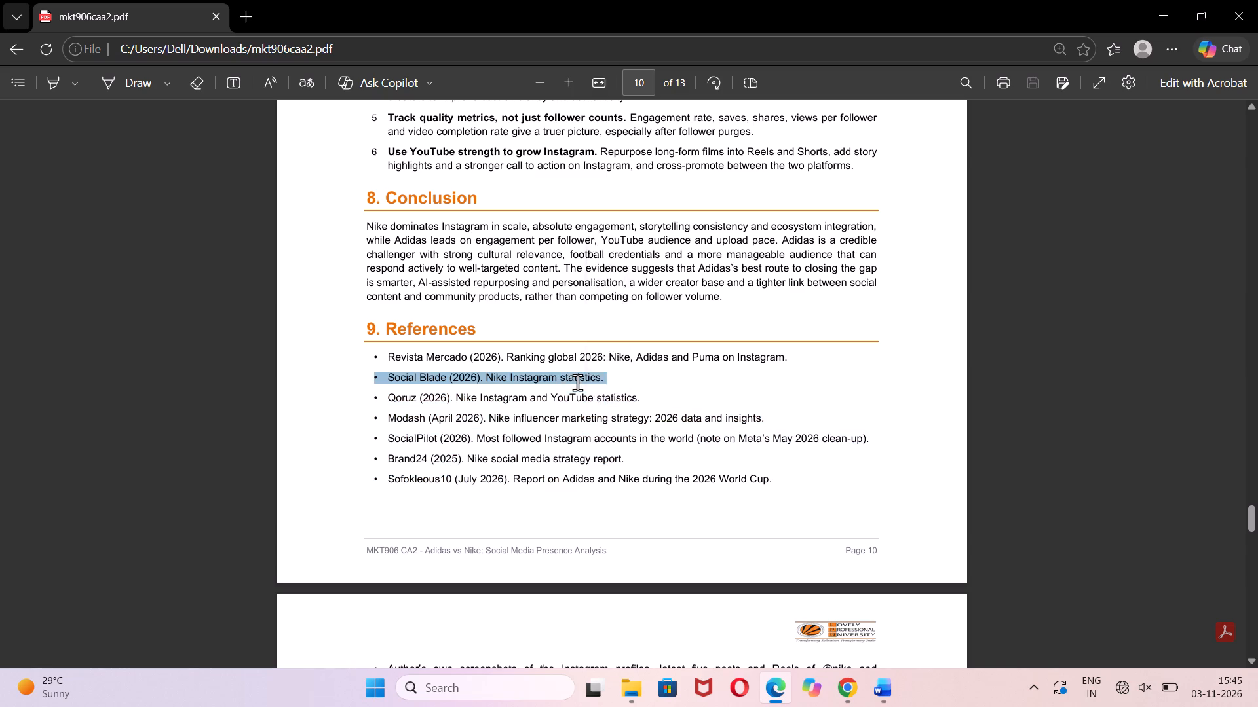
drag(577, 382, 574, 344)
triple_click(574, 344)
double_click(574, 344)
drag(574, 344, 577, 319)
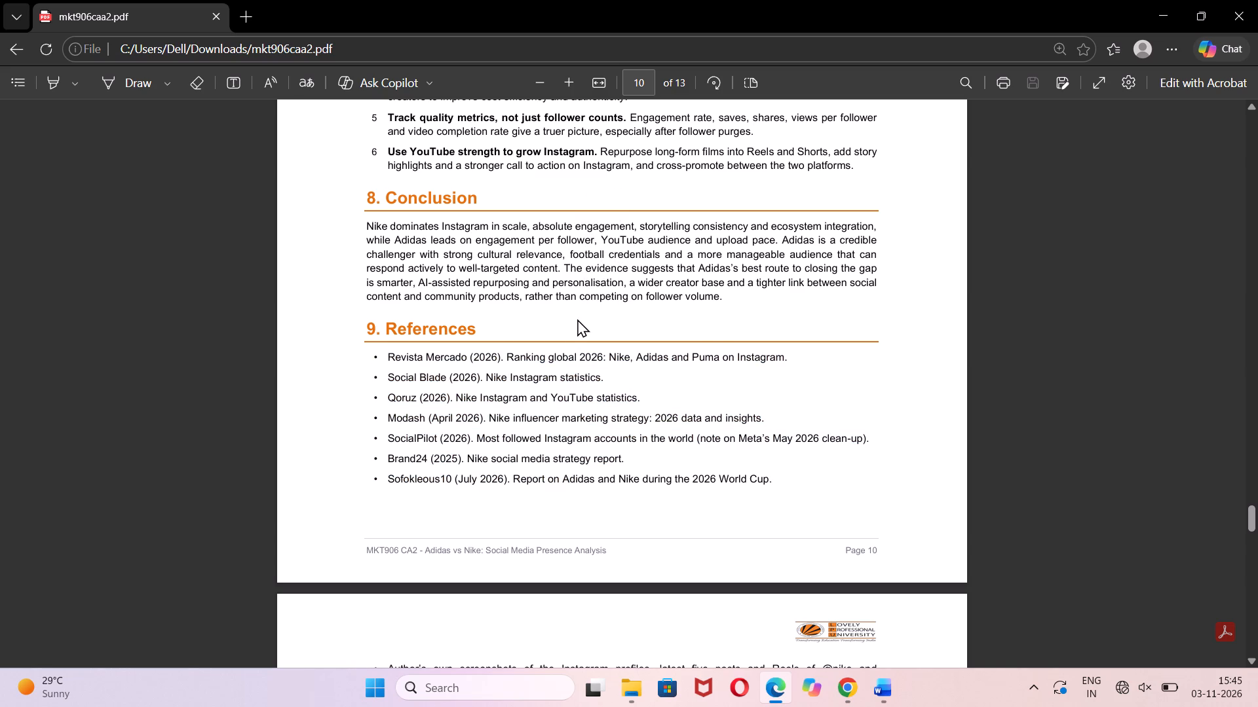
drag(577, 319, 588, 299)
triple_click(588, 299)
double_click(588, 299)
drag(588, 299, 586, 283)
triple_click(586, 283)
double_click(586, 283)
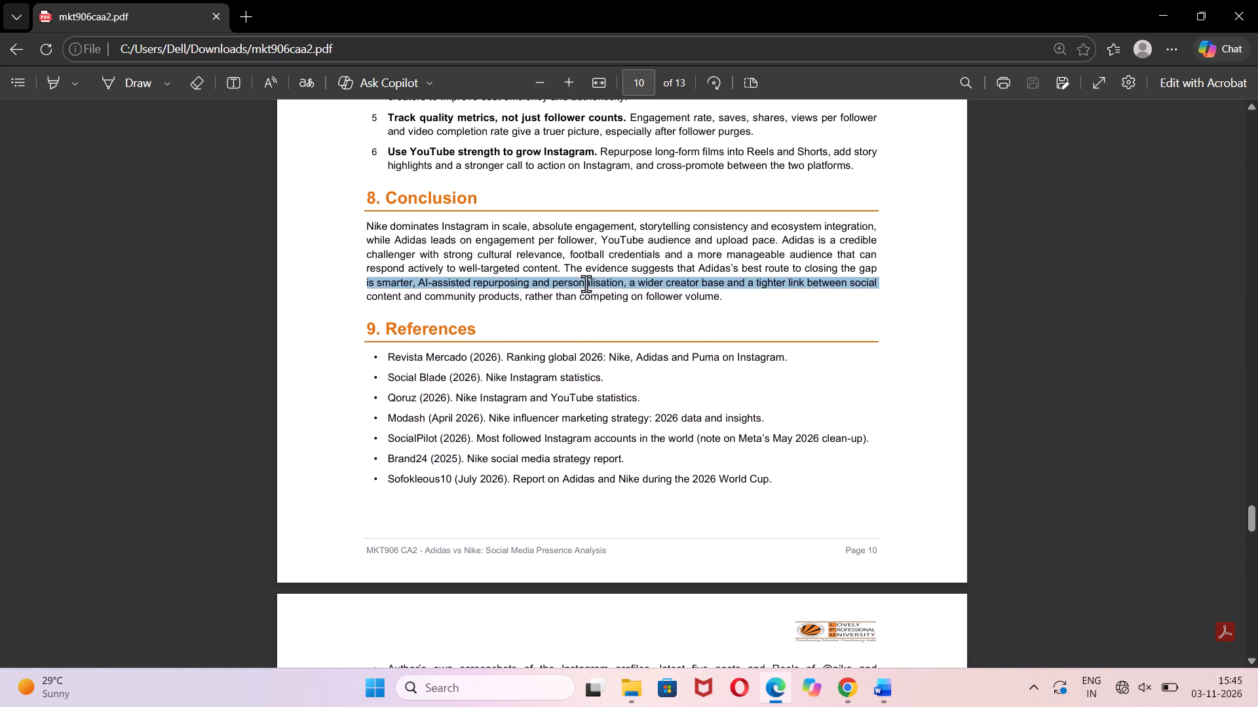
Examine the section 8 Conclusion paragraph and the section 9 References list running onto page 11 of the PDF report.
drag(586, 283, 586, 269)
triple_click(586, 269)
click(586, 269)
drag(586, 269, 977, 444)
click(977, 444)
scroll(1029, 456, down, 1)
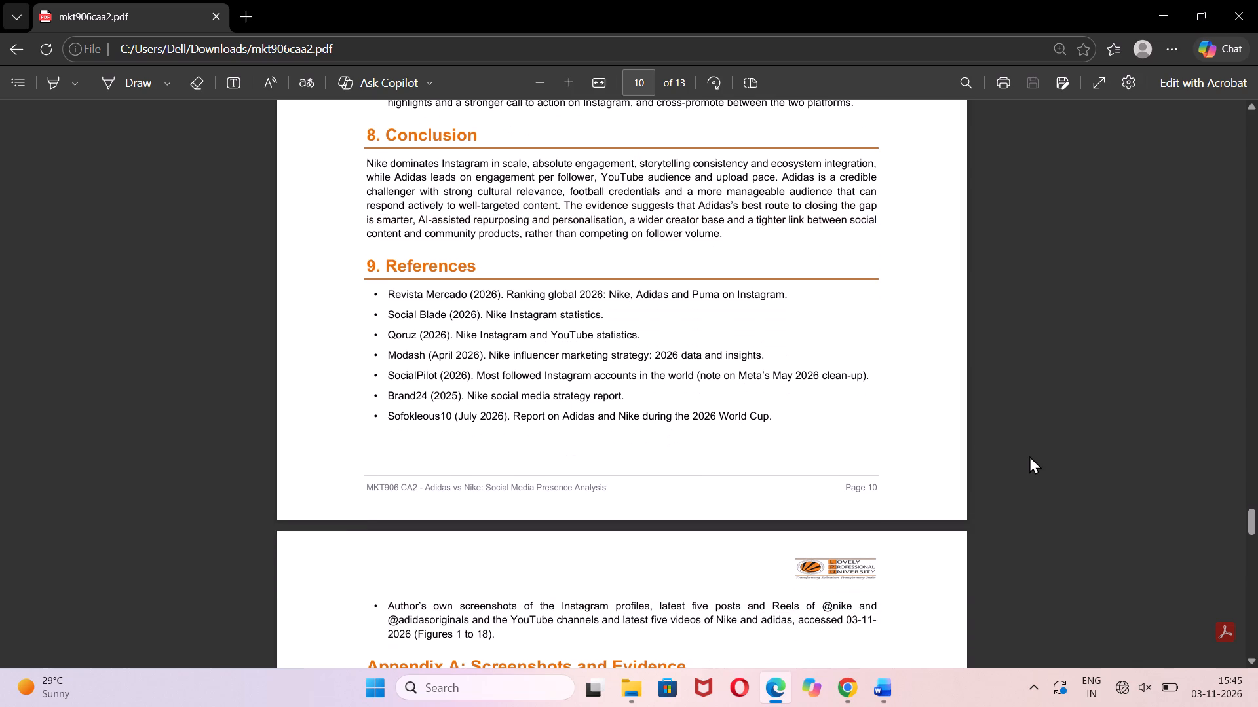
scroll(1029, 456, down, 3)
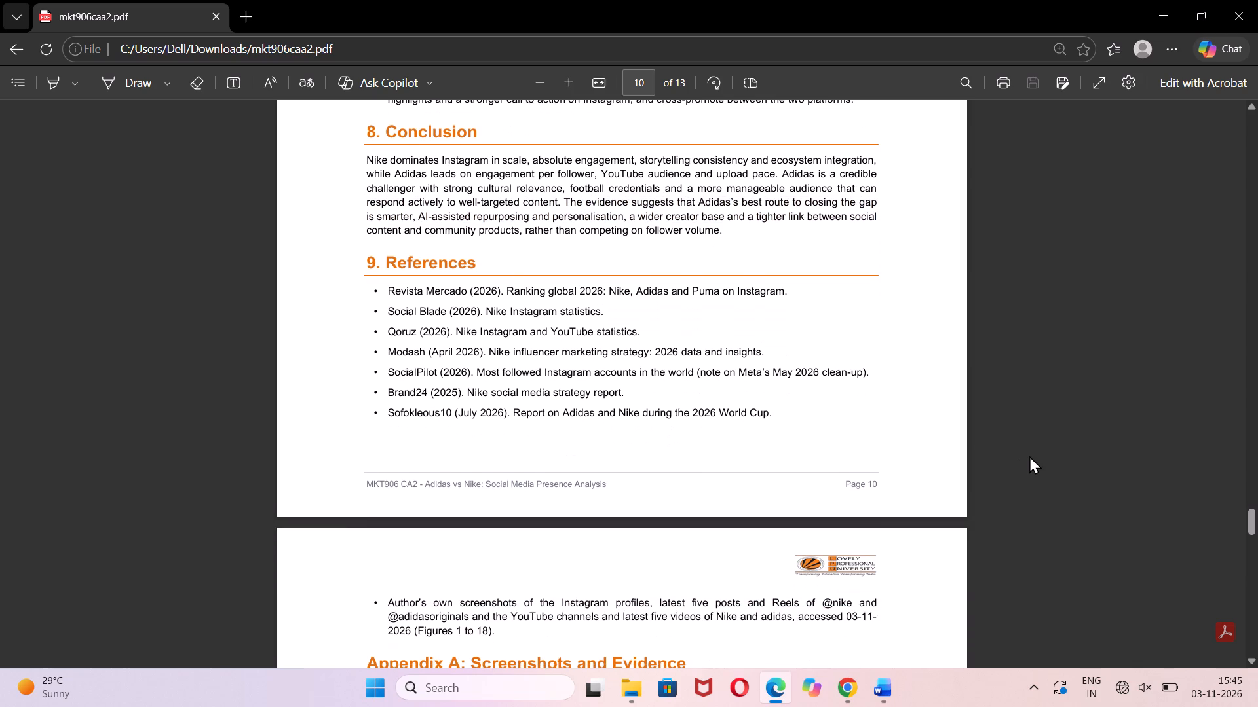
scroll(1029, 456, up, 1)
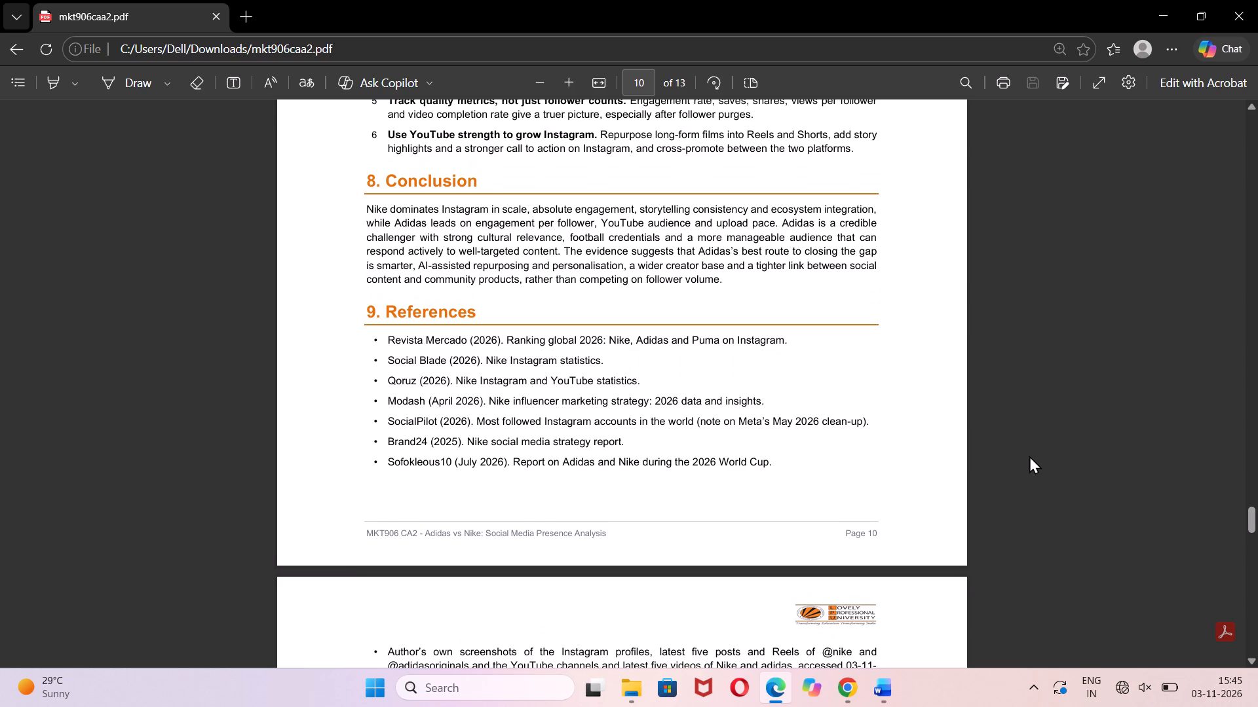
Switch to the report in Word and delete the Figure 1 and Figure 2 captions beneath the Instagram profile screenshots on page 5.
drag(1029, 456, 877, 704)
scroll(914, 637, up, 1)
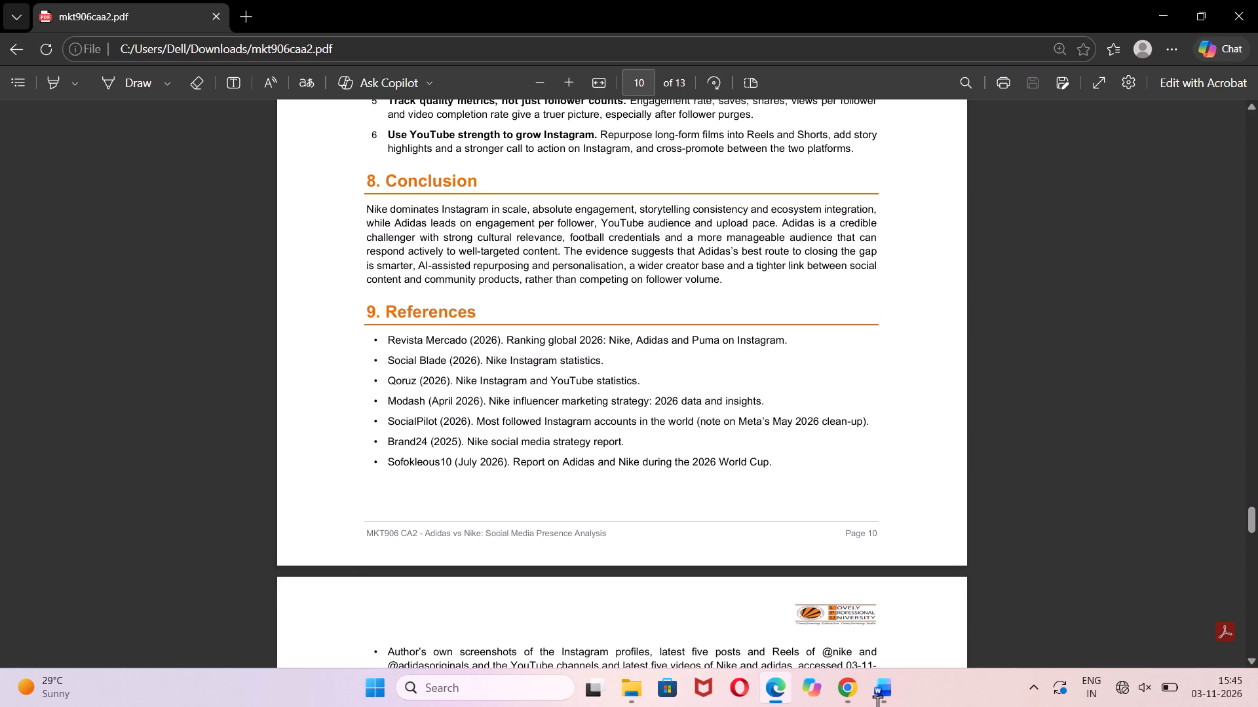
scroll(877, 704, up, 1)
drag(877, 704, 885, 704)
click(883, 701)
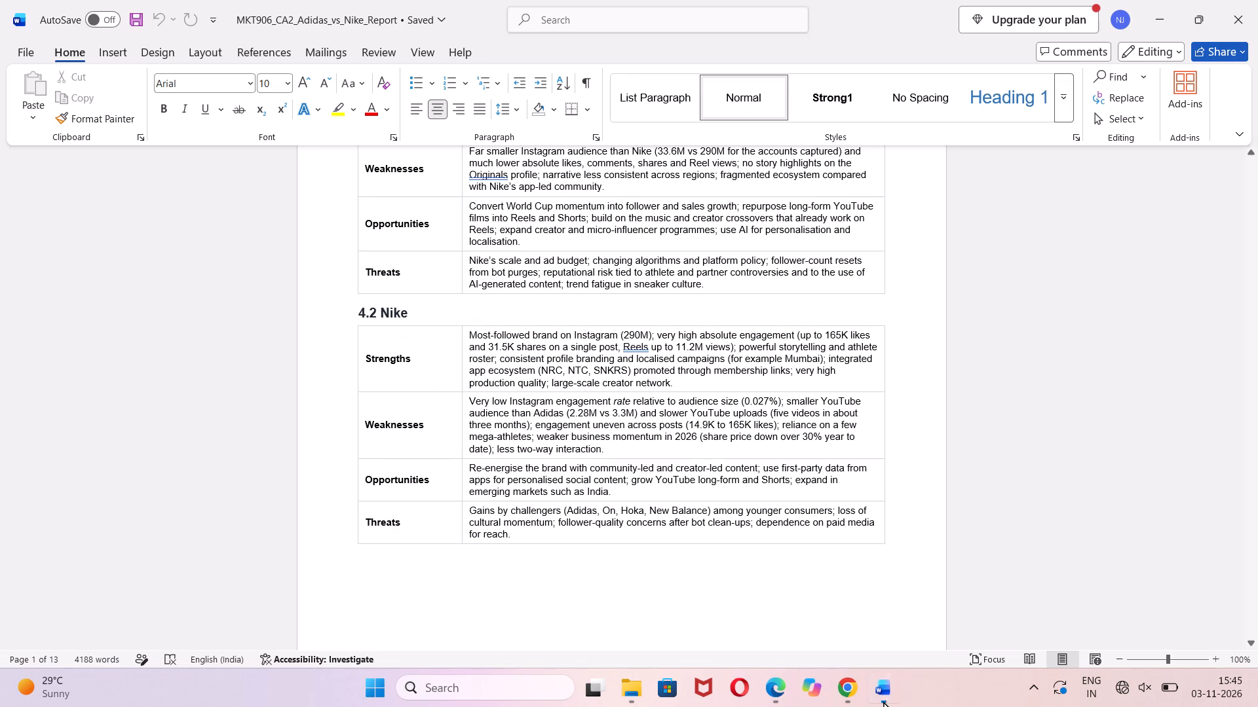
scroll(678, 414, up, 20)
scroll(678, 414, up, 20)
scroll(678, 414, up, 13)
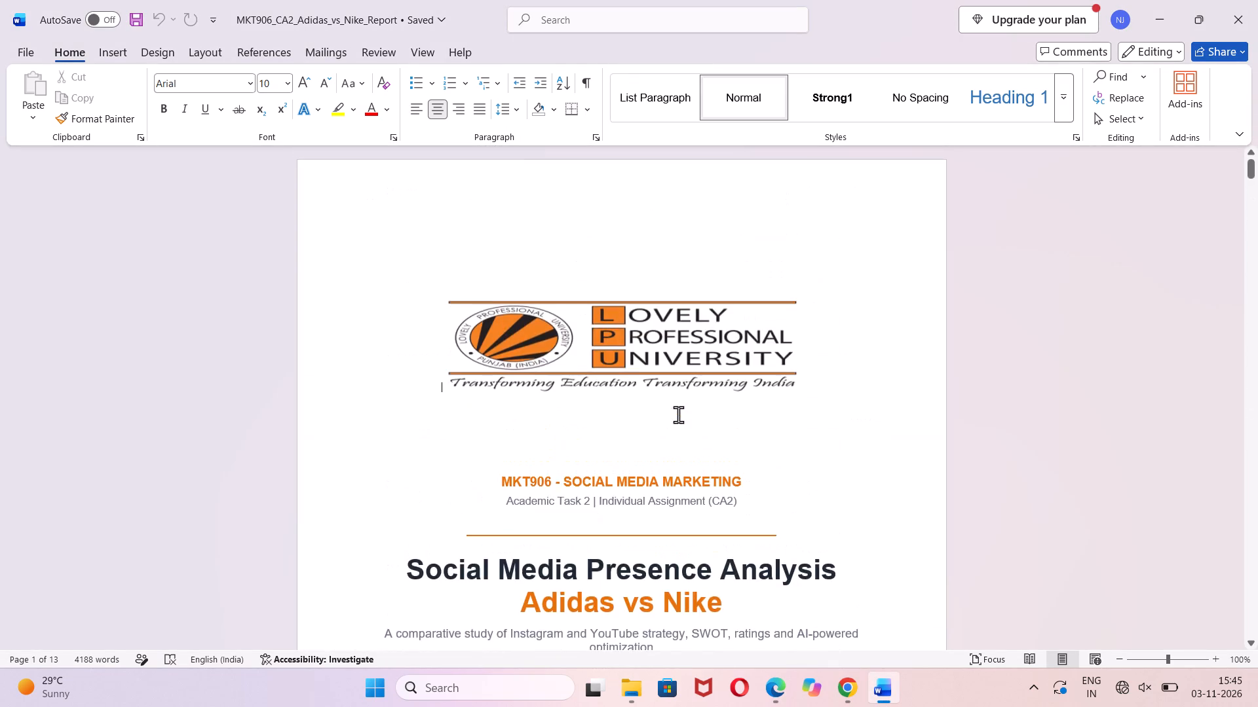
scroll(678, 414, down, 2)
scroll(678, 414, left, 1)
scroll(678, 414, down, 1)
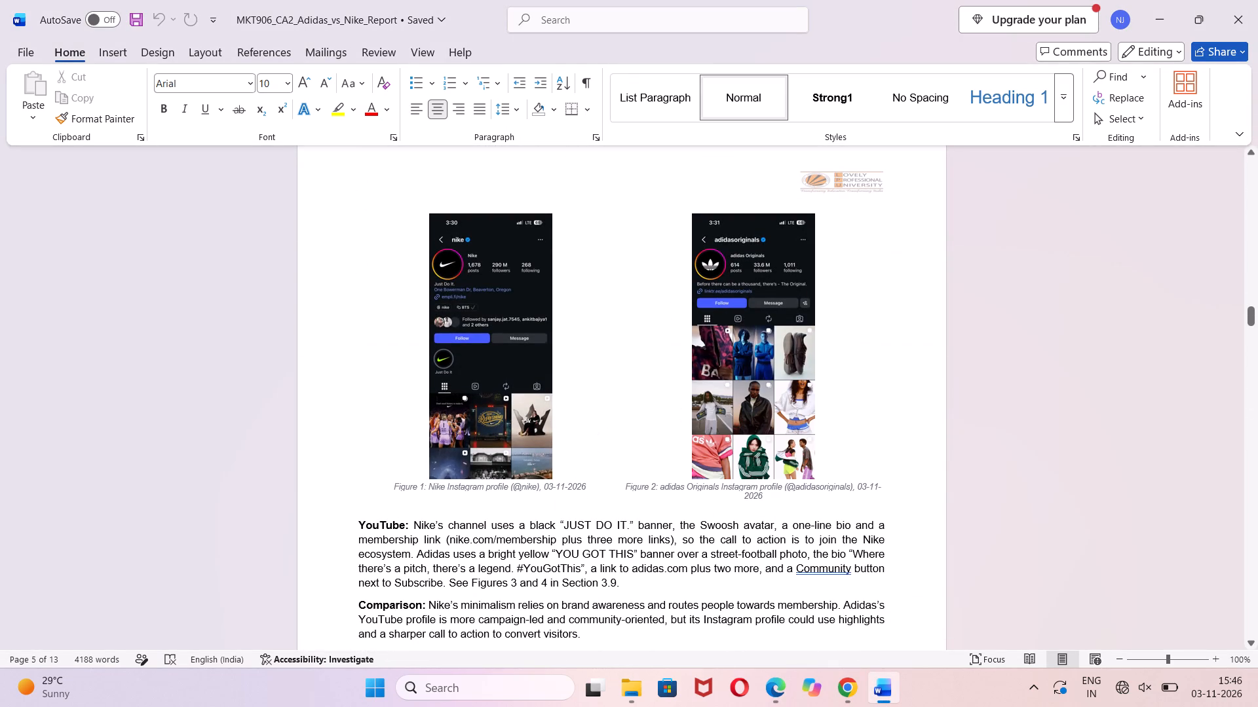
drag(588, 492, 397, 493)
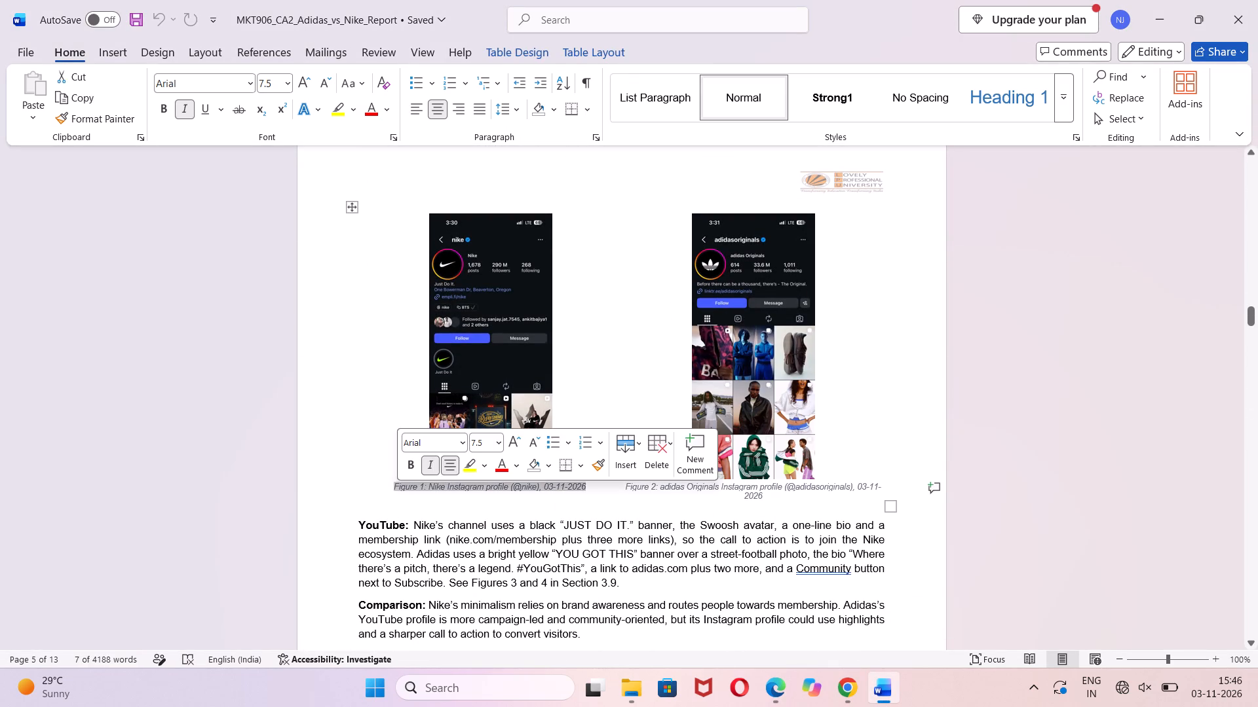
key(BackSpace)
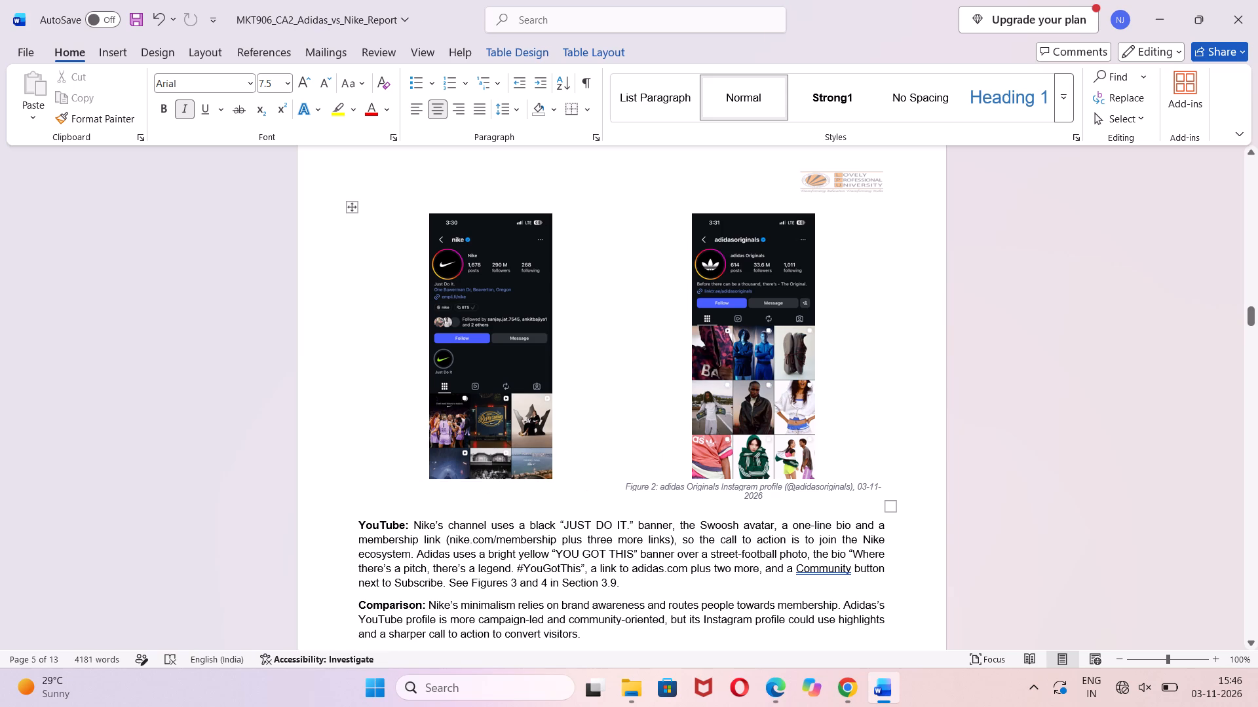
drag(624, 487, 868, 494)
key(BackSpace)
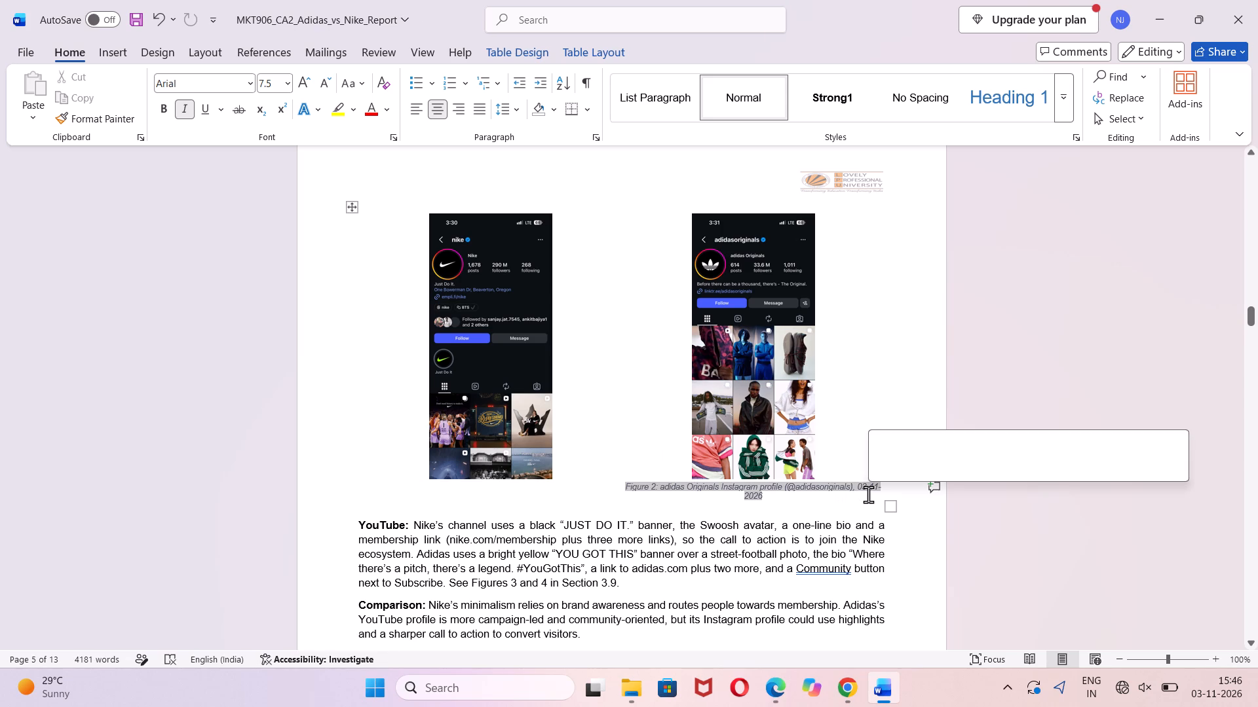
click(1029, 367)
Delete the Figure 3 and Figure 4 captions beneath the Nike and adidas YouTube channel screenshots on page 7.
scroll(1029, 367, right, 1)
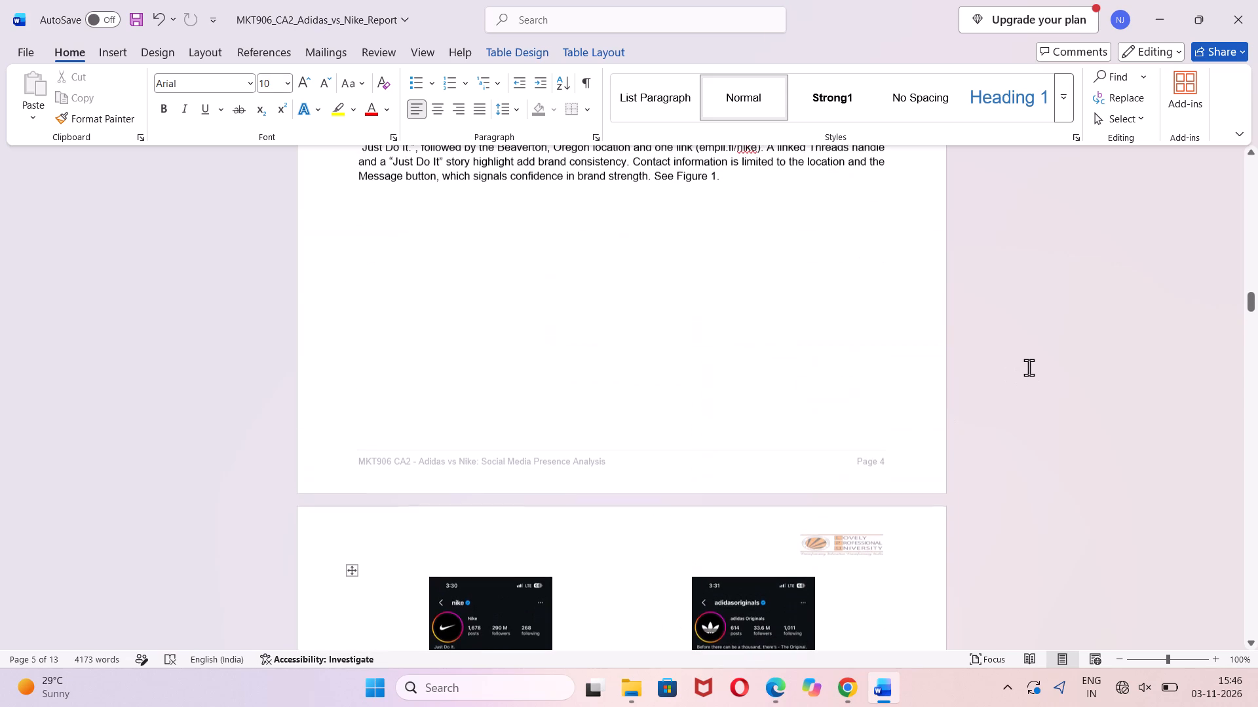
scroll(1029, 367, right, 2)
scroll(1029, 367, up, 1)
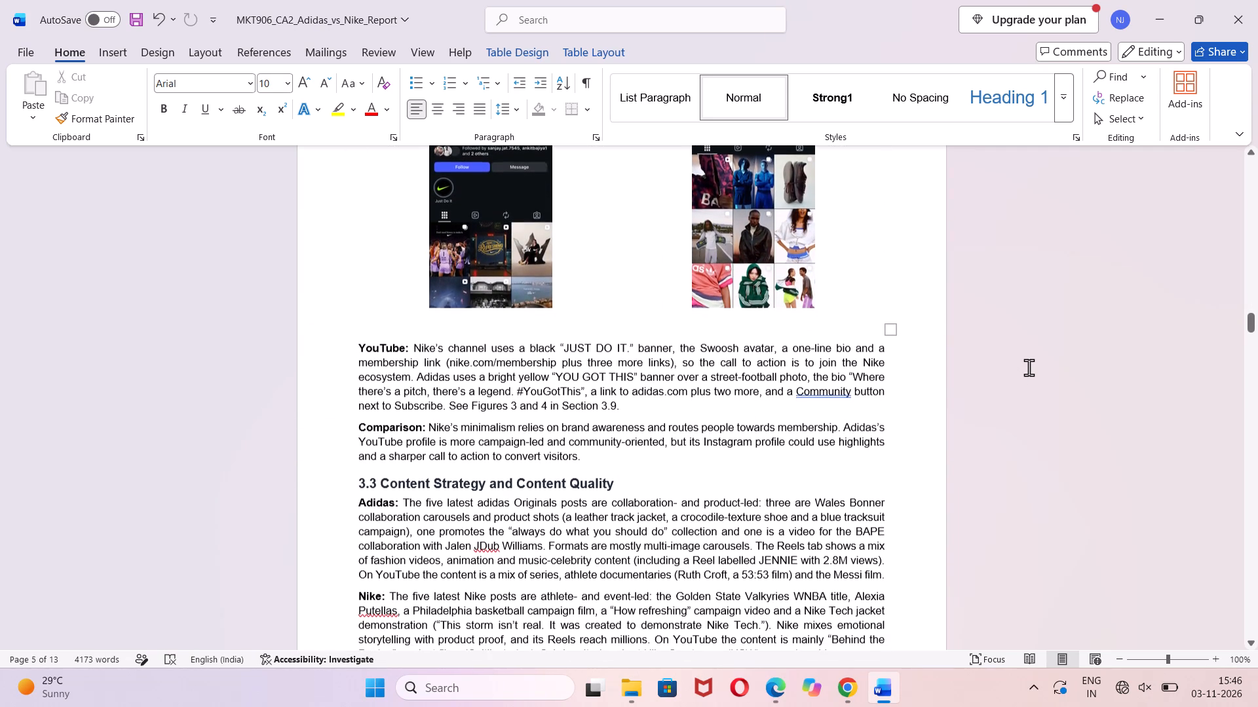
scroll(1029, 367, up, 1)
scroll(1029, 367, down, 1)
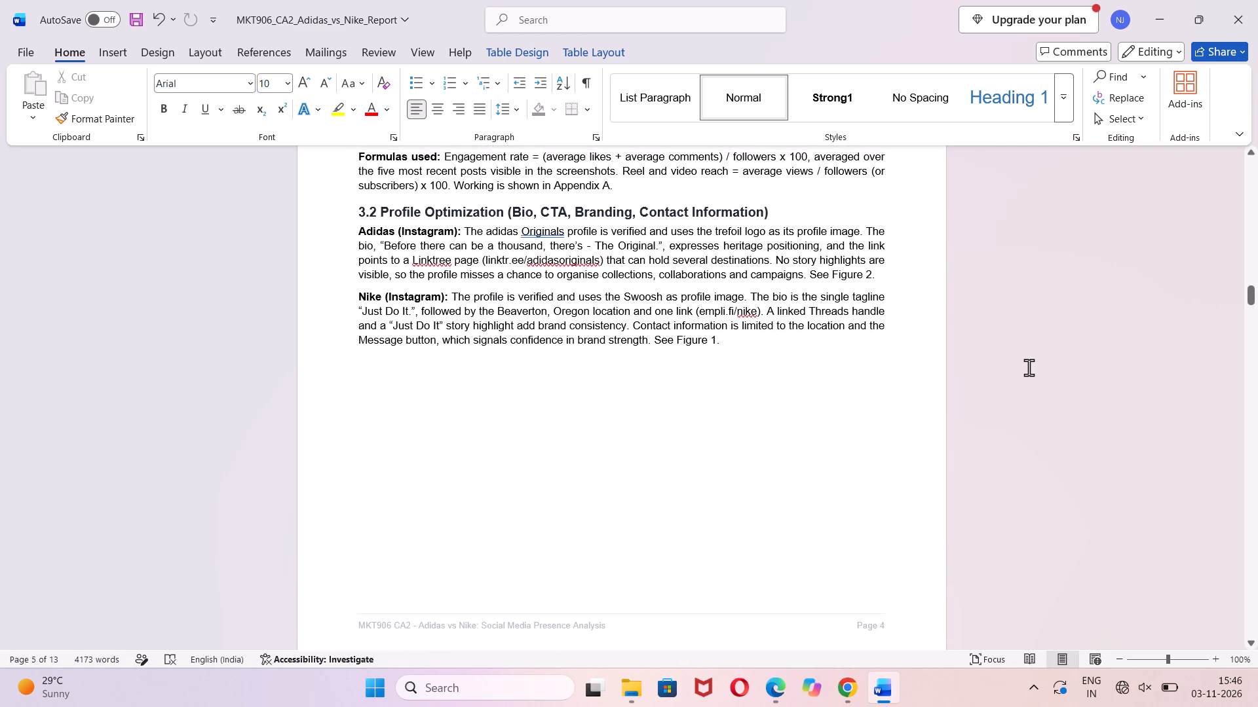
scroll(1029, 367, down, 1)
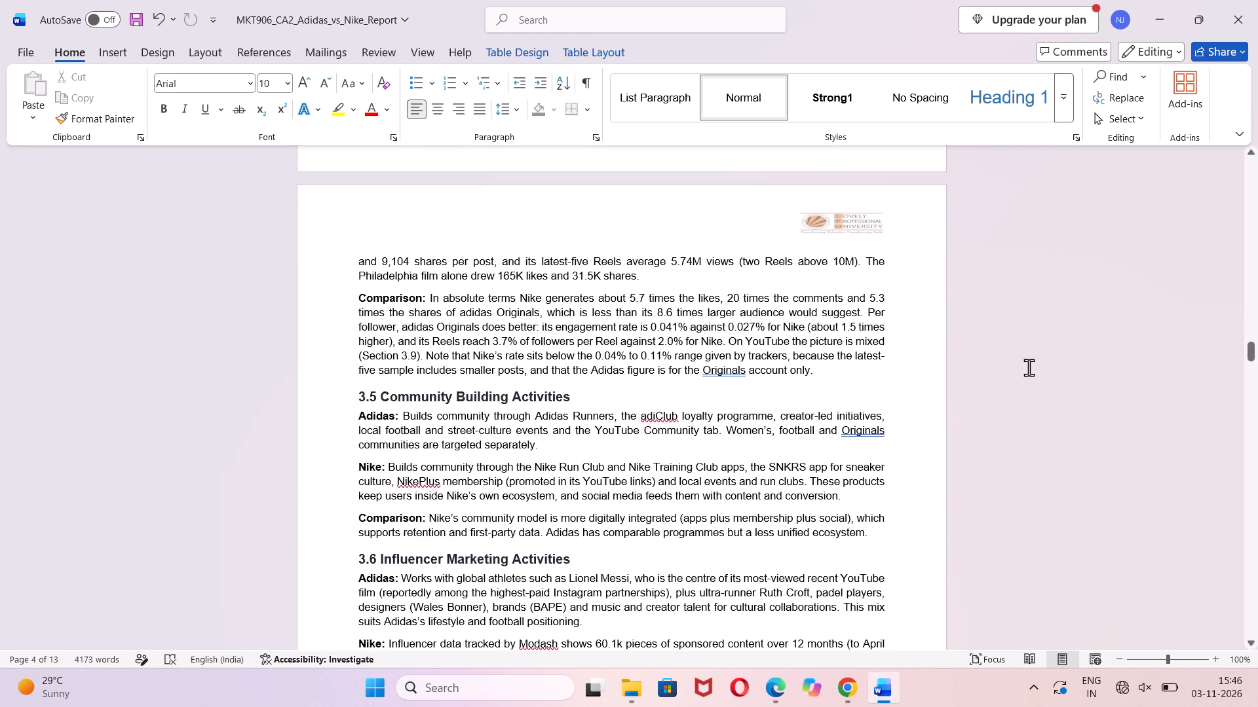
scroll(1029, 367, down, 1)
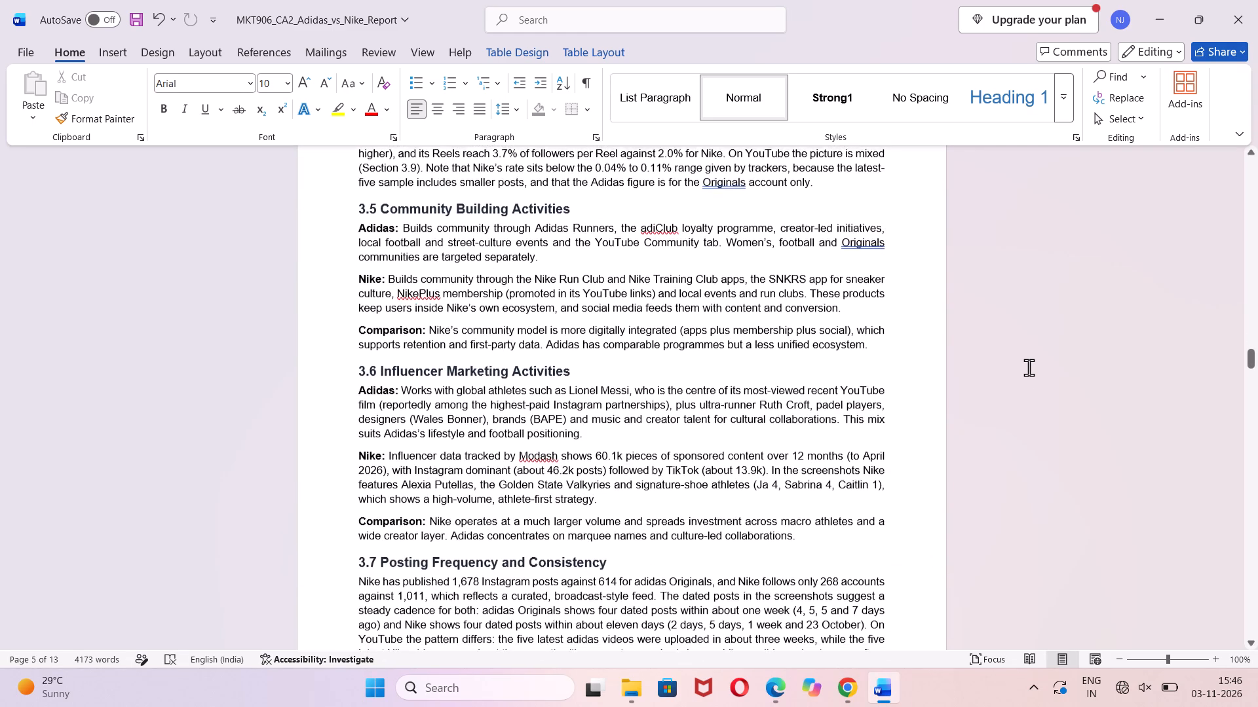
scroll(1029, 367, down, 2)
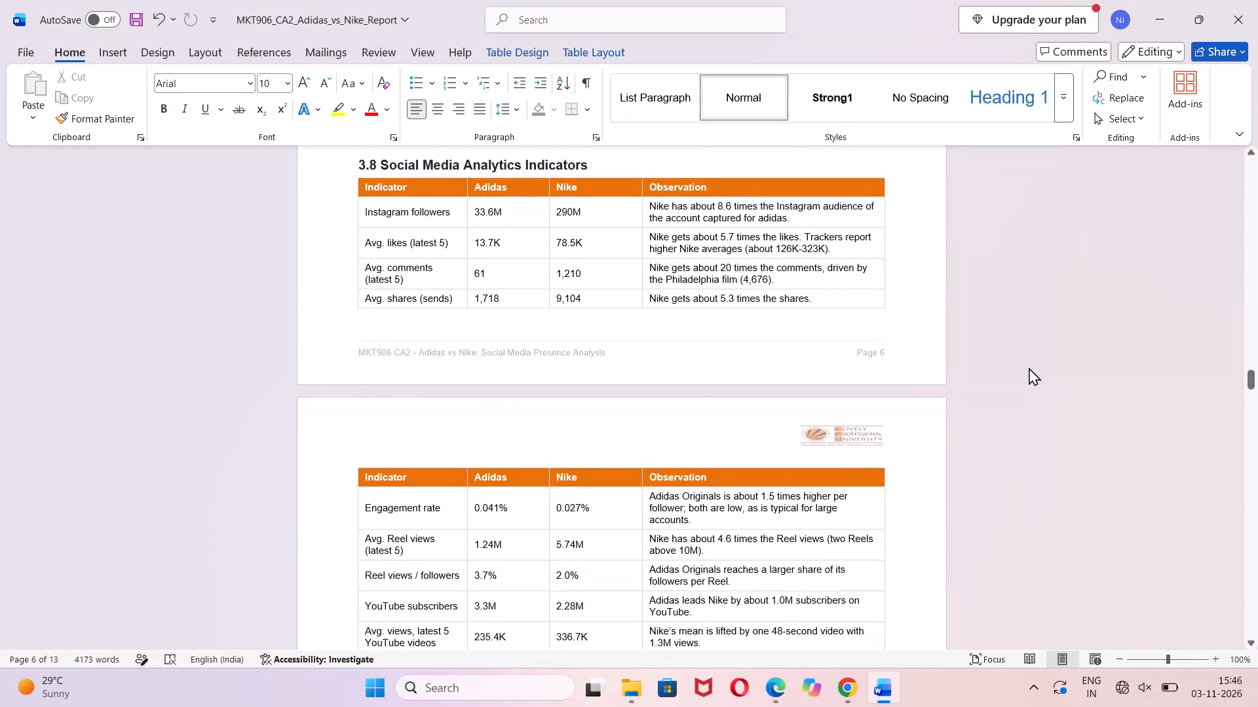
scroll(1029, 367, down, 6)
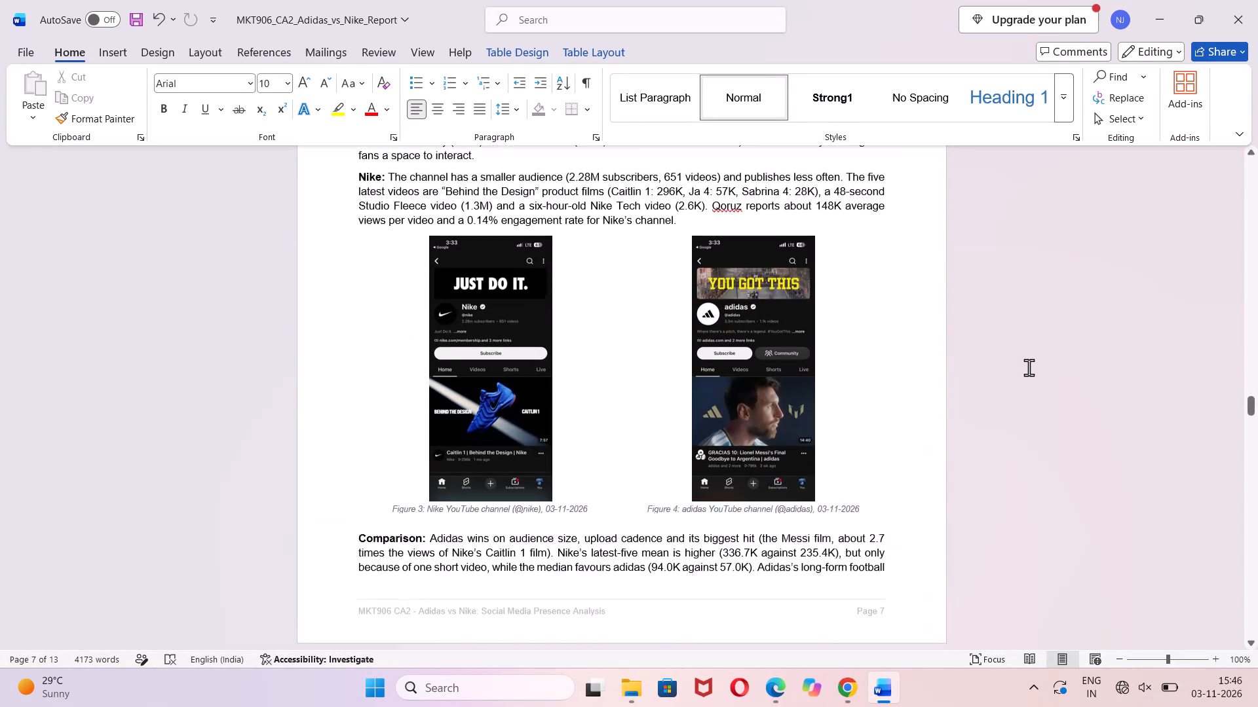
scroll(1029, 367, down, 1)
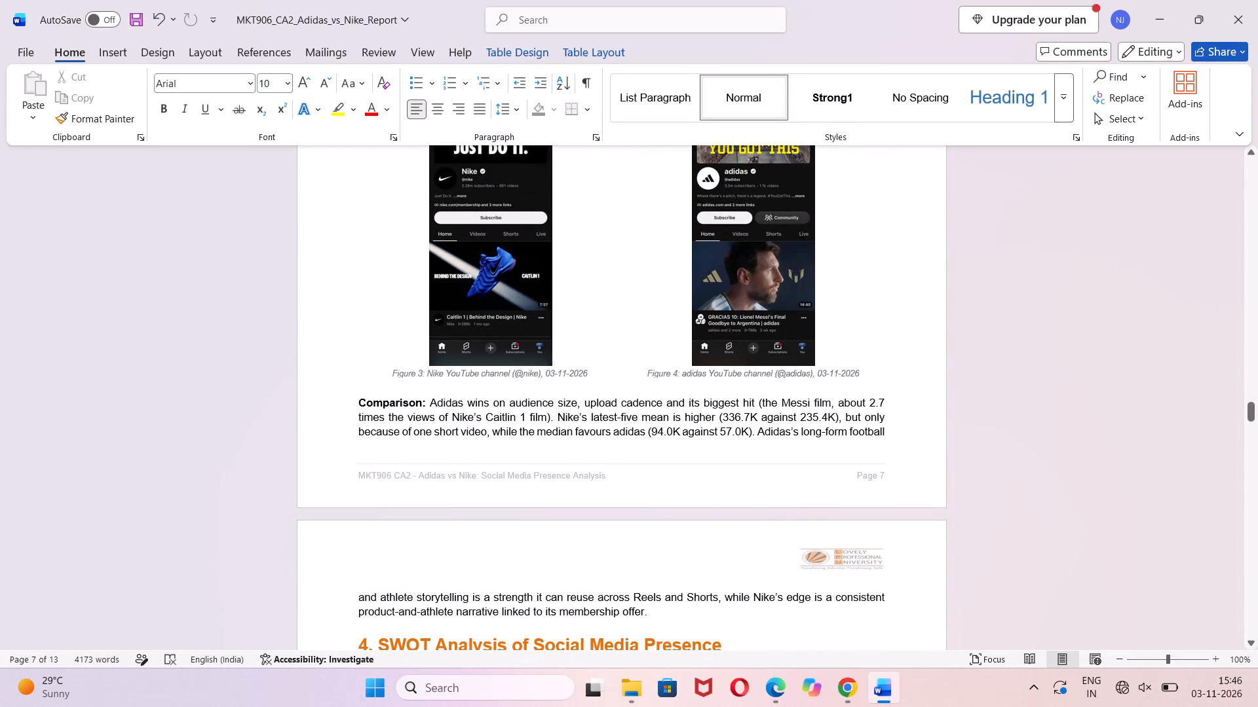
double_click(512, 372)
triple_click(512, 372)
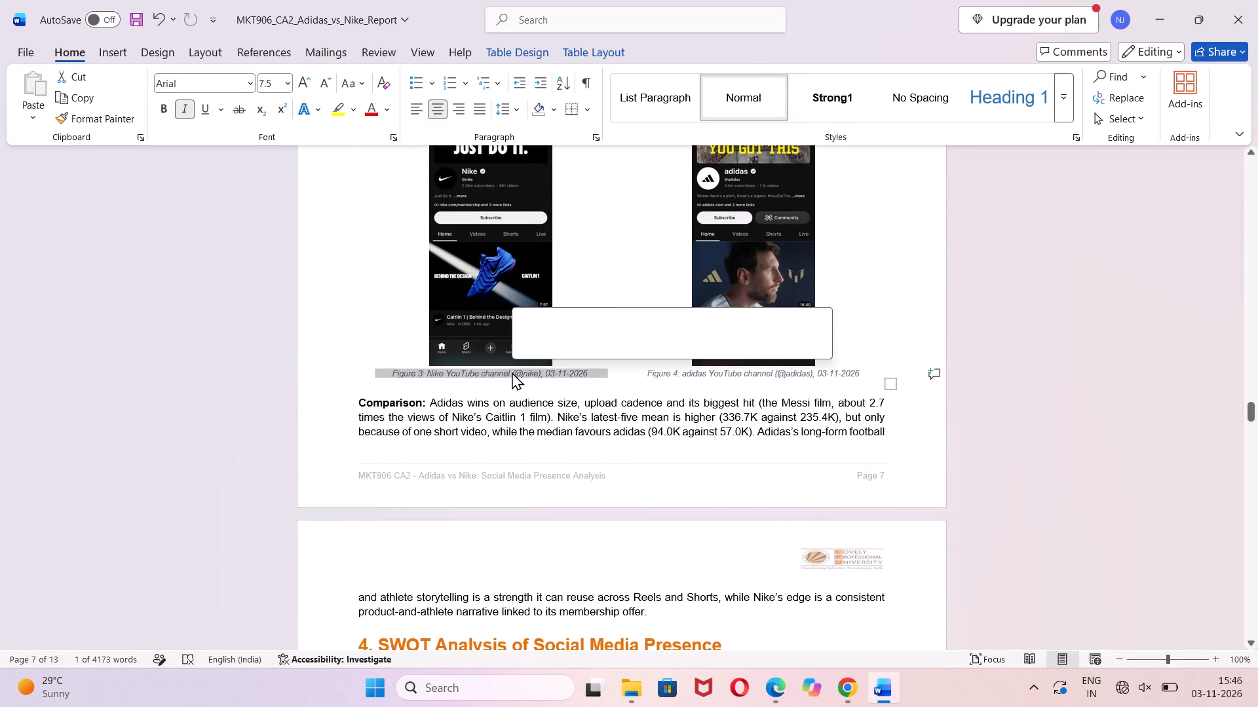
click(512, 372)
double_click(512, 372)
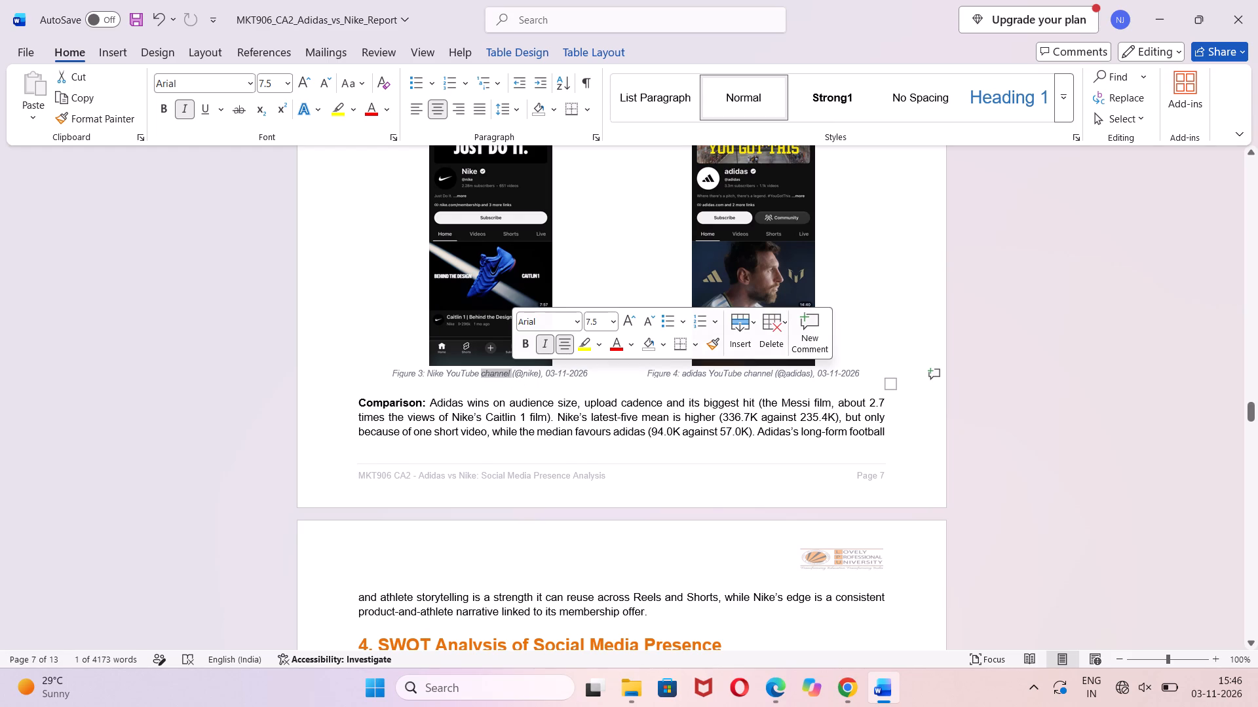
double_click(601, 370)
drag(595, 374, 440, 384)
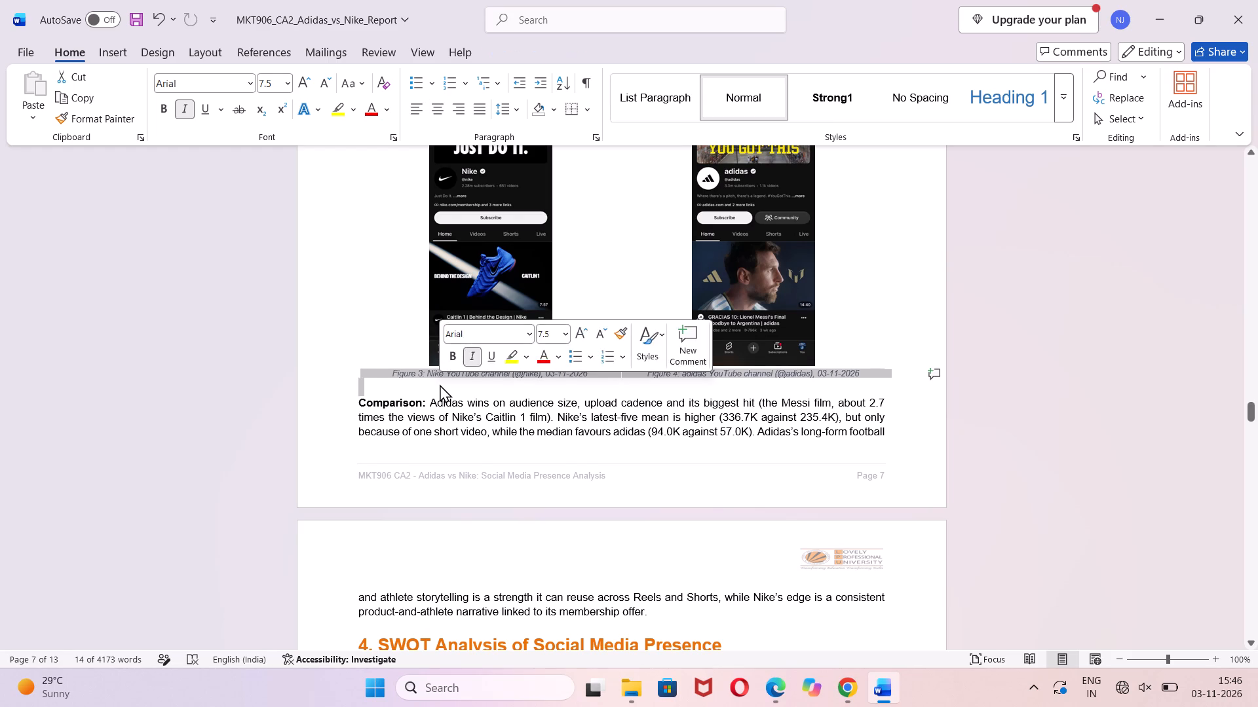
key(BackSpace)
Delete the entire table row holding the Figure 5 to Figure 9 captions beneath the Nike post screenshots in Appendix A.
scroll(440, 384, right, 2)
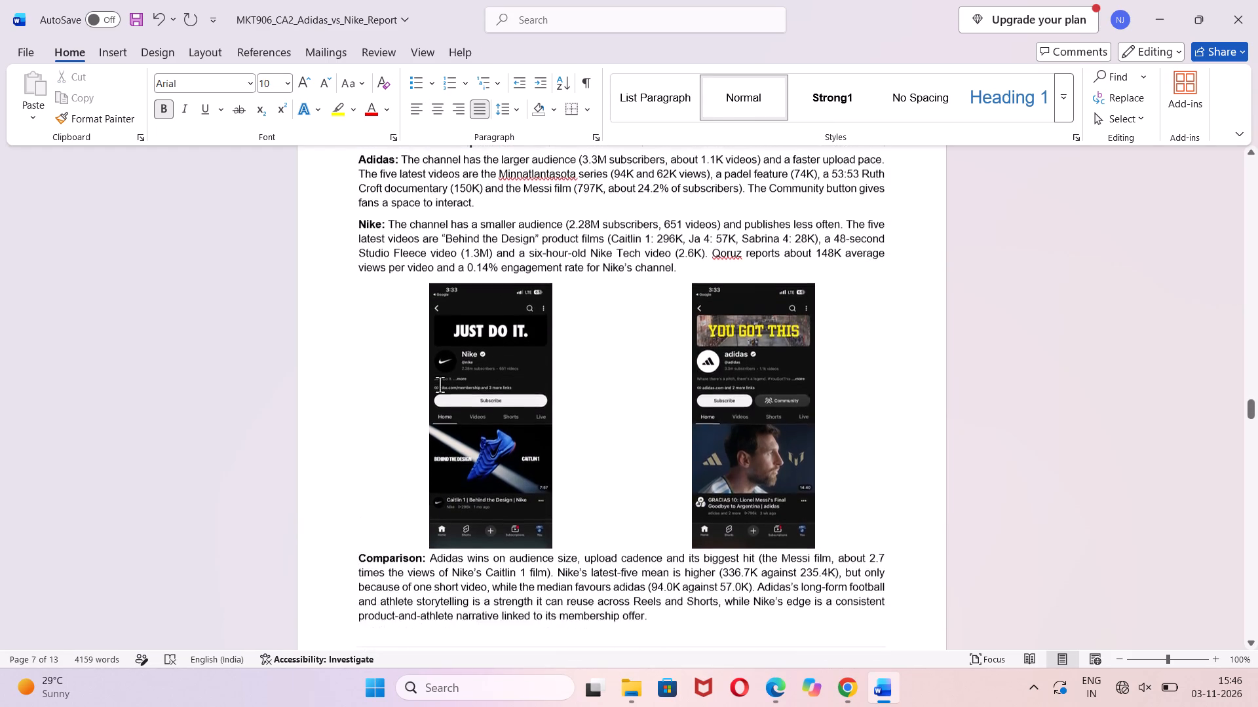
scroll(440, 384, right, 1)
scroll(440, 384, down, 7)
scroll(440, 384, up, 4)
scroll(440, 384, down, 5)
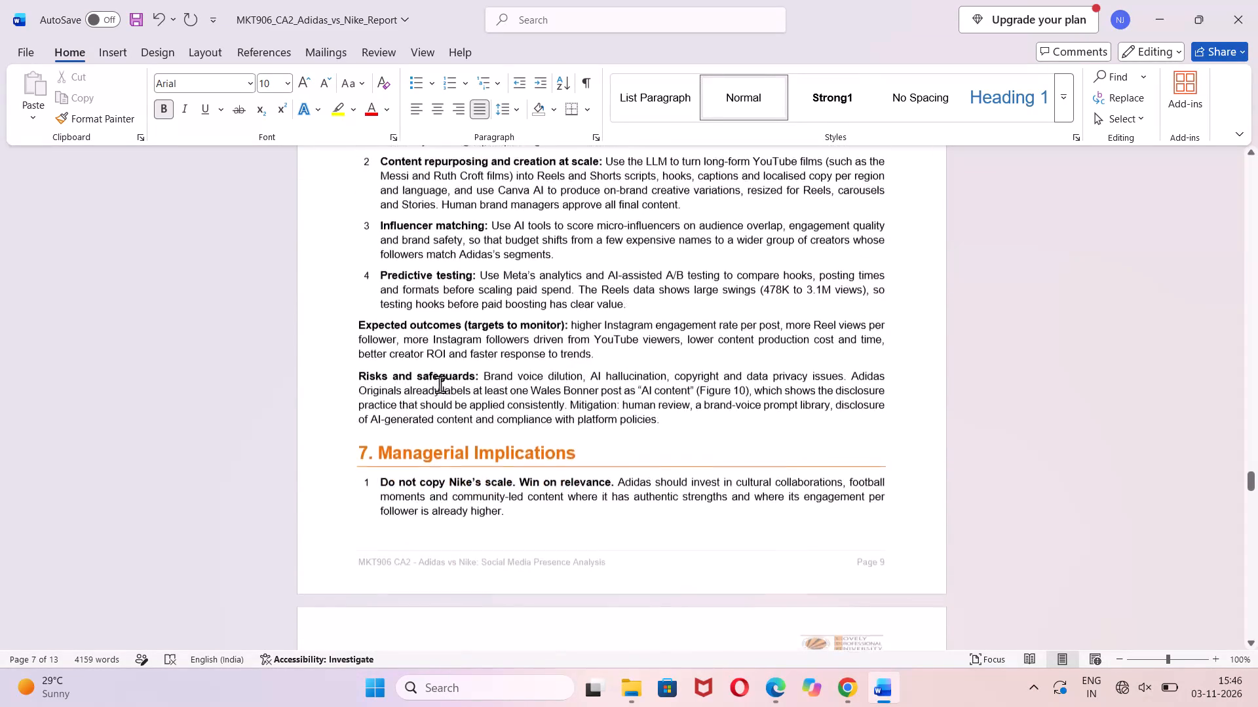
scroll(440, 384, down, 6)
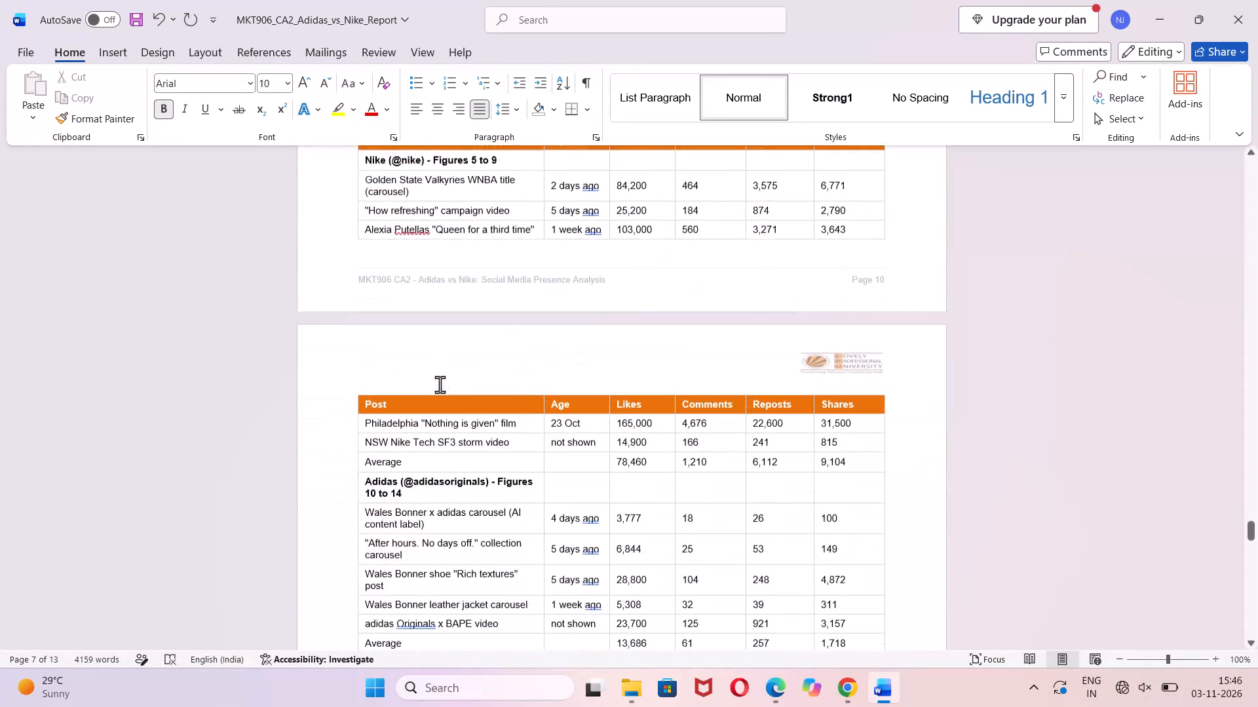
scroll(440, 384, down, 4)
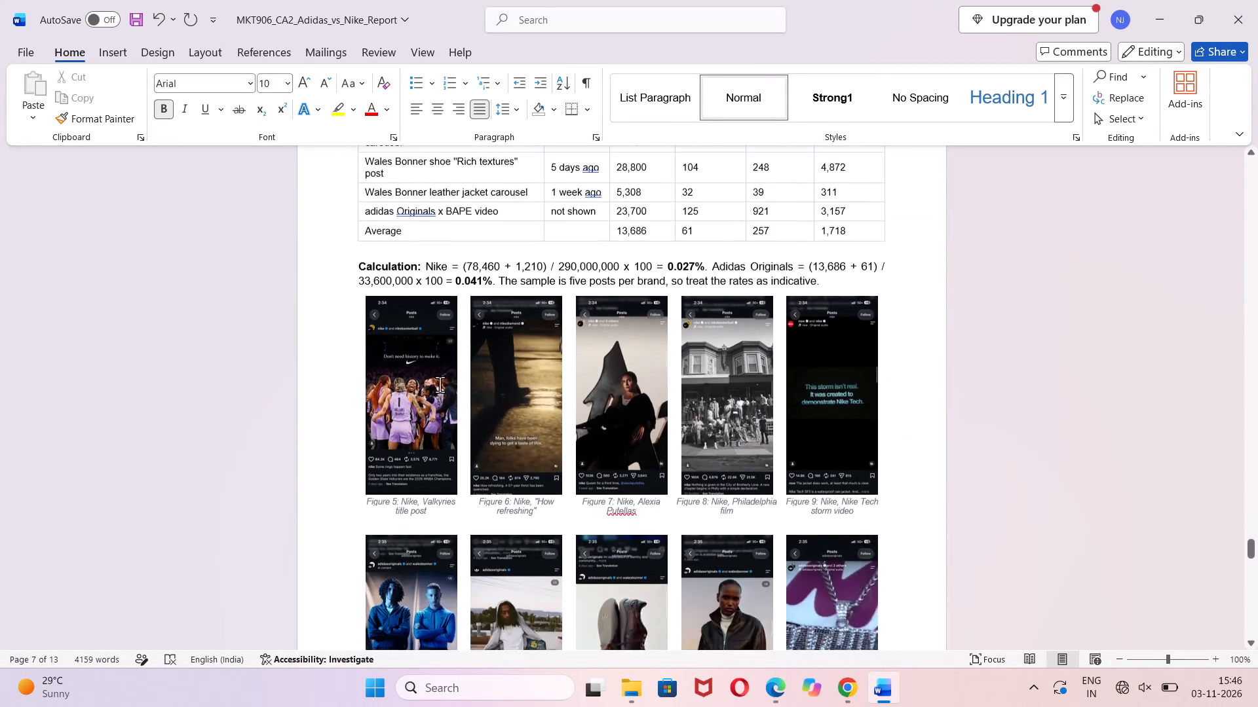
scroll(440, 384, down, 1)
drag(365, 391, 461, 395)
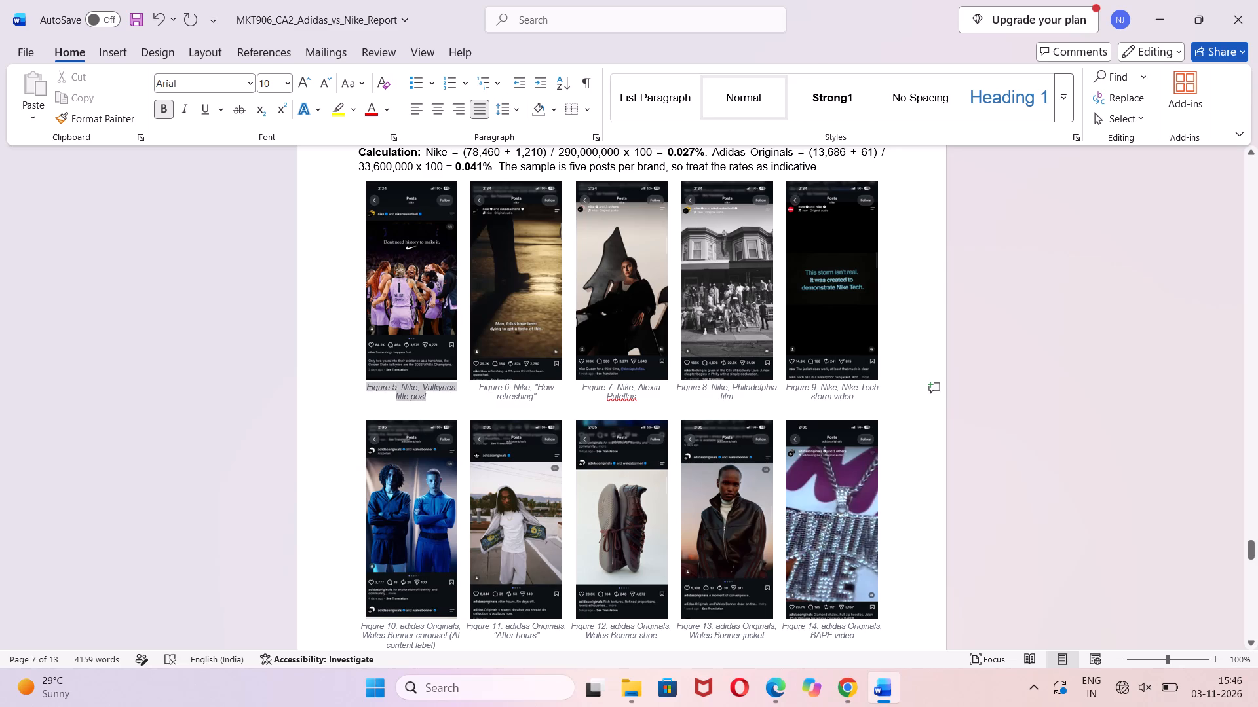
drag(461, 395, 812, 392)
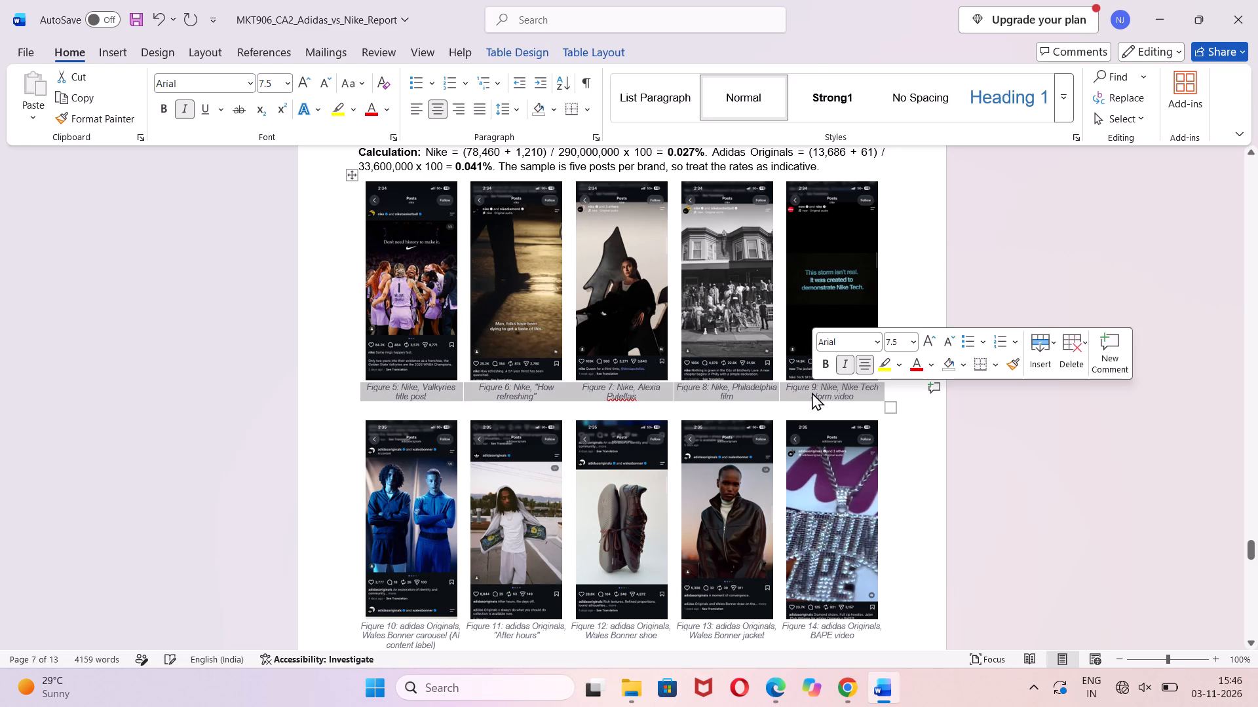
key(BackSpace)
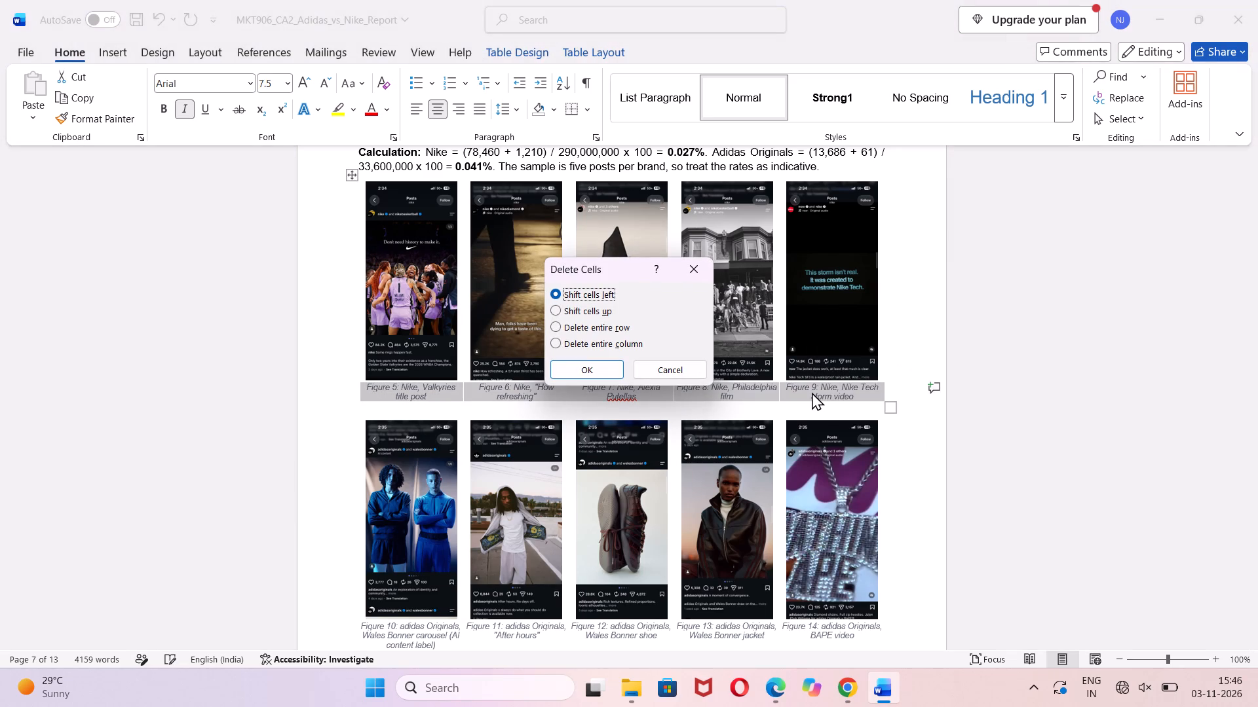
click(556, 328)
click(588, 357)
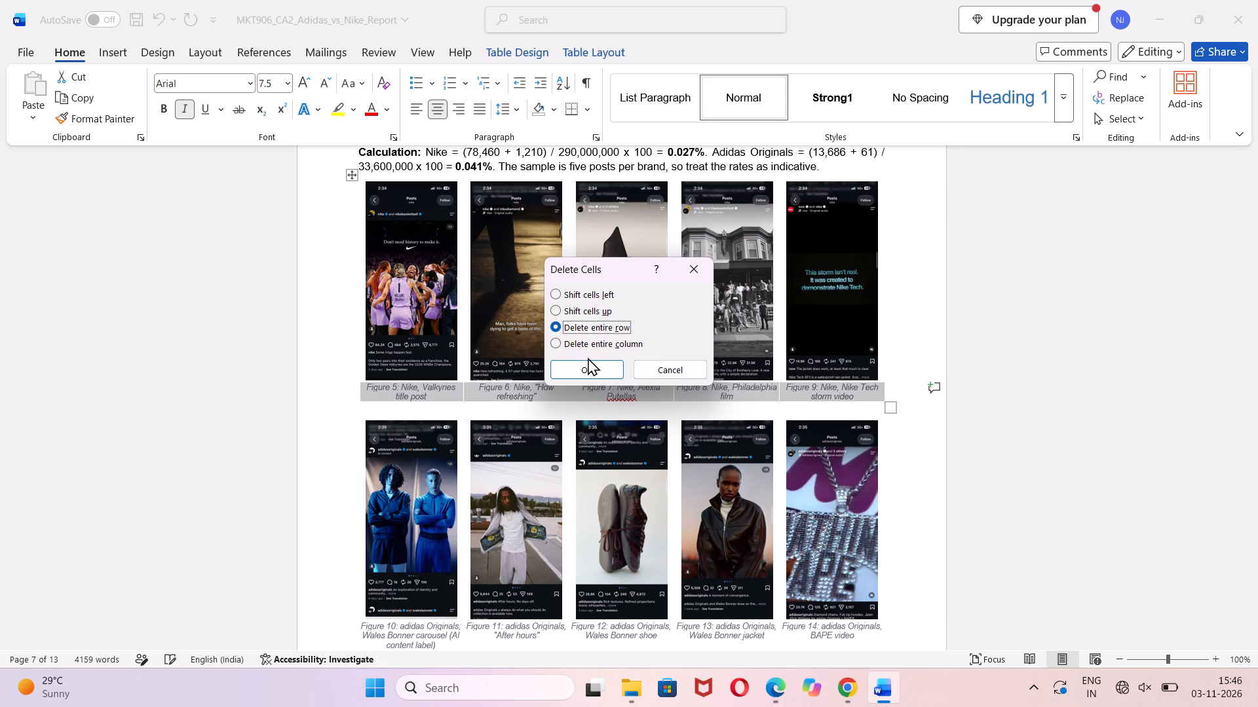
click(590, 363)
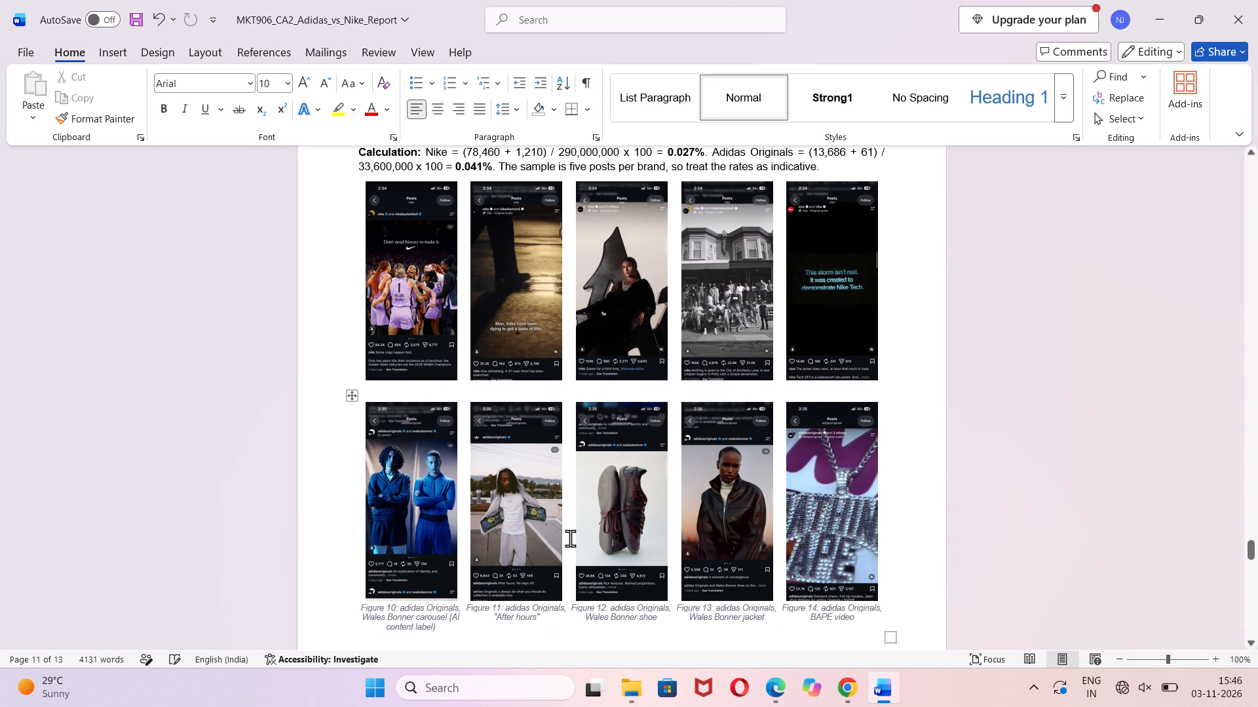
Delete the Figure 10 to Figure 14 captions belonging to the adidas Originals post screenshots, just before section A.2.
scroll(570, 538, down, 1)
double_click(358, 356)
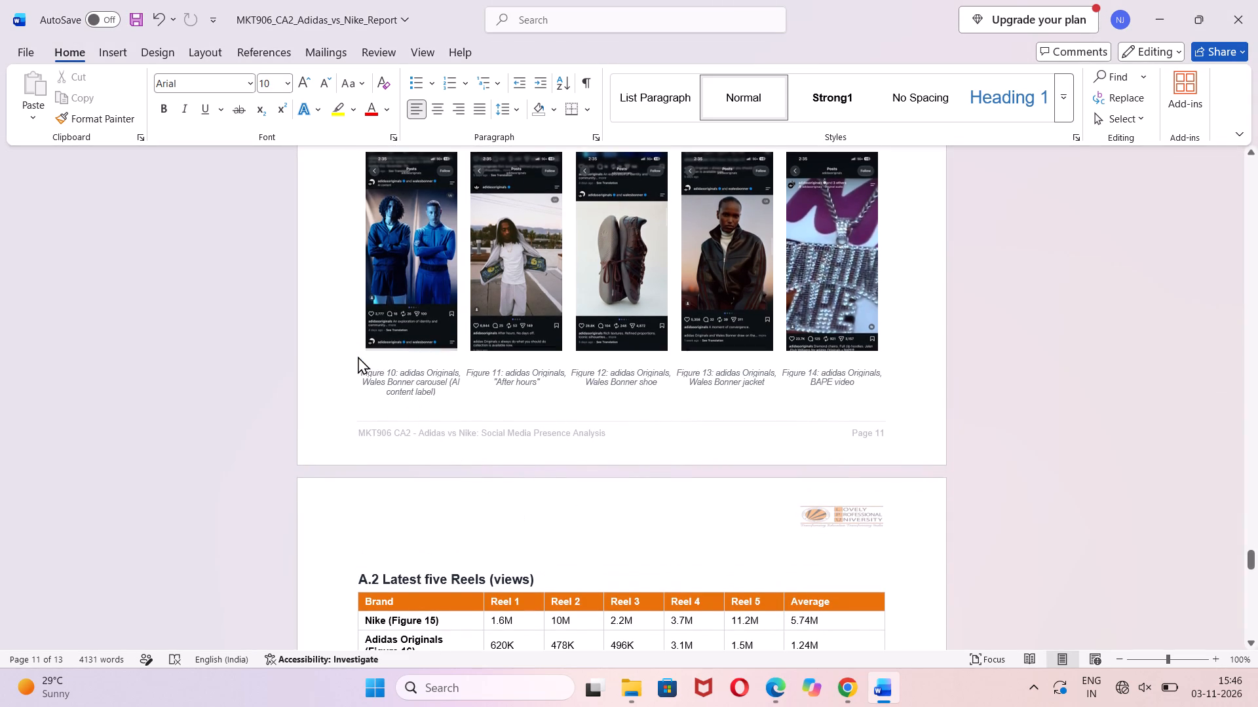
click(356, 369)
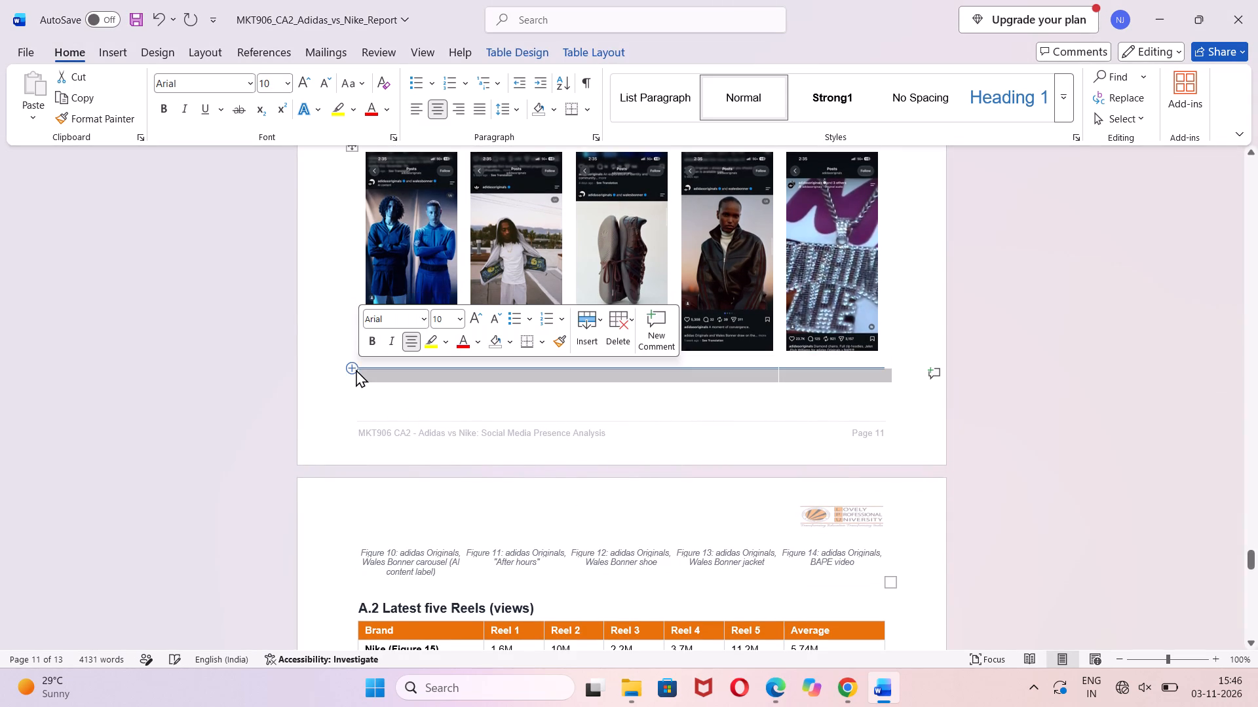
click(424, 383)
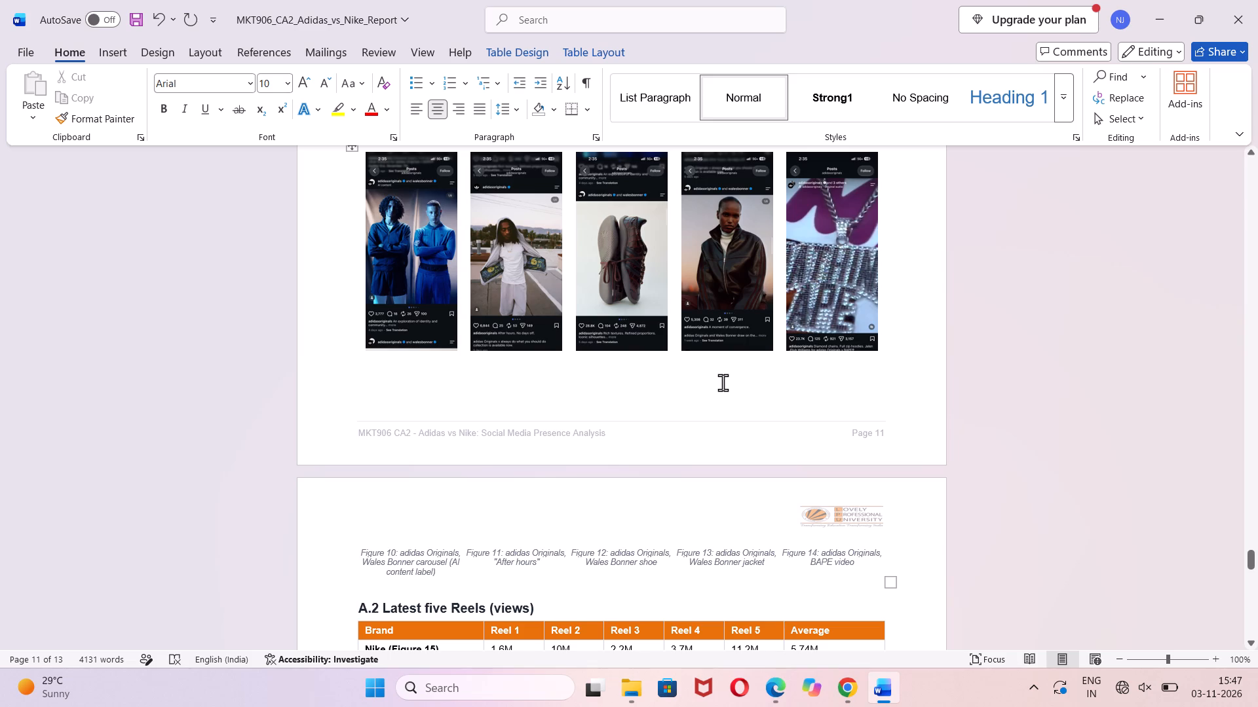
scroll(723, 382, down, 2)
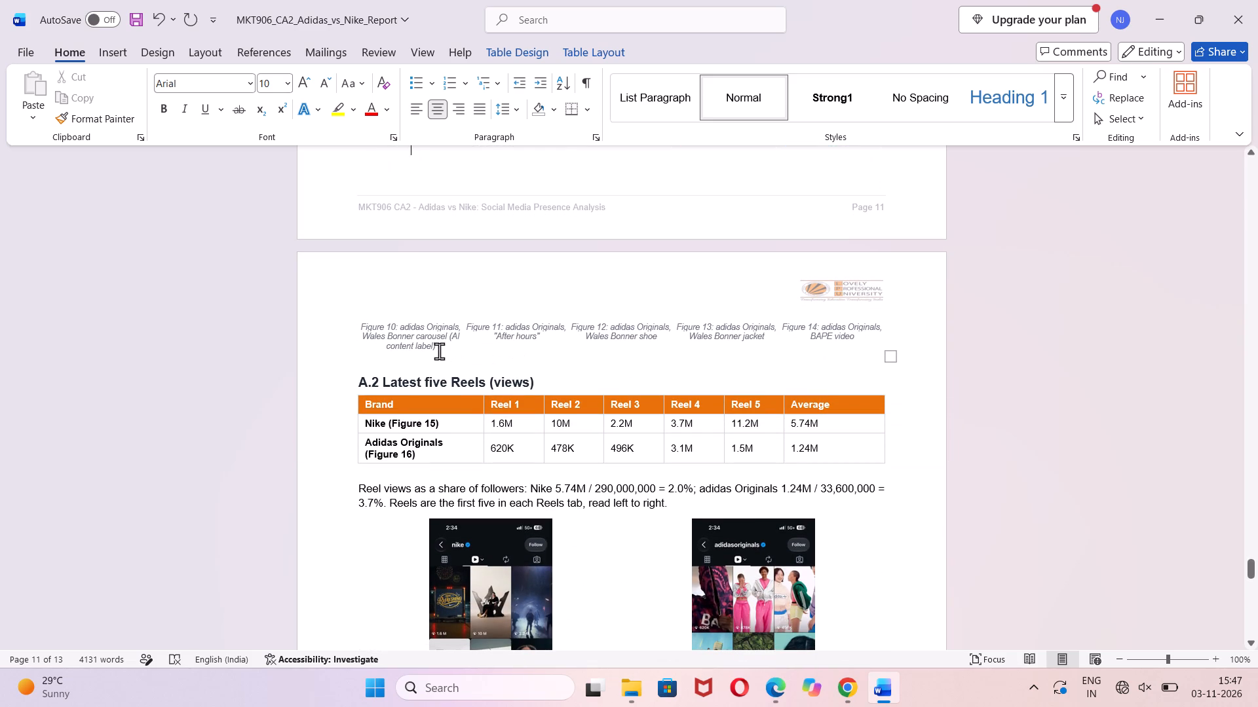
drag(439, 351, 335, 296)
key(BackSpace)
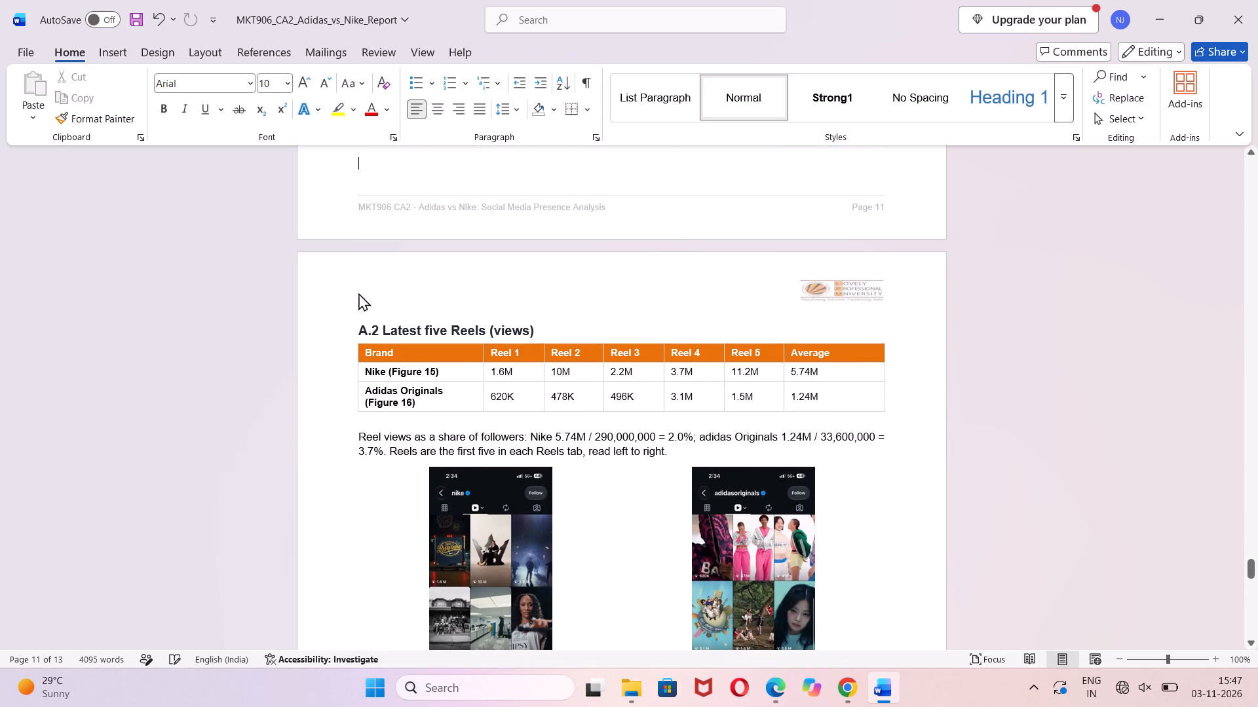
Delete the Figure 15 and Figure 16 captions beneath the Nike and adidas Originals Reels tab screenshots in section A.2.
scroll(362, 295, down, 6)
scroll(362, 295, up, 1)
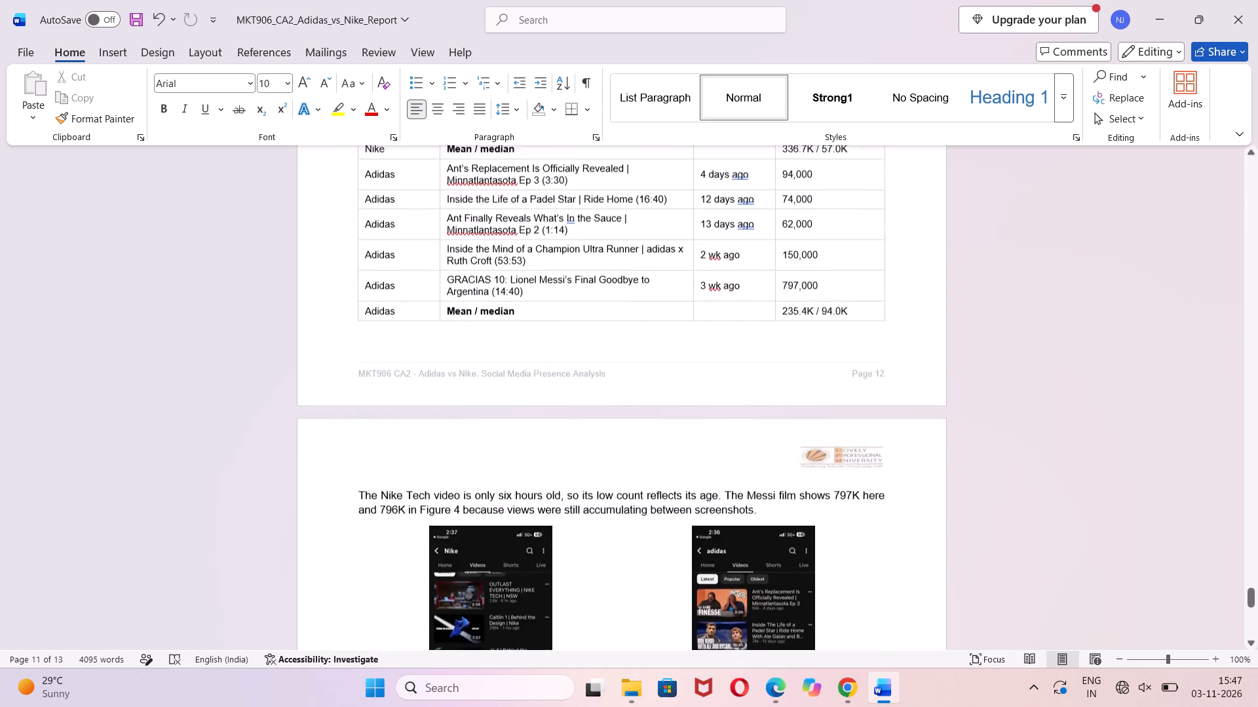
scroll(362, 295, up, 1)
drag(407, 363, 566, 342)
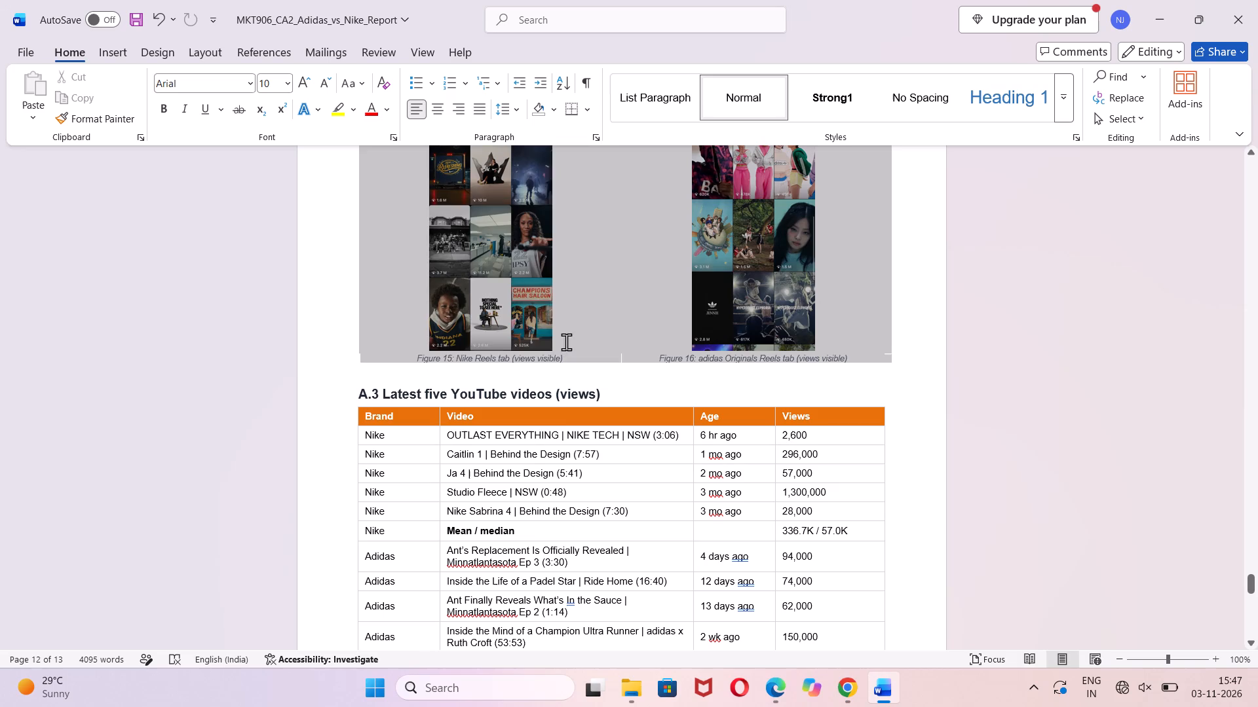
drag(566, 342, 842, 367)
key(BackSpace)
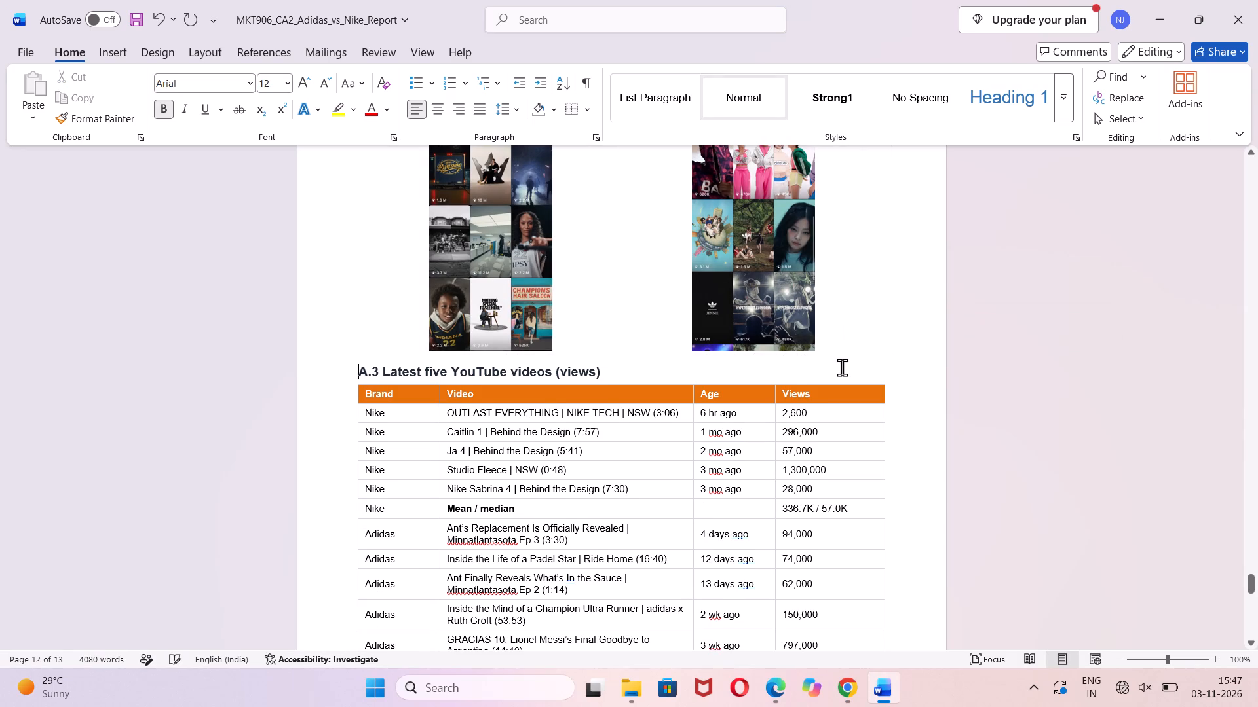
Delete the Figure 17 and Figure 18 captions beneath the Nike and adidas YouTube Videos tab screenshots on the last page.
scroll(842, 367, down, 3)
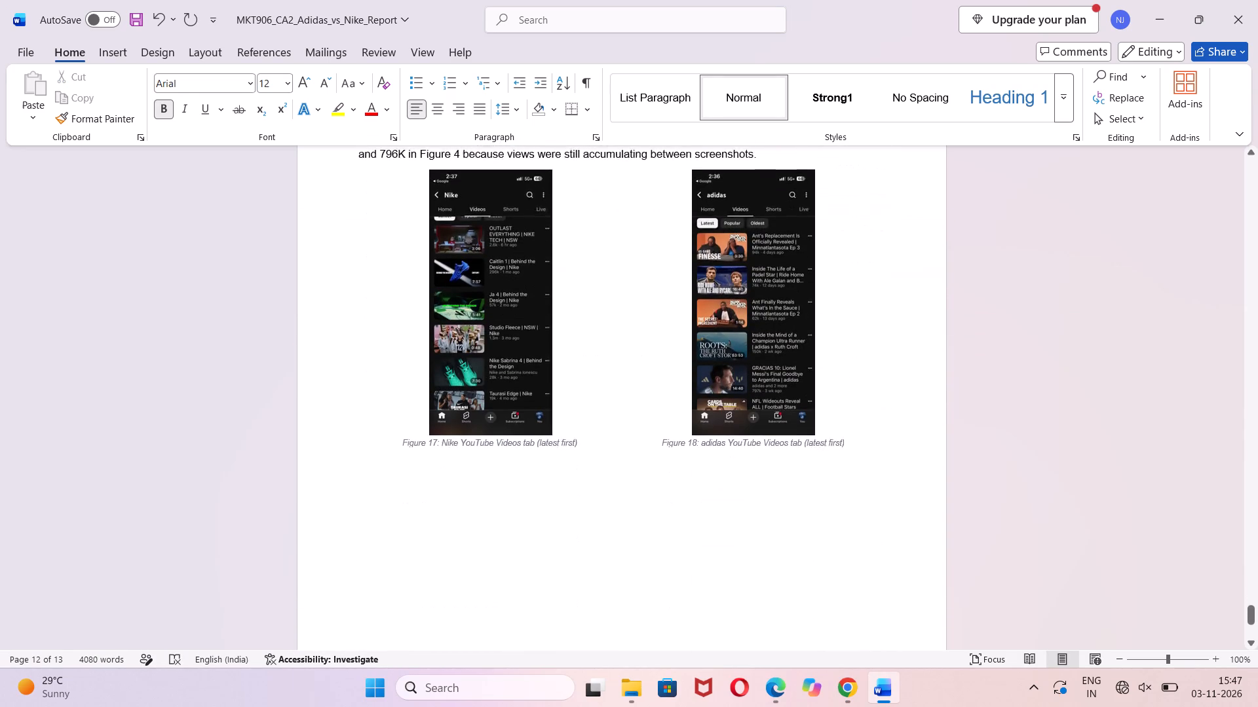
scroll(842, 367, down, 1)
drag(875, 339, 473, 356)
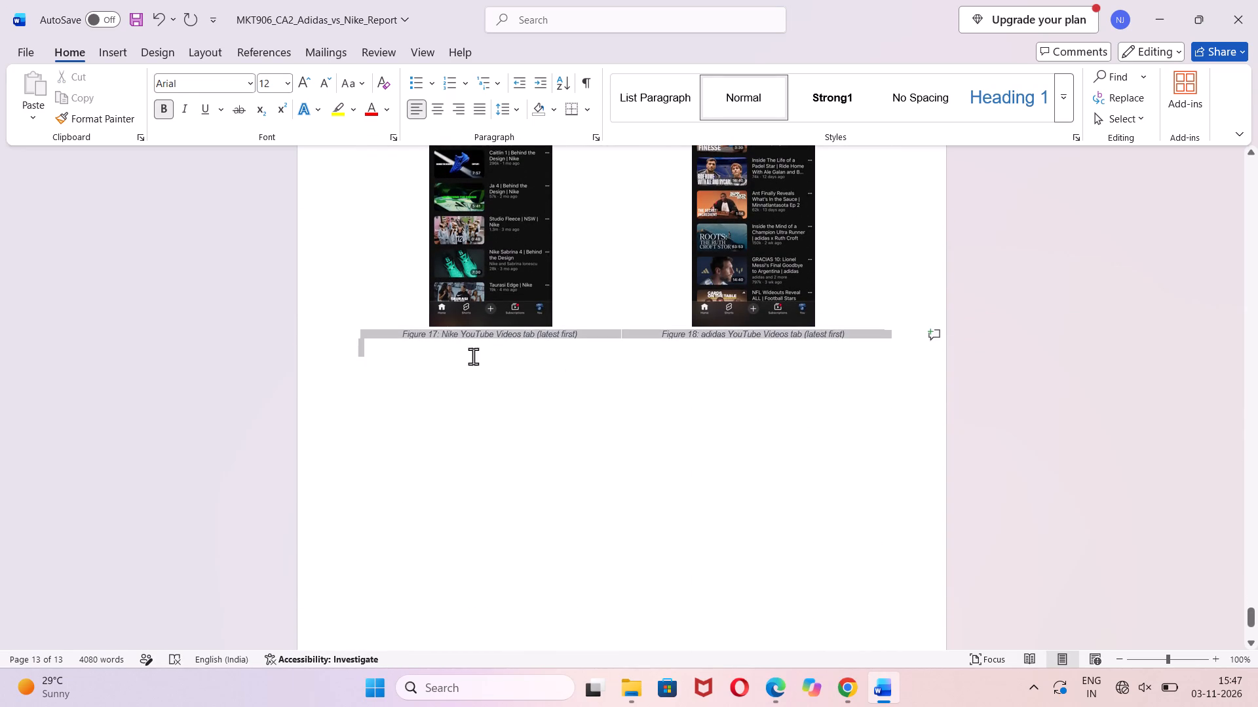
drag(473, 356, 459, 352)
key(BackSpace)
Review the report backwards from the last page to section 3.2, checking the screenshots and surrounding text.
scroll(459, 352, up, 3)
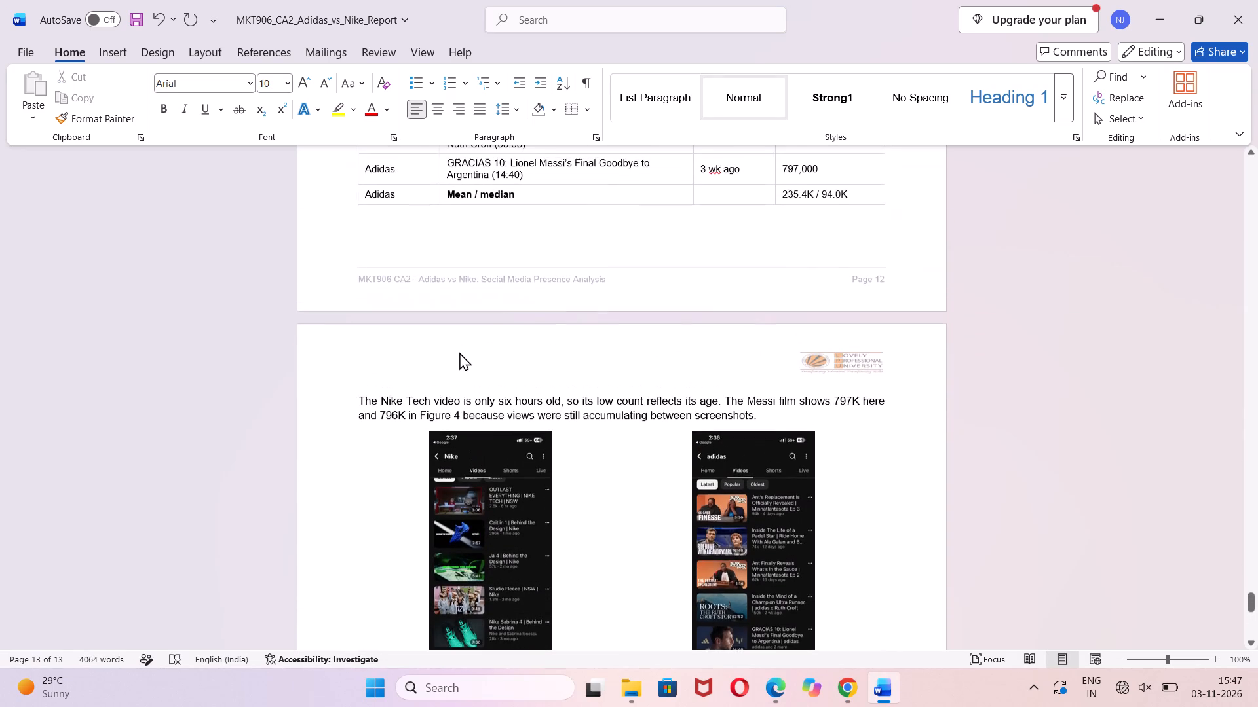
scroll(459, 352, up, 1)
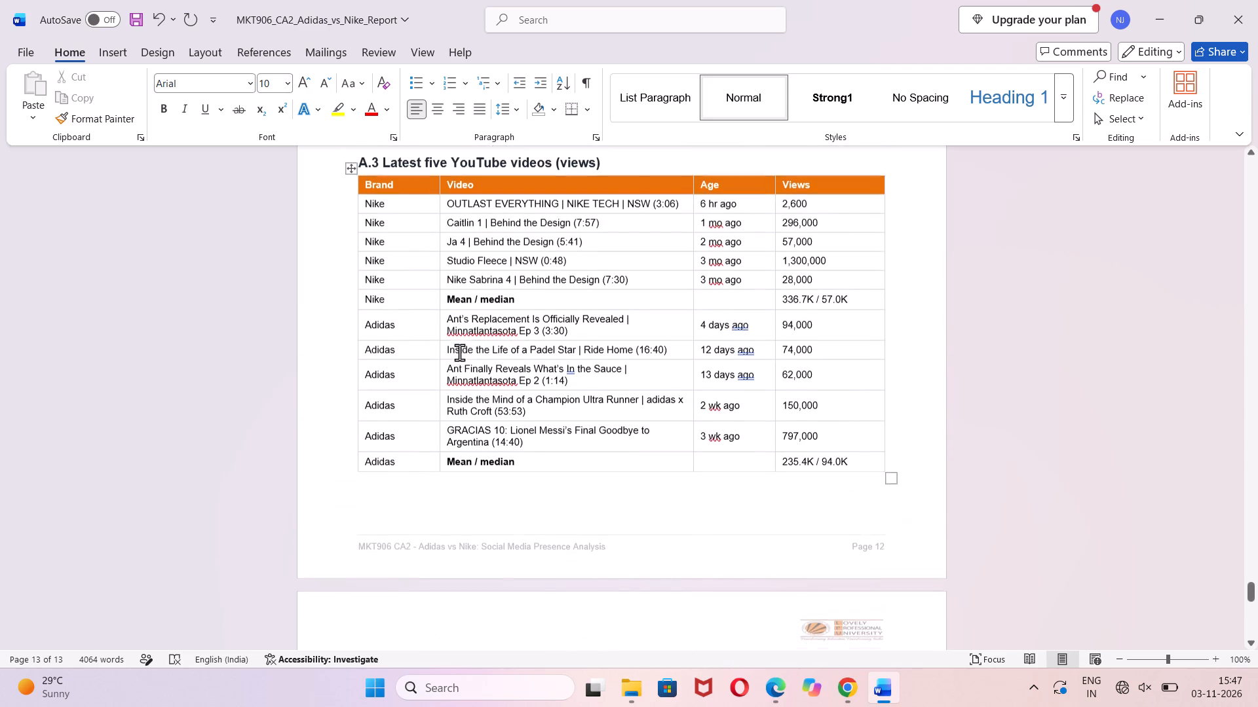
scroll(459, 352, up, 4)
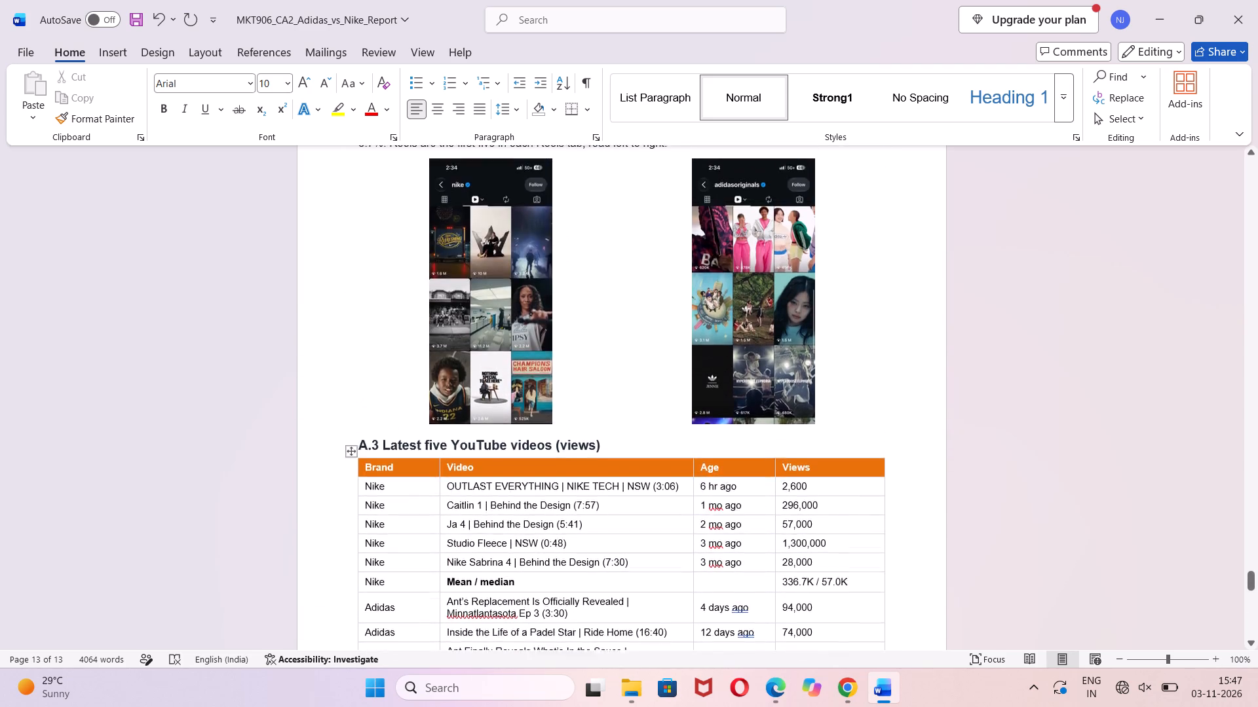
scroll(459, 352, up, 2)
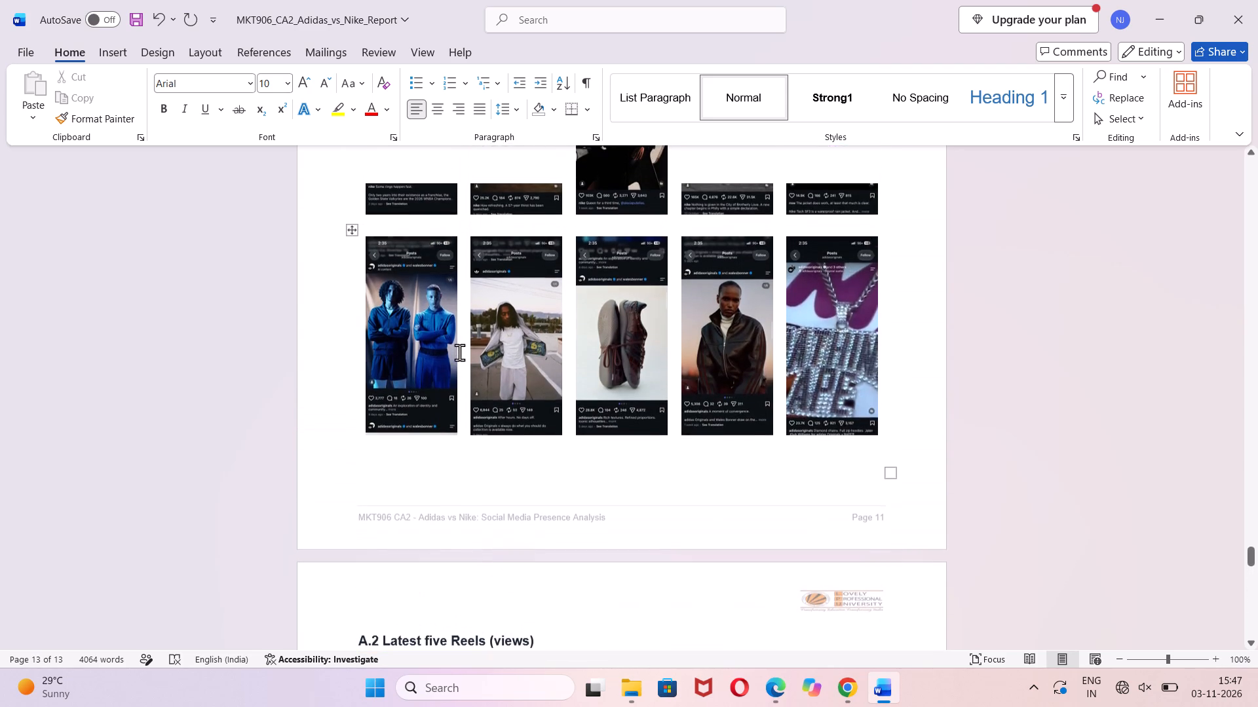
scroll(459, 352, up, 4)
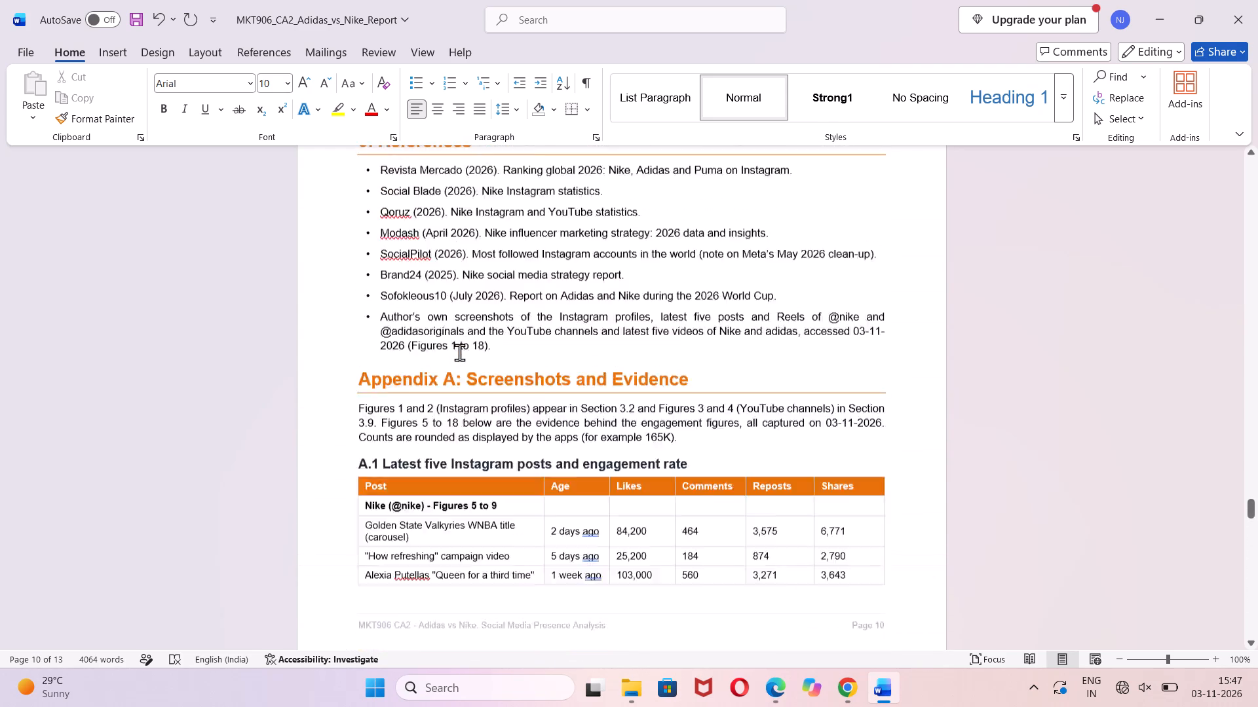
scroll(459, 352, up, 3)
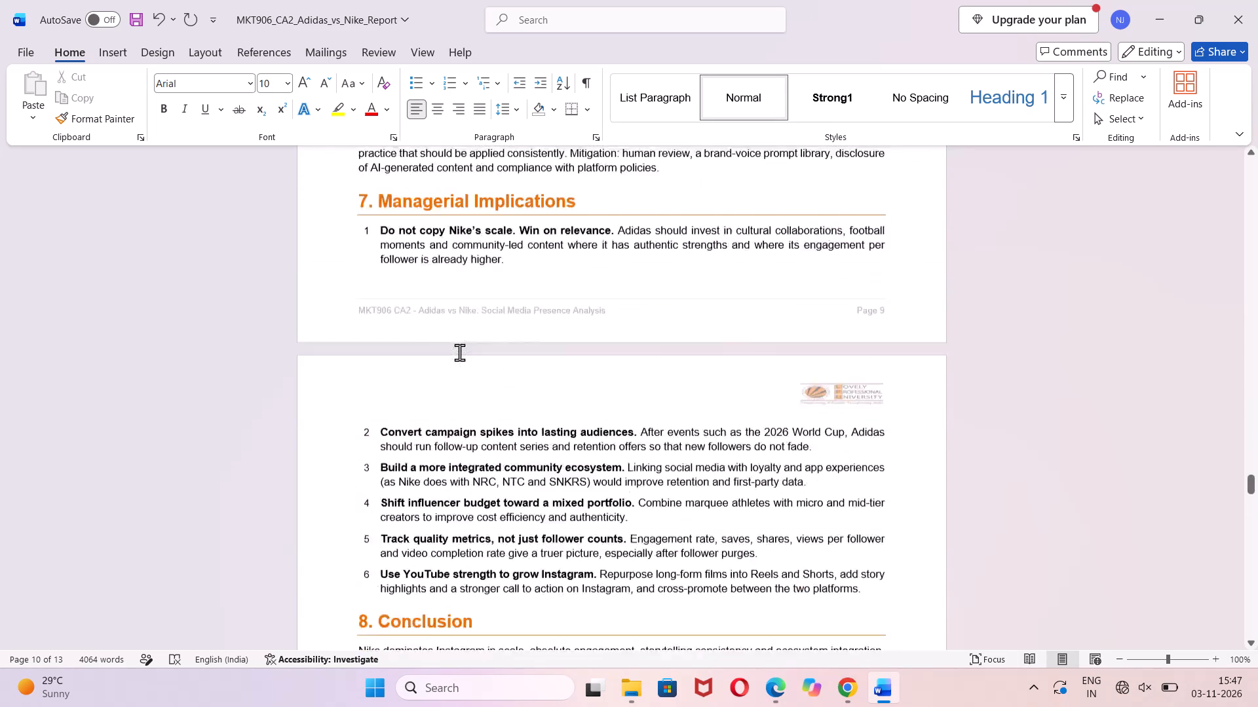
scroll(459, 352, up, 4)
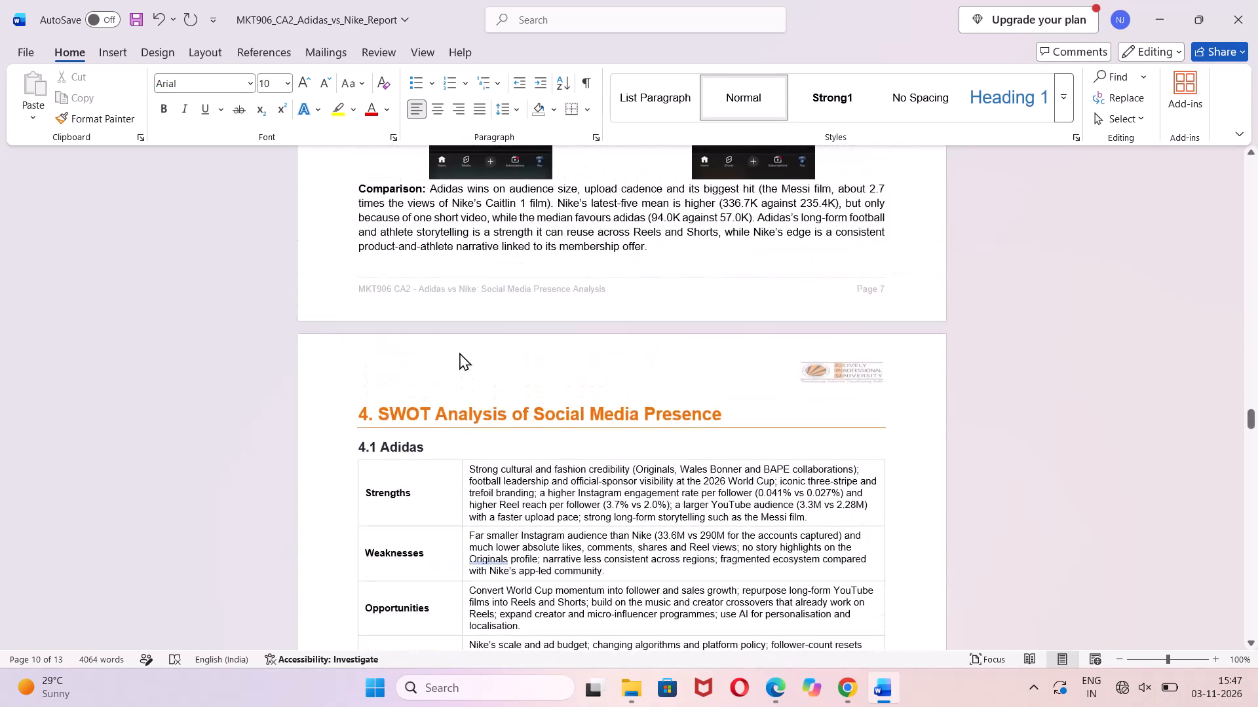
scroll(459, 352, up, 3)
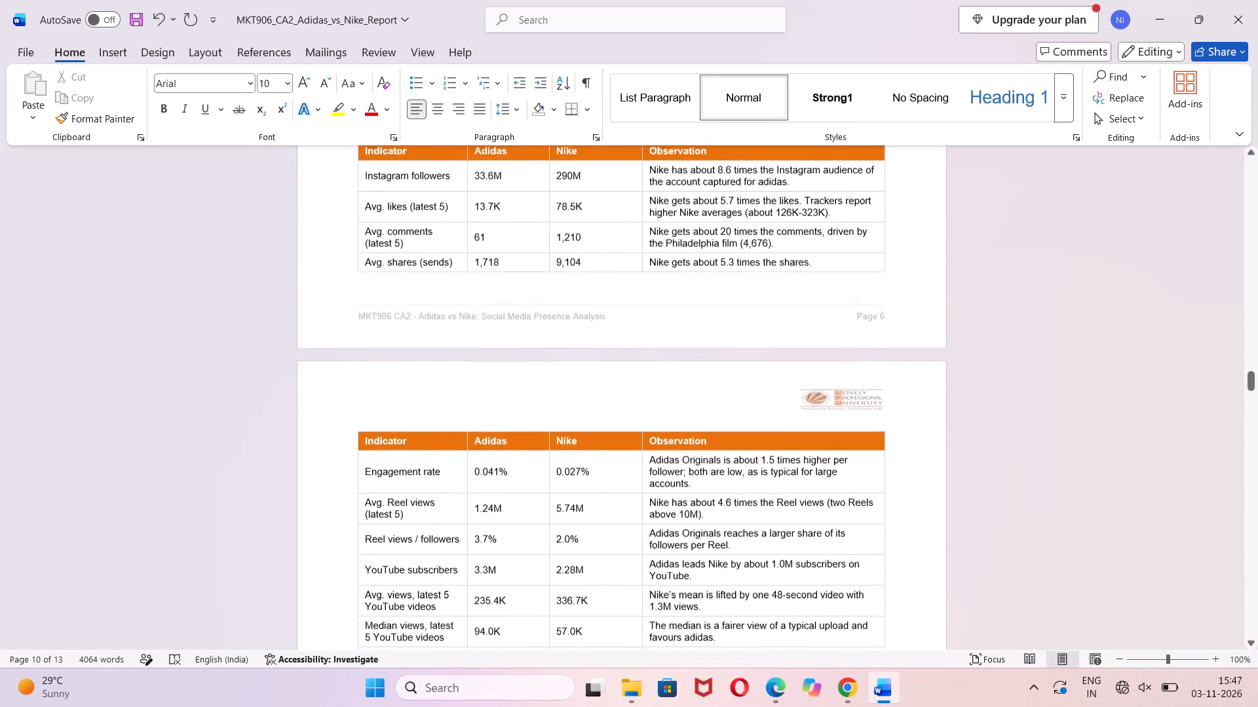
scroll(459, 352, up, 3)
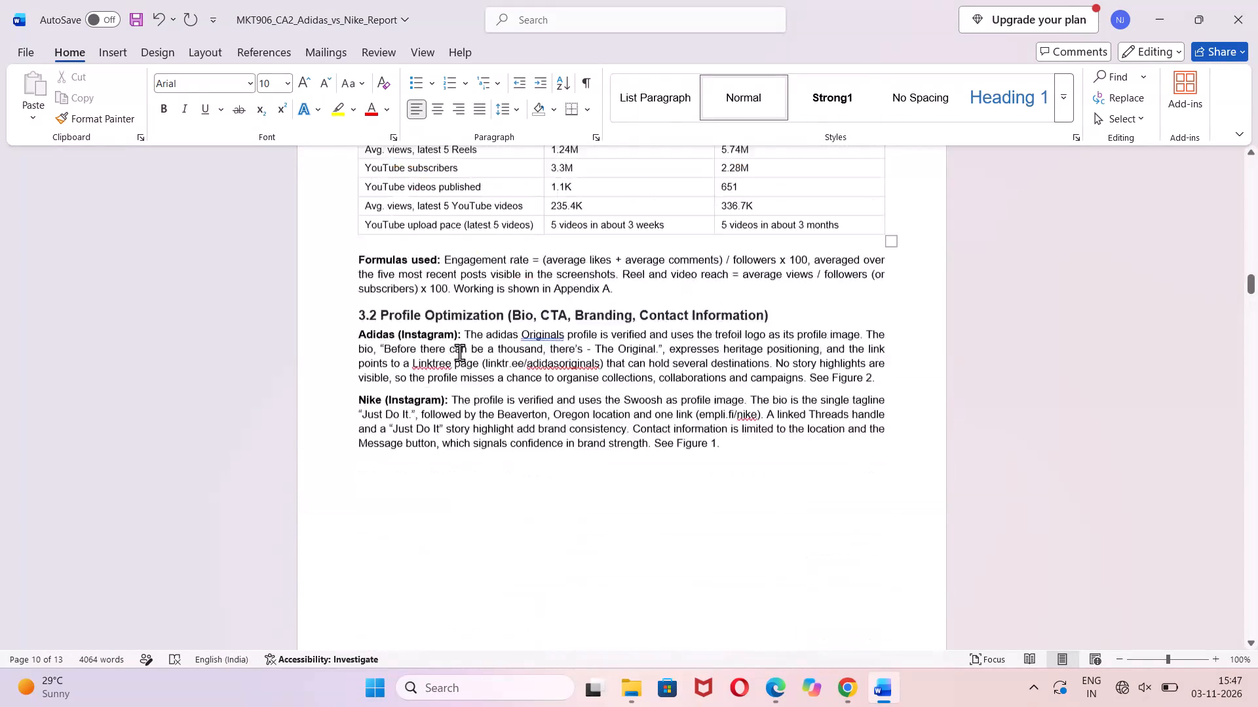
scroll(459, 352, down, 4)
scroll(459, 352, up, 1)
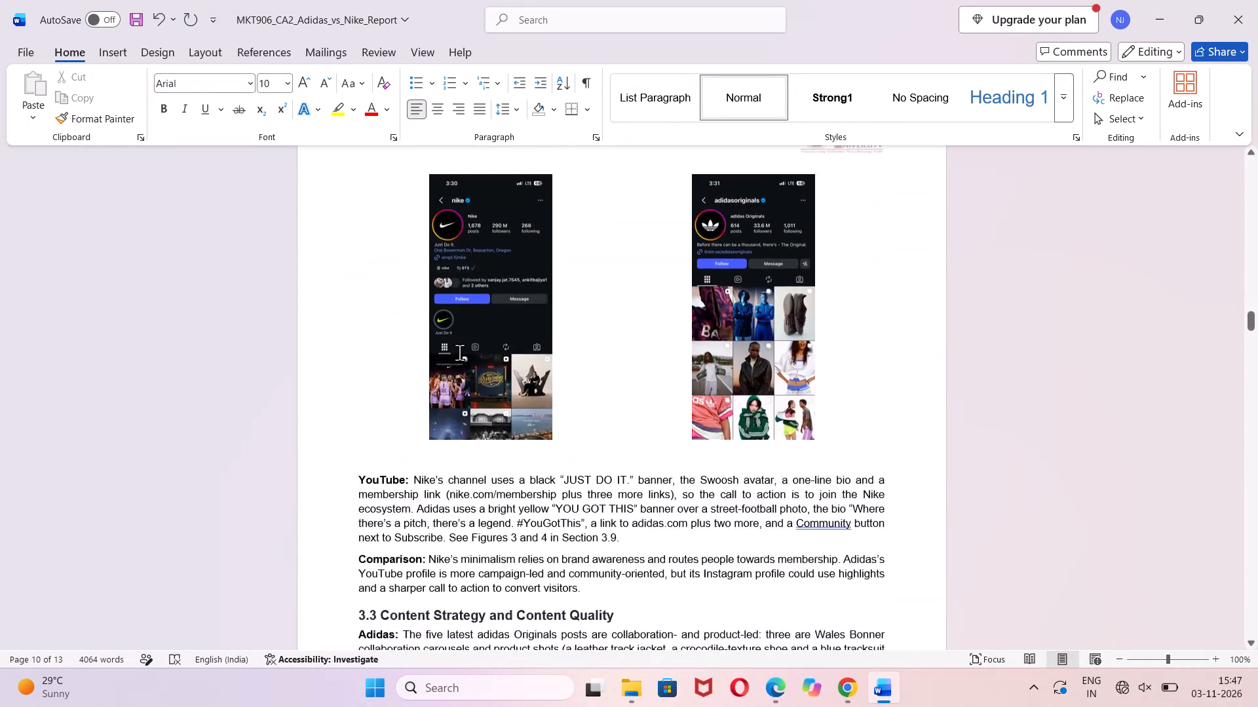
scroll(459, 352, up, 3)
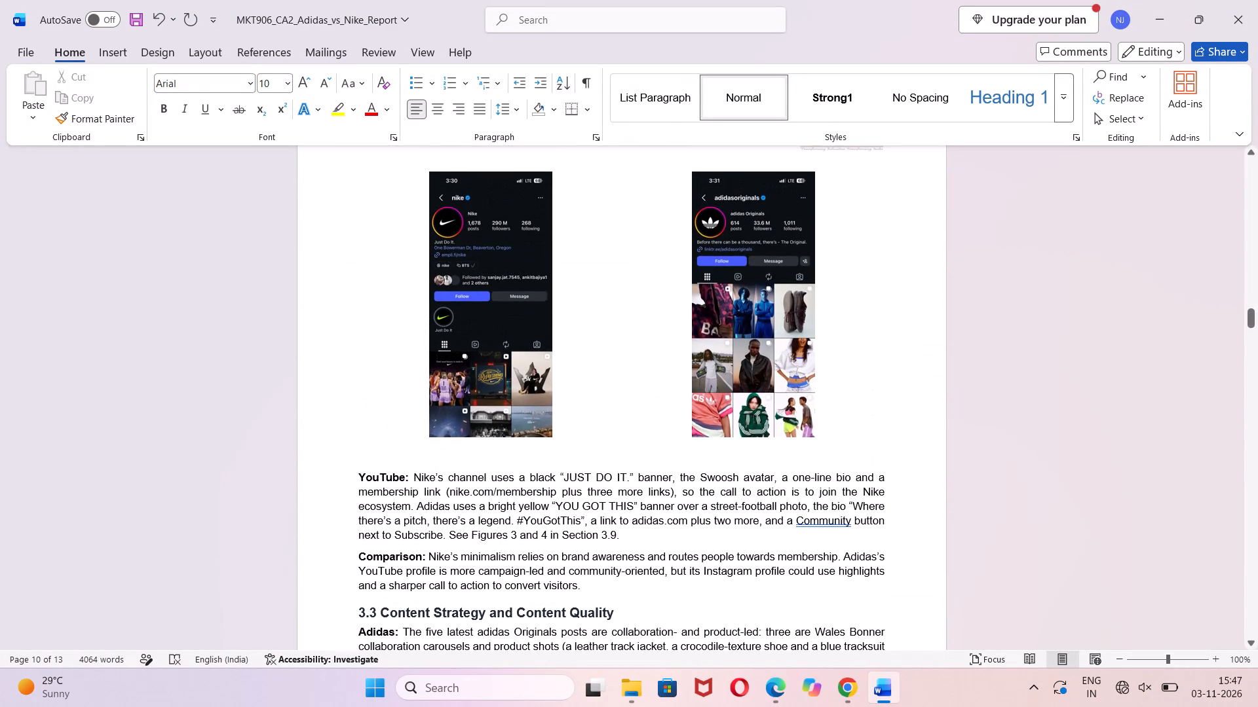
scroll(459, 352, up, 1)
Change "Community" to lowercase "community" in the YouTube paragraph of section 3.2.
scroll(459, 352, down, 3)
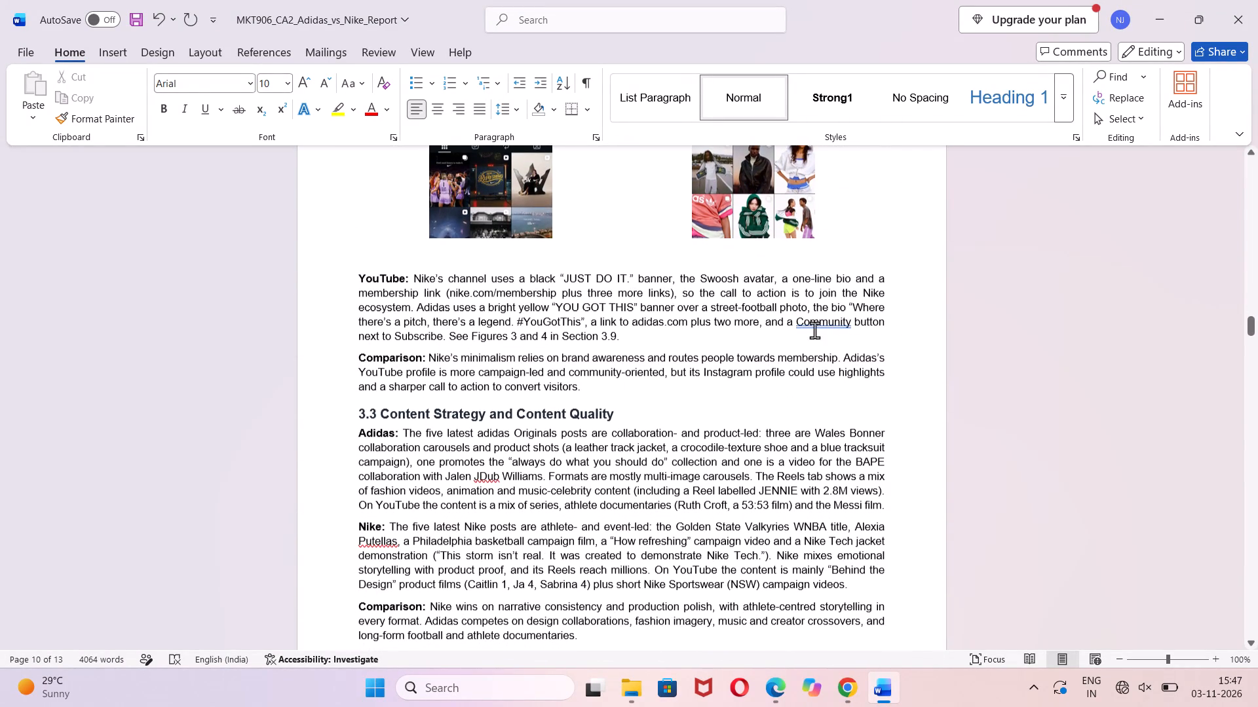
click(804, 317)
key(BackSpace)
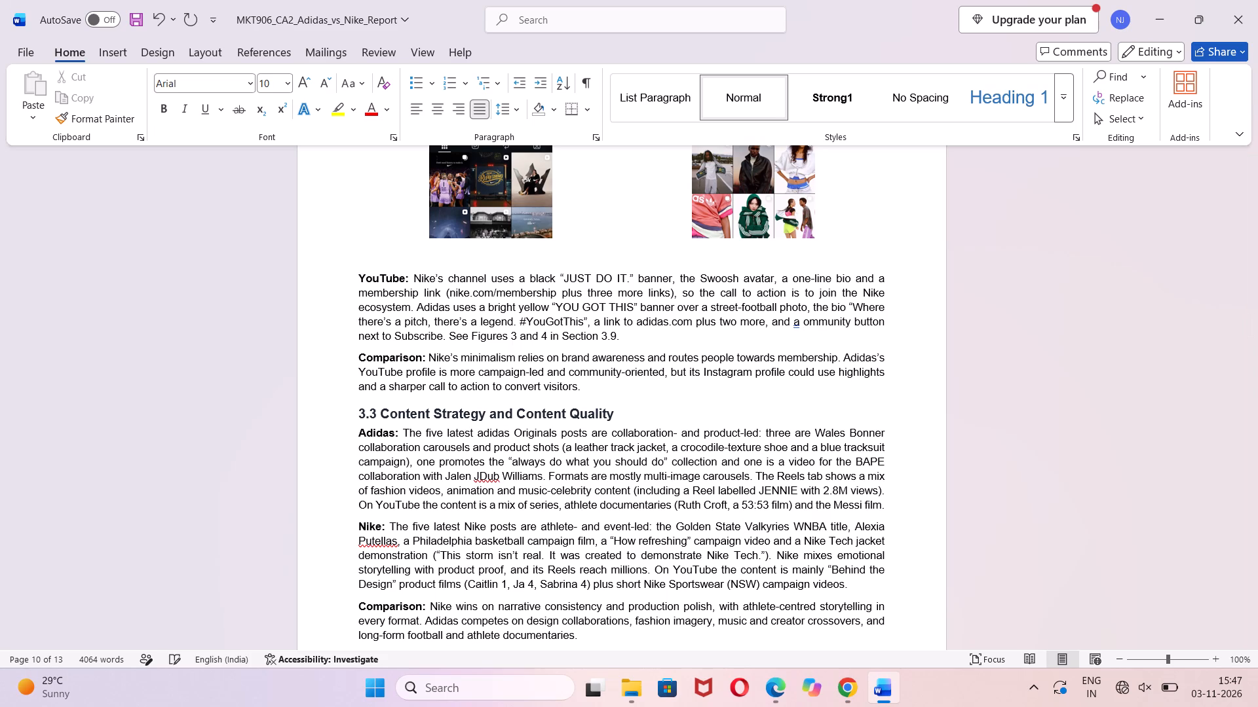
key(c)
click(909, 325)
Delete the "See Figure 1." reference at the end of the Nike (Instagram) paragraph in section 3.2.
scroll(909, 325, up, 1)
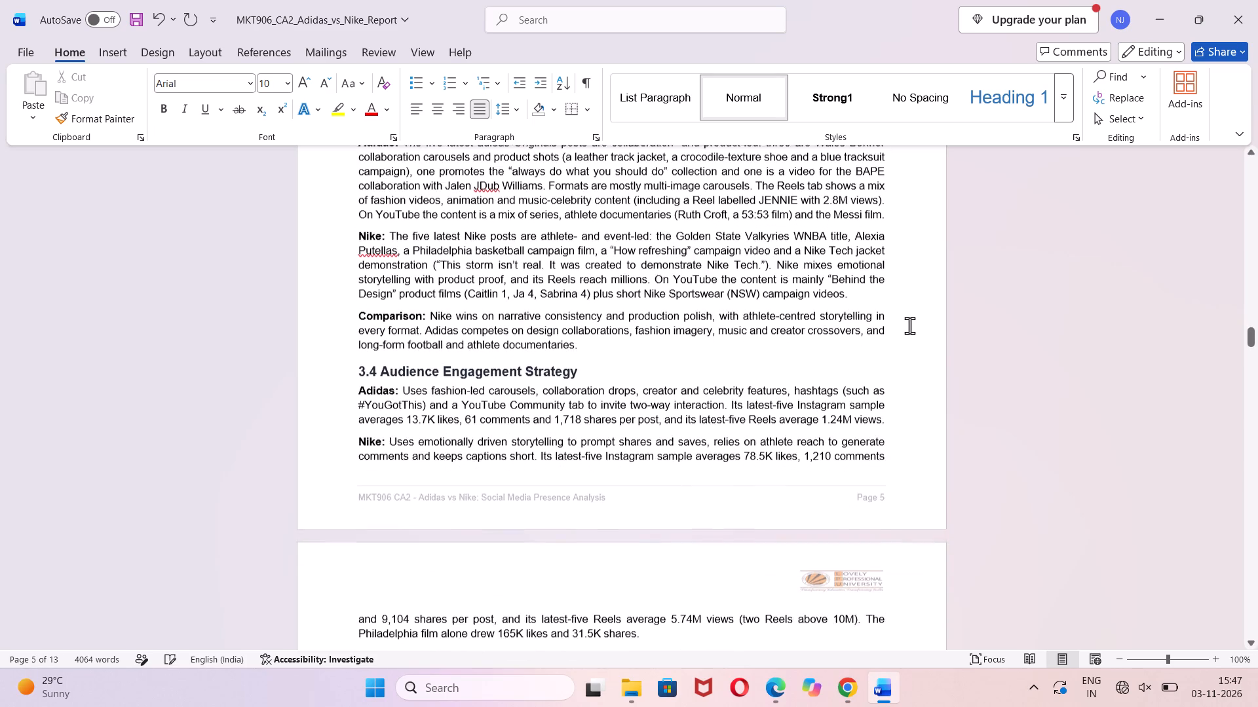
scroll(909, 325, up, 4)
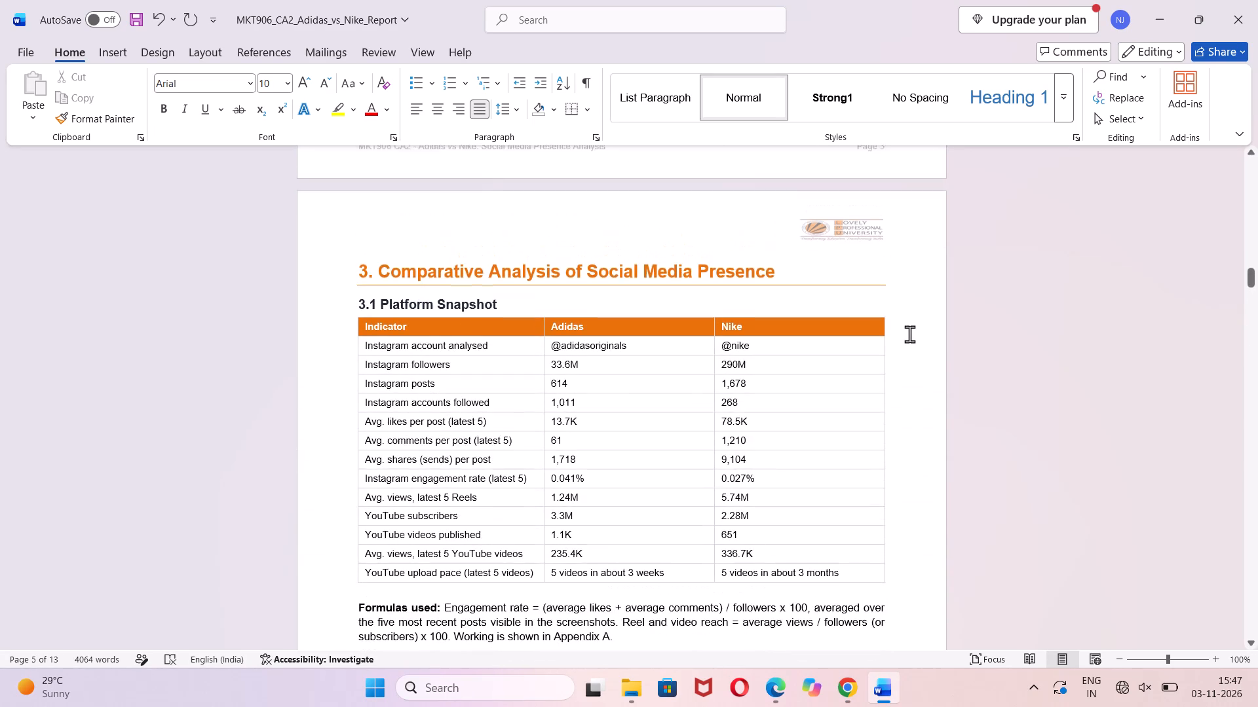
scroll(909, 334, up, 1)
scroll(909, 334, down, 3)
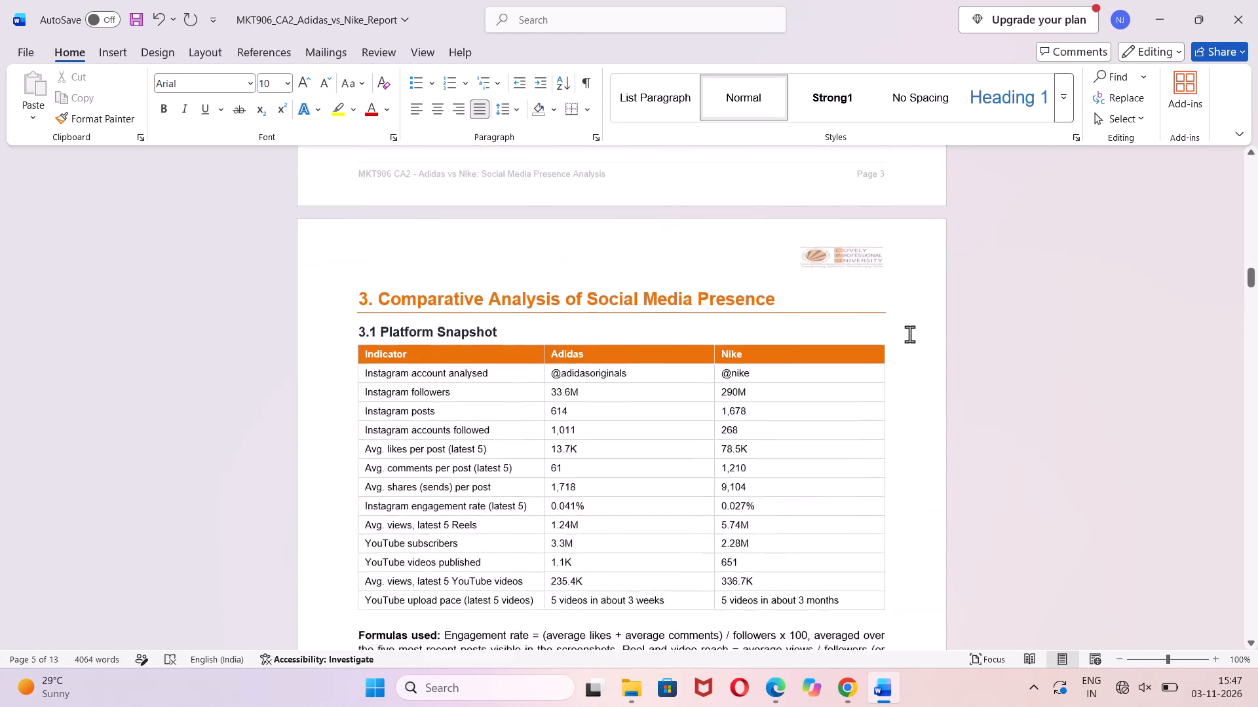
scroll(909, 334, down, 2)
scroll(658, 327, up, 1)
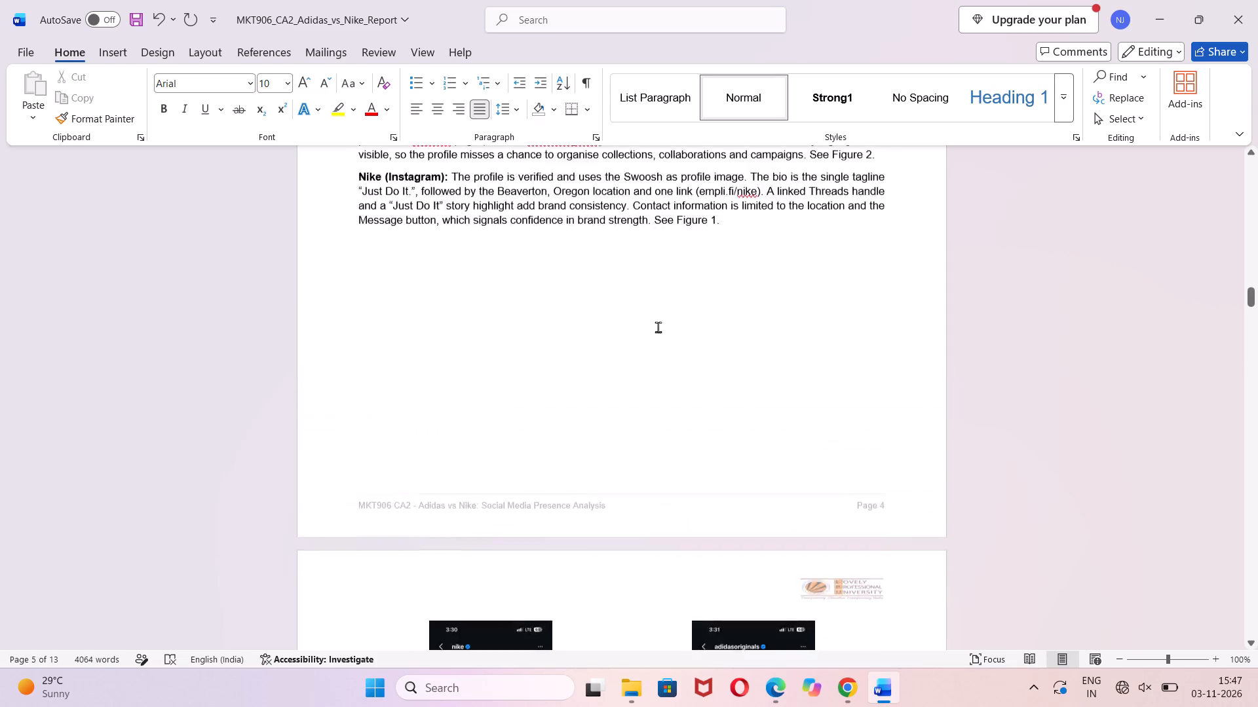
scroll(658, 327, up, 1)
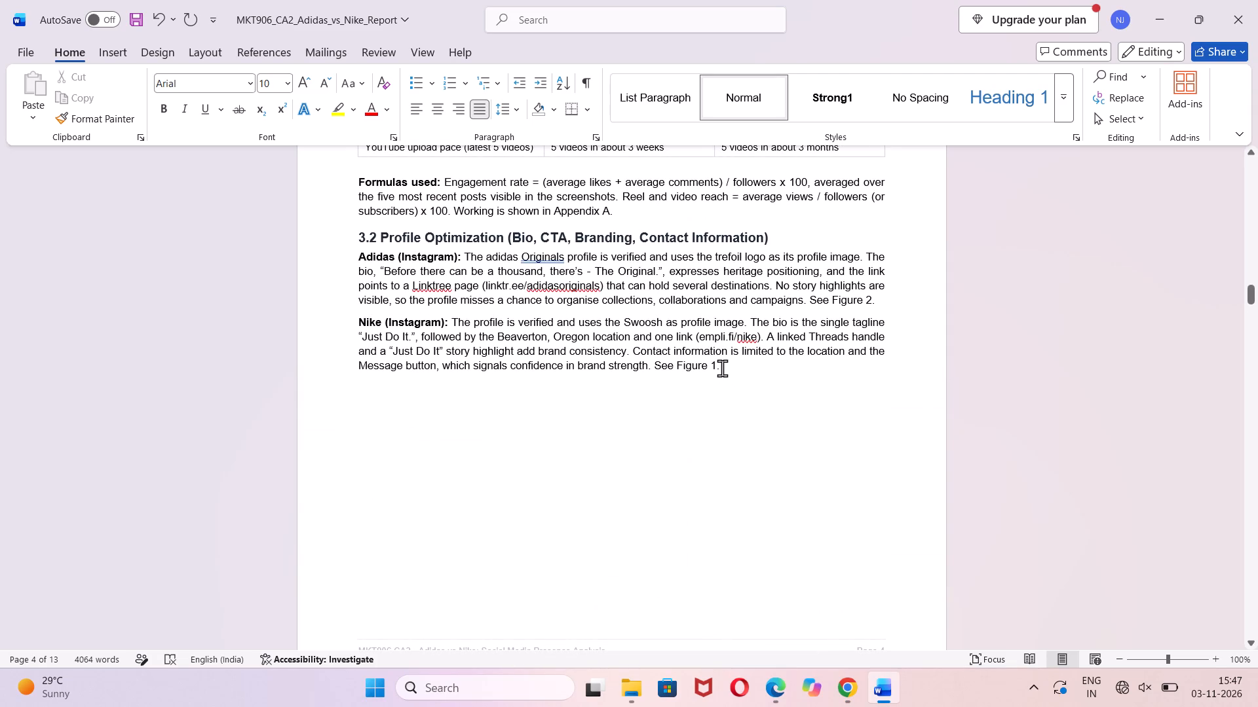
drag(722, 368, 654, 367)
key(BackSpace)
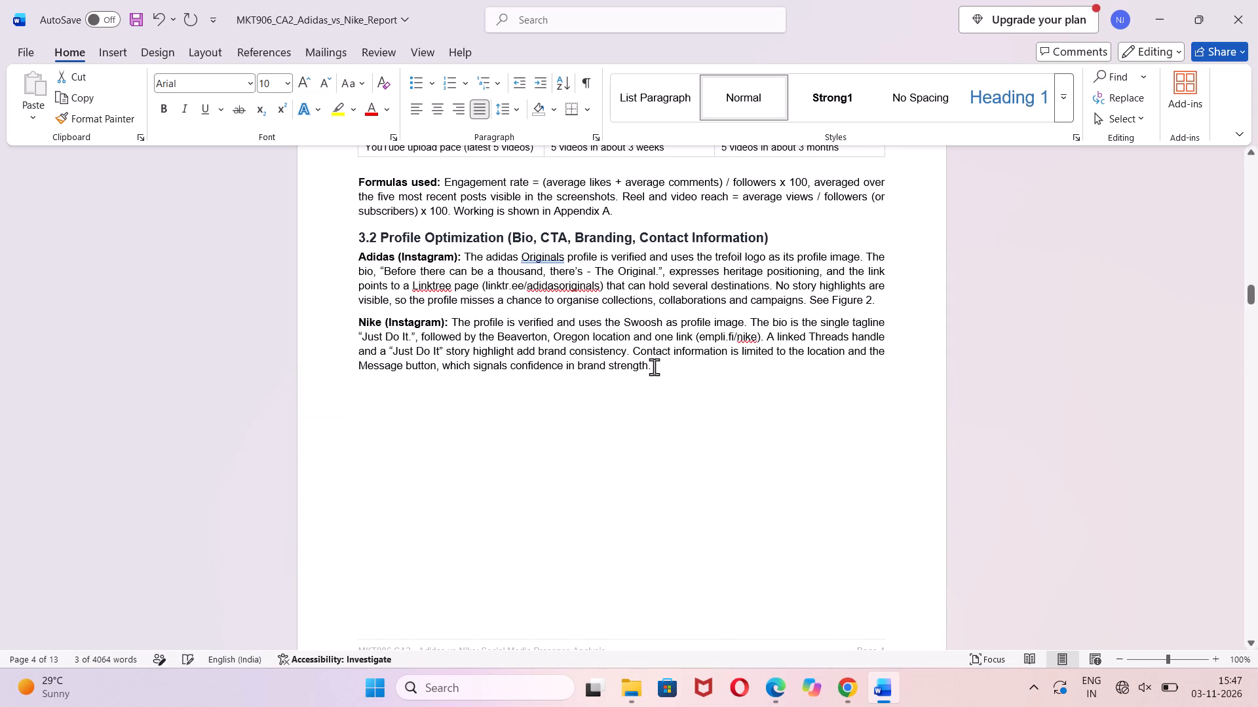
Insert a space after the hyphen in the 16-35 age range in the Target audience overlap row of section 2.
scroll(654, 367, up, 4)
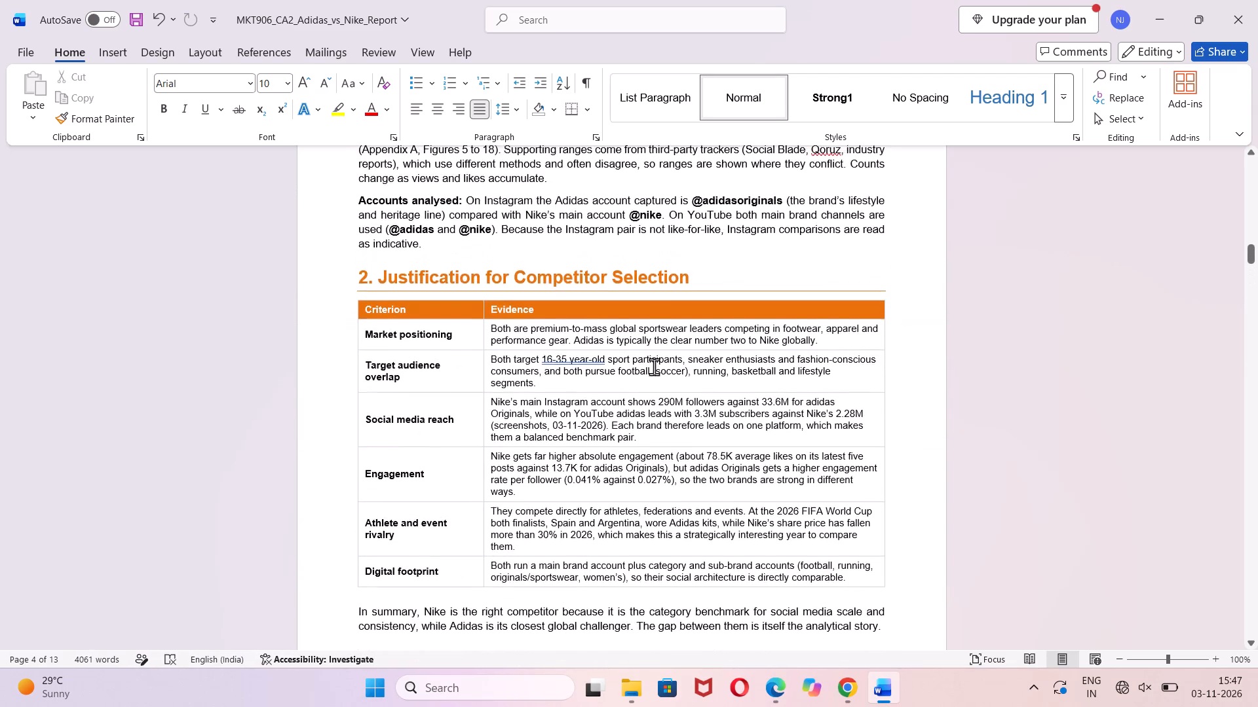
scroll(654, 367, up, 3)
scroll(654, 367, down, 2)
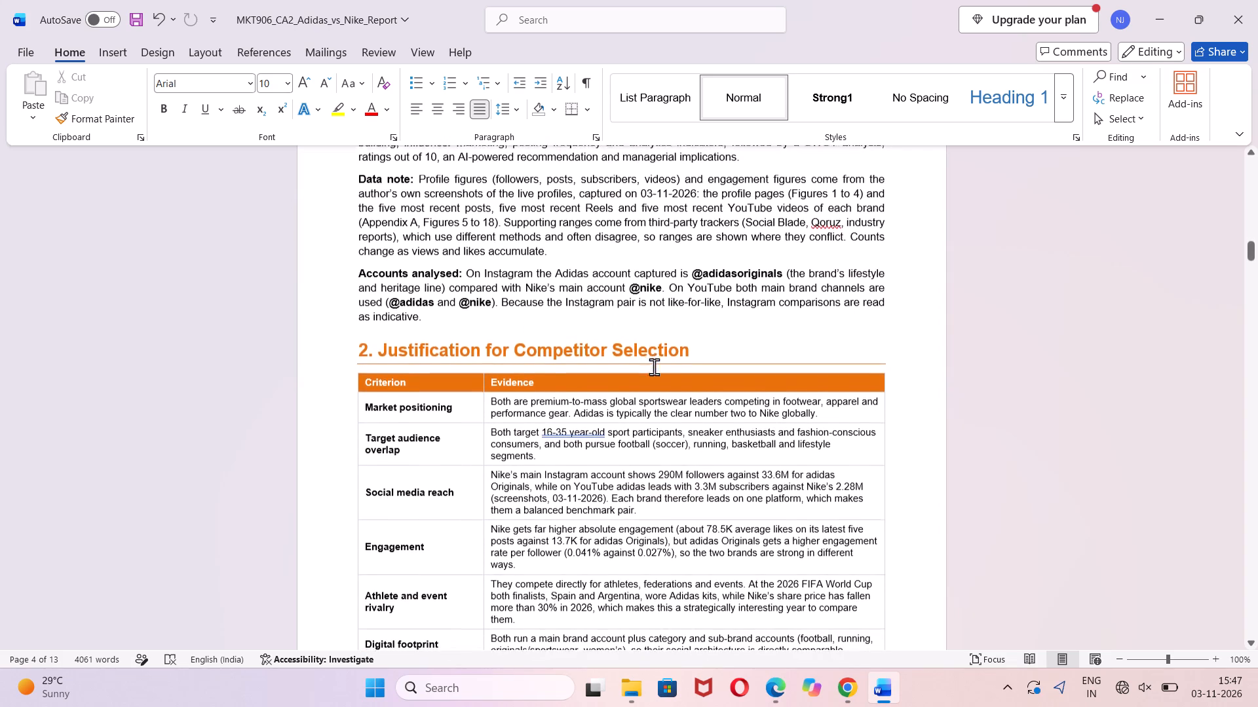
scroll(654, 367, down, 1)
click(587, 421)
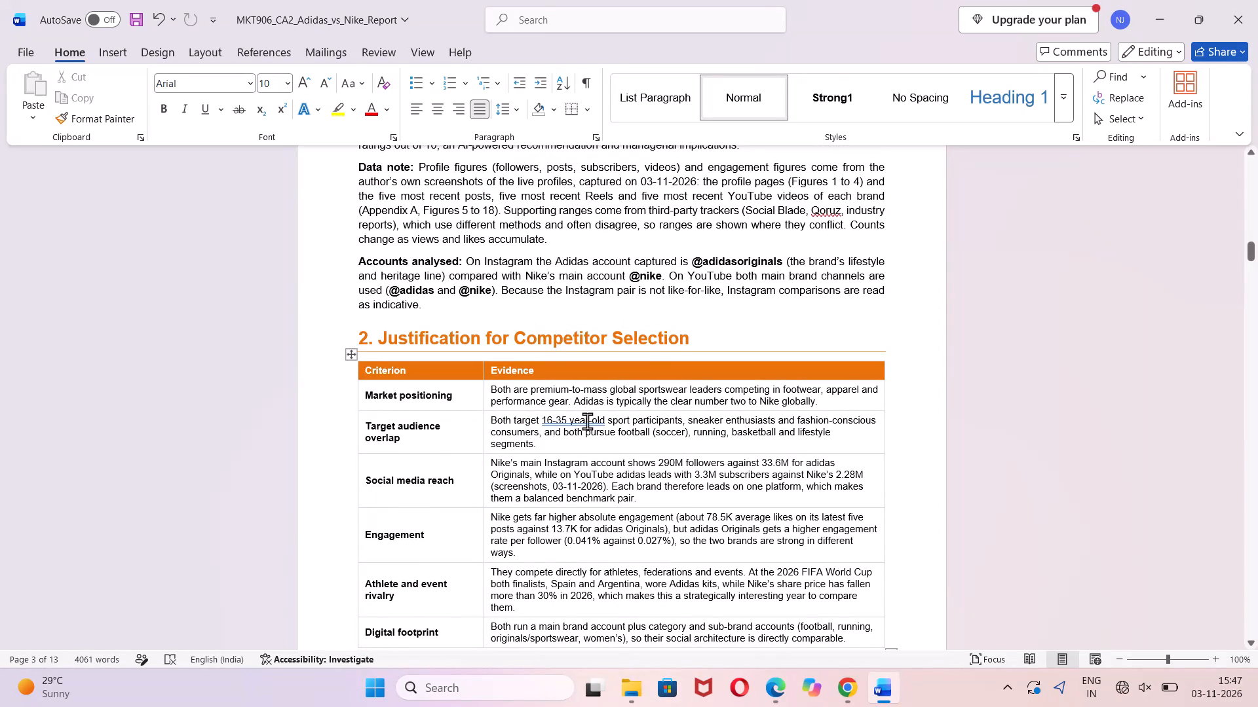
click(559, 420)
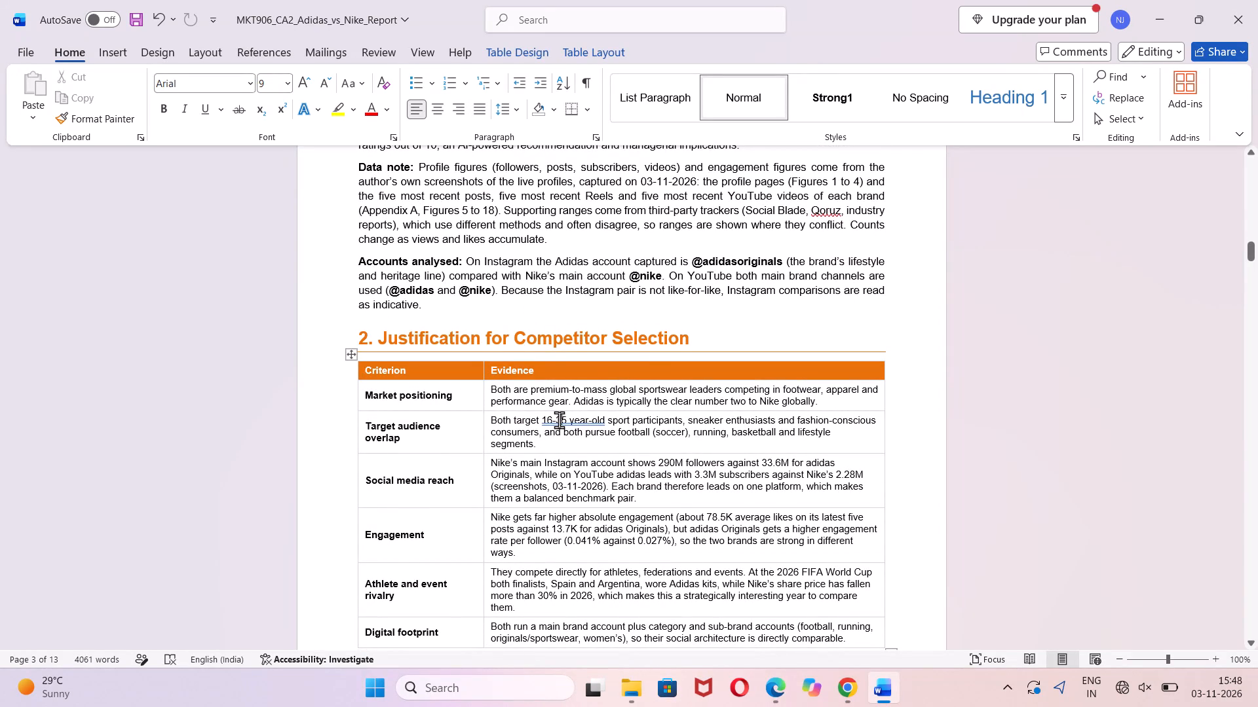
key(Left)
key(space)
key(Left)
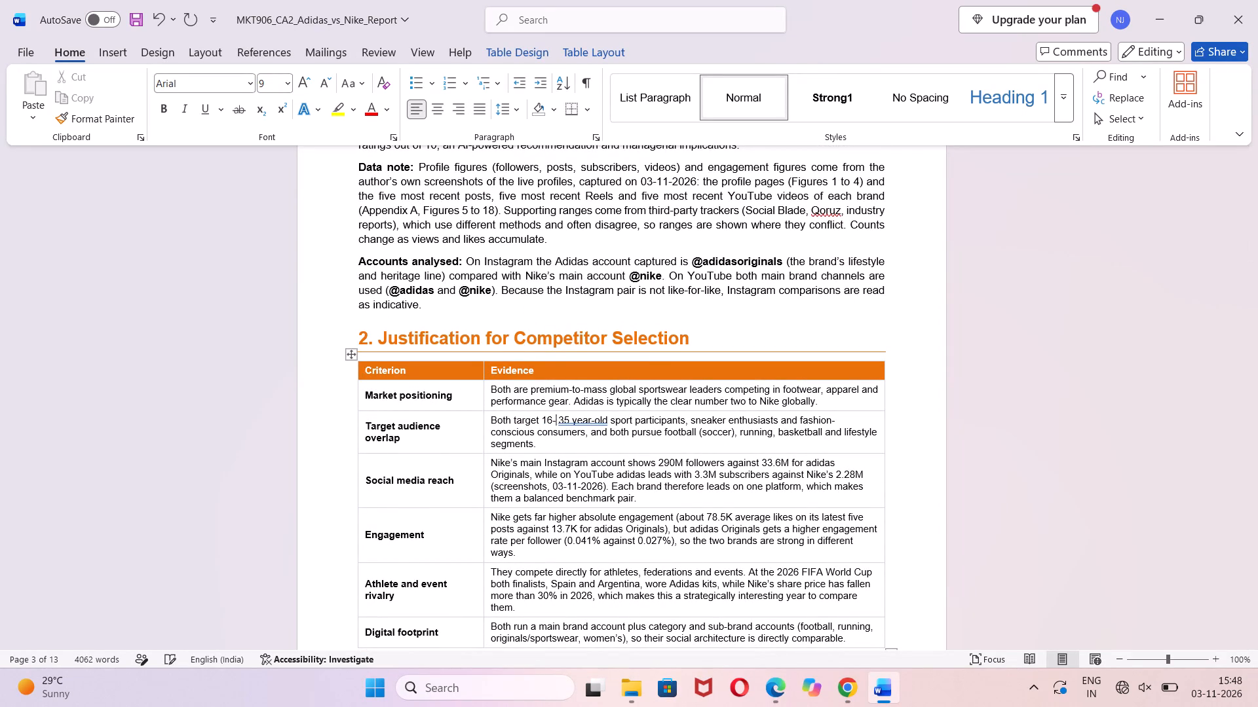
In the Word report's Target audience overlap row, add a space on each side of the hyphen in "year-old".
key(Down)
key(Up)
key(Right)
key(Right)
key(Right)
key(Right)
key(Right)
key(Right)
key(Right)
key(Right)
key(Right)
key(space)
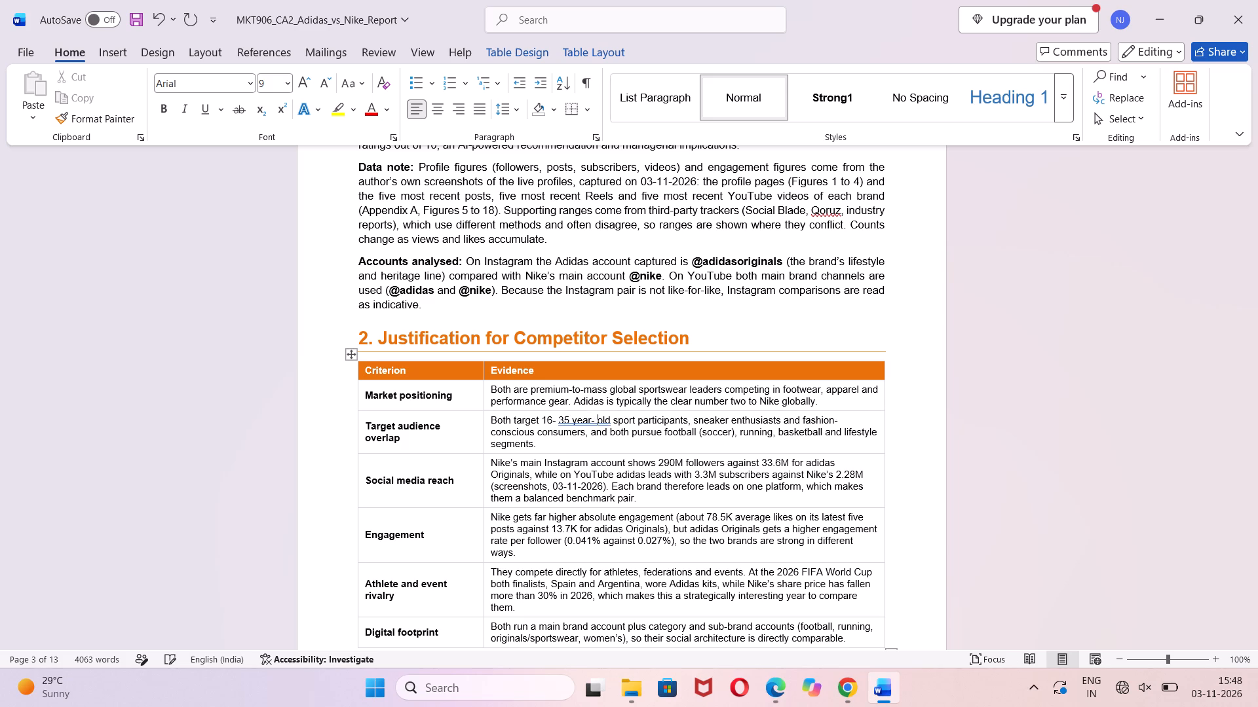
key(Left)
key(Left)
key(space)
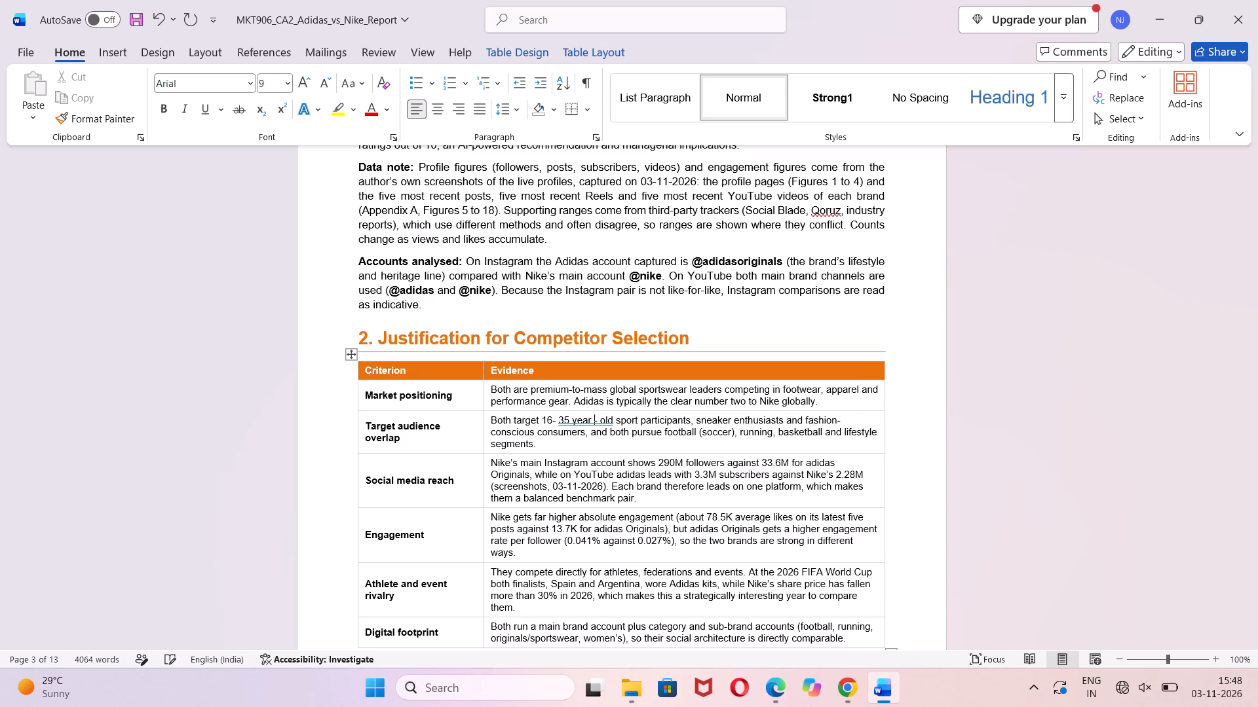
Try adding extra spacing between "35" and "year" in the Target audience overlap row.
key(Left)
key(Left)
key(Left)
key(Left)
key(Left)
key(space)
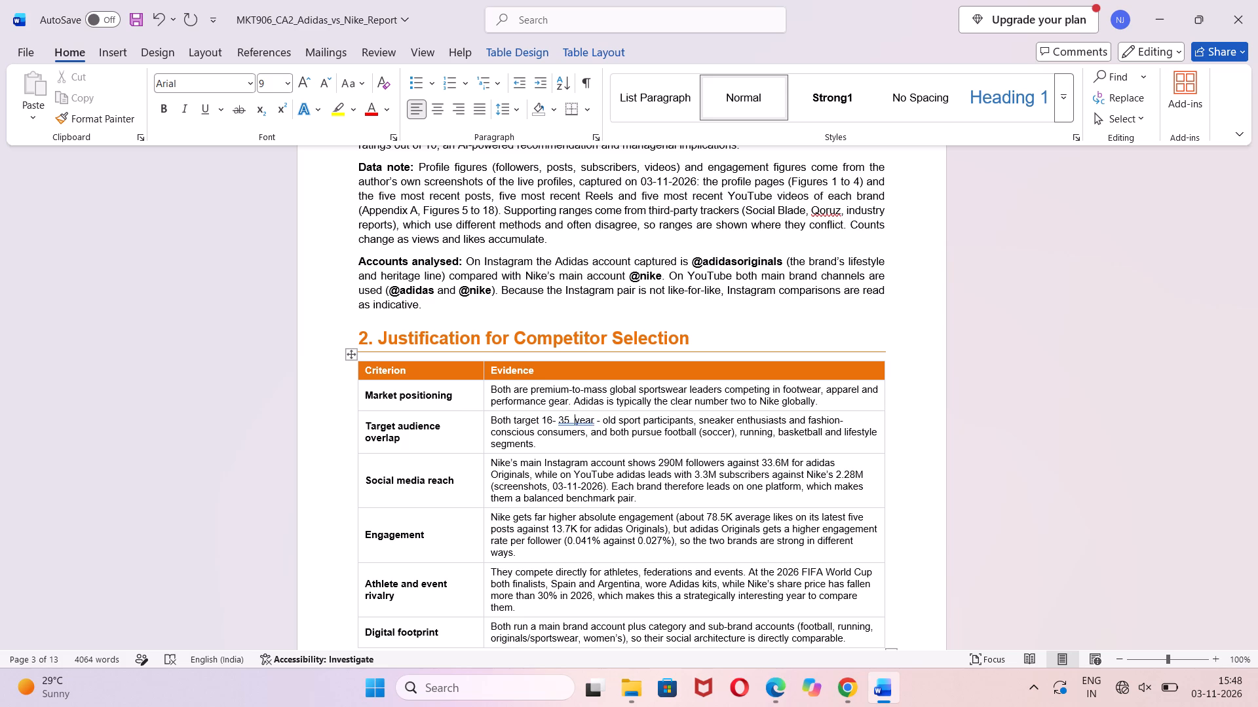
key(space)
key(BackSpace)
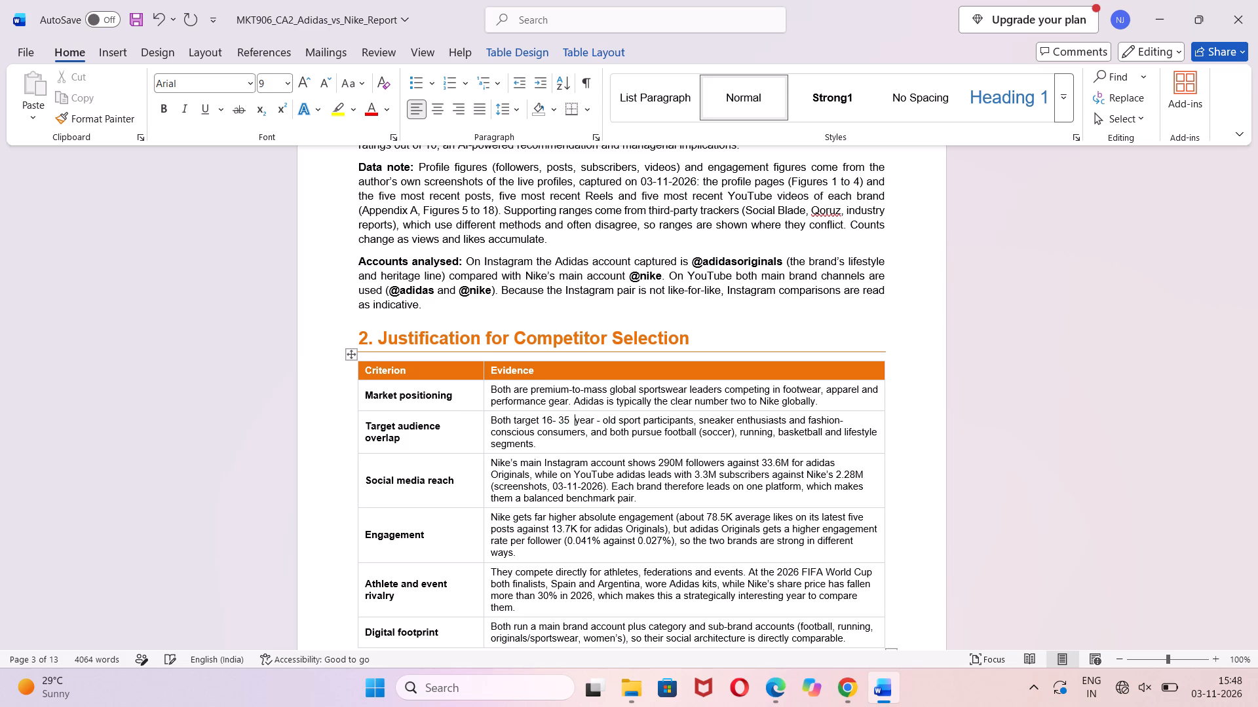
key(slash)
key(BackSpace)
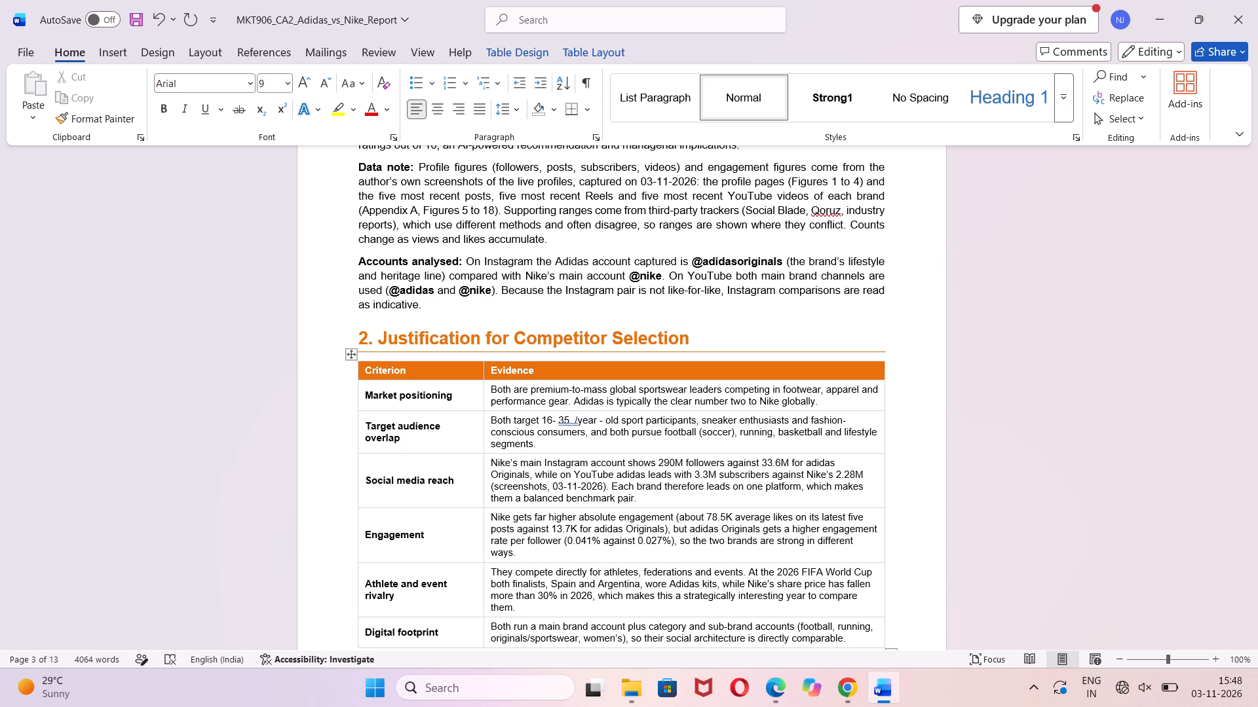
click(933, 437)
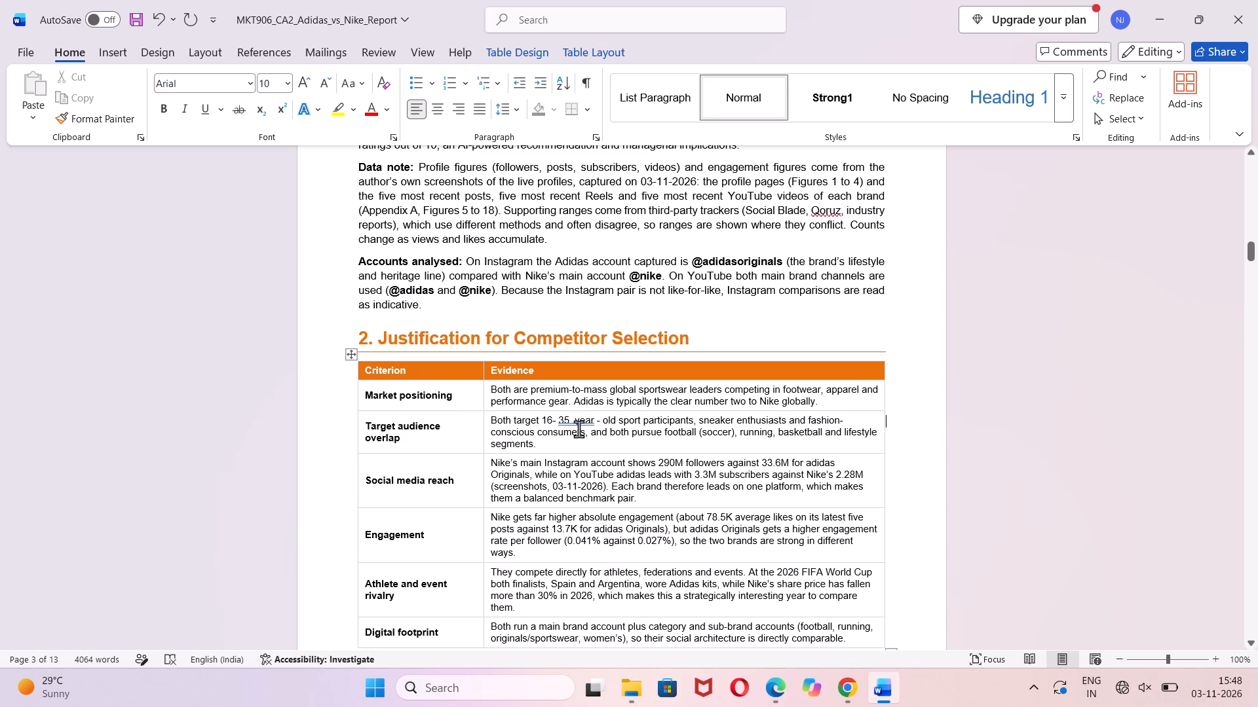
Delete the spaces between "35" and "year" in the Target audience overlap row so it reads "35year - old".
click(577, 422)
key(Left)
key(BackSpace)
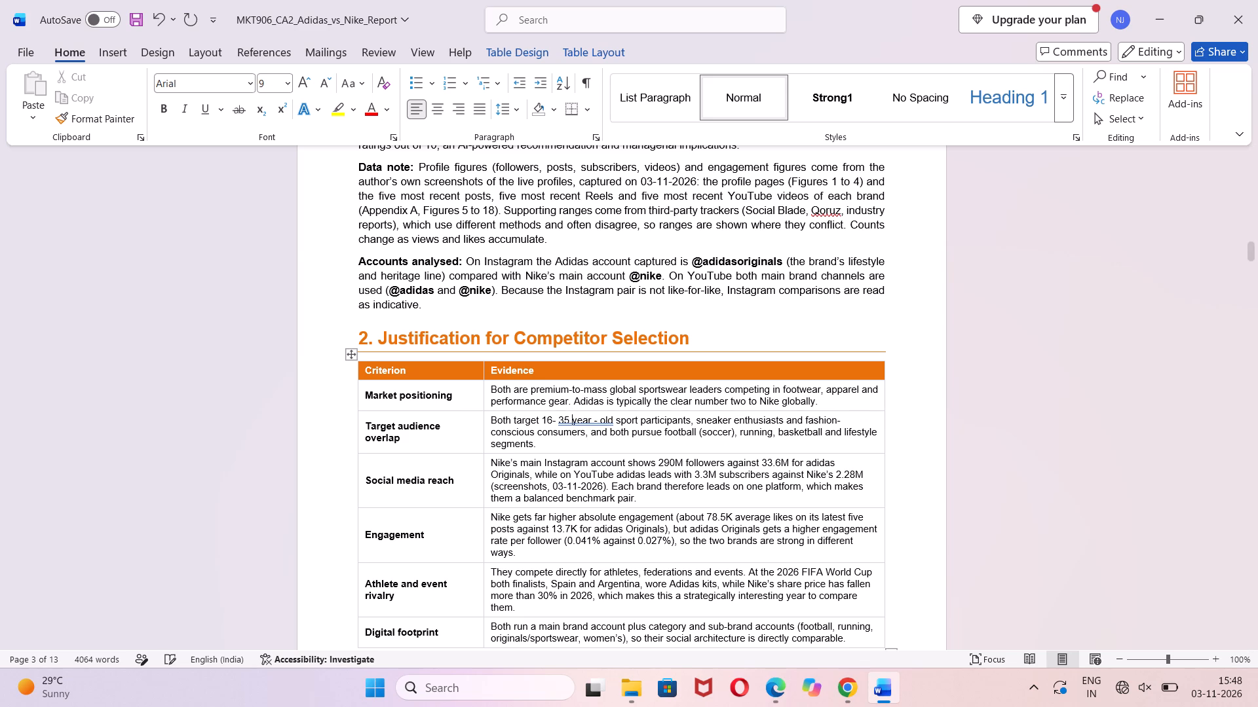
key(BackSpace)
click(956, 349)
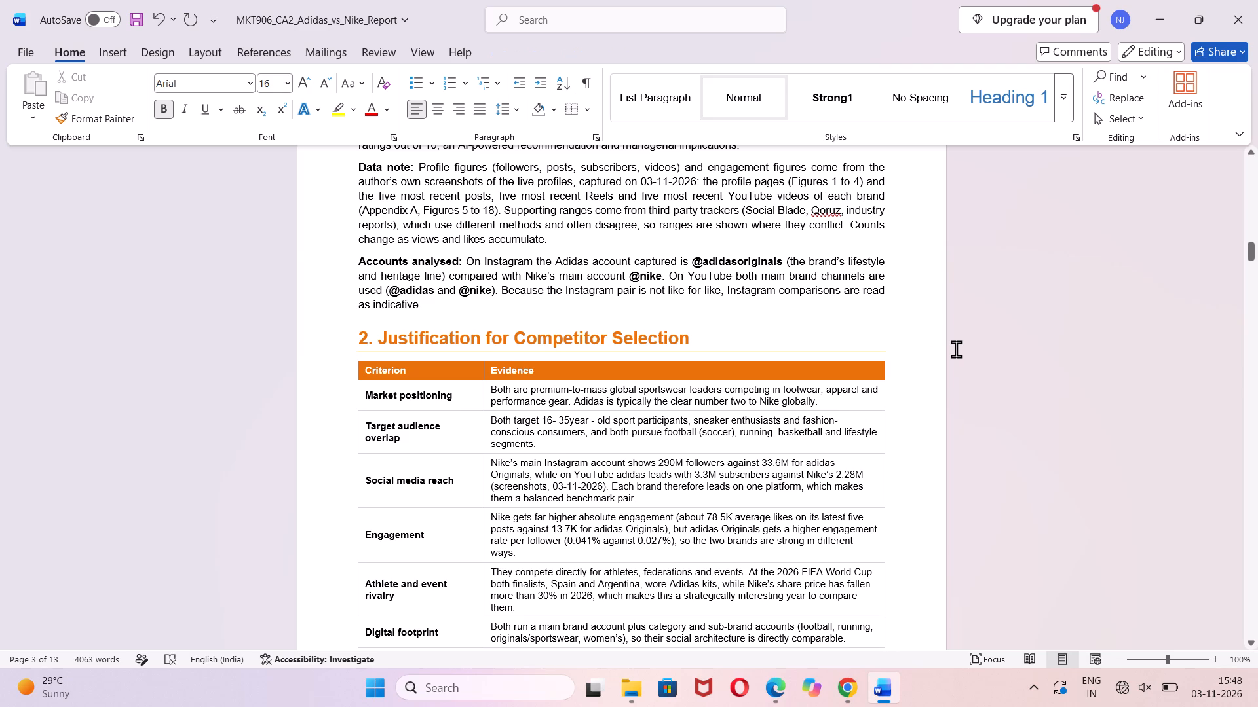
Examine the Word report from the Introduction through section 3.1 Platform Snapshot to section 3.2 Profile Optimization.
scroll(712, 364, up, 4)
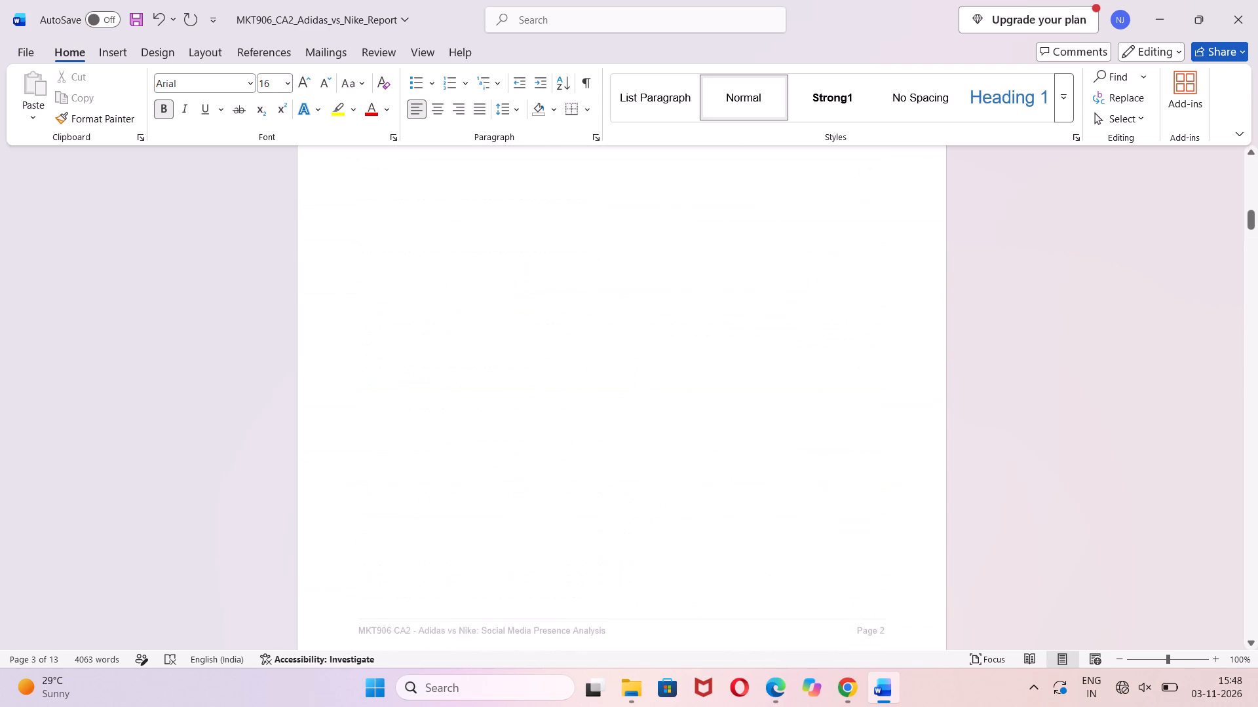
scroll(712, 364, up, 3)
scroll(712, 364, down, 4)
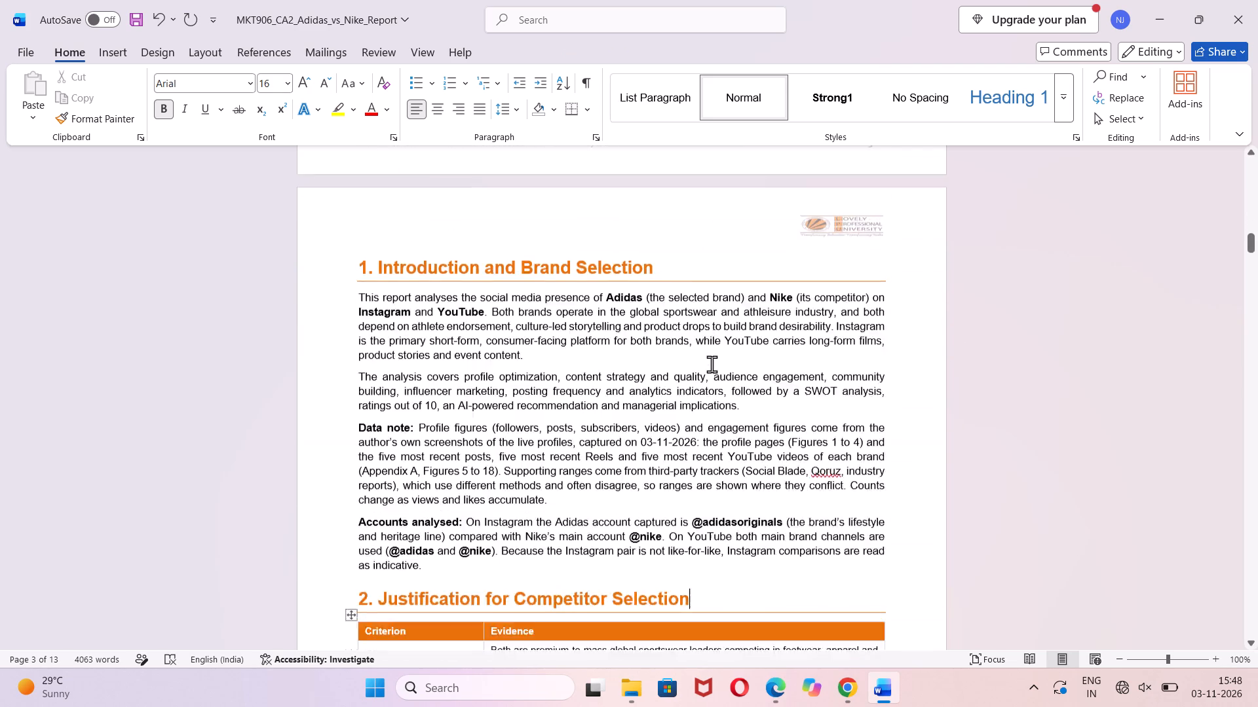
scroll(712, 364, down, 2)
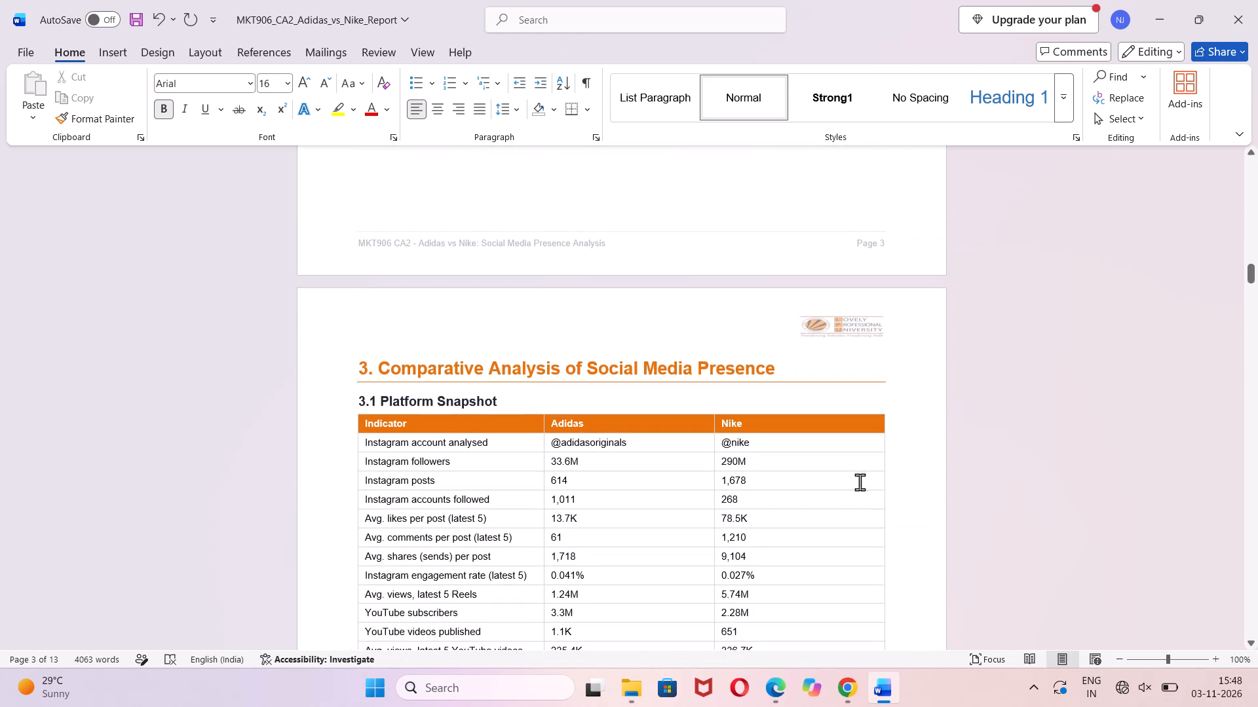
scroll(757, 544, down, 1)
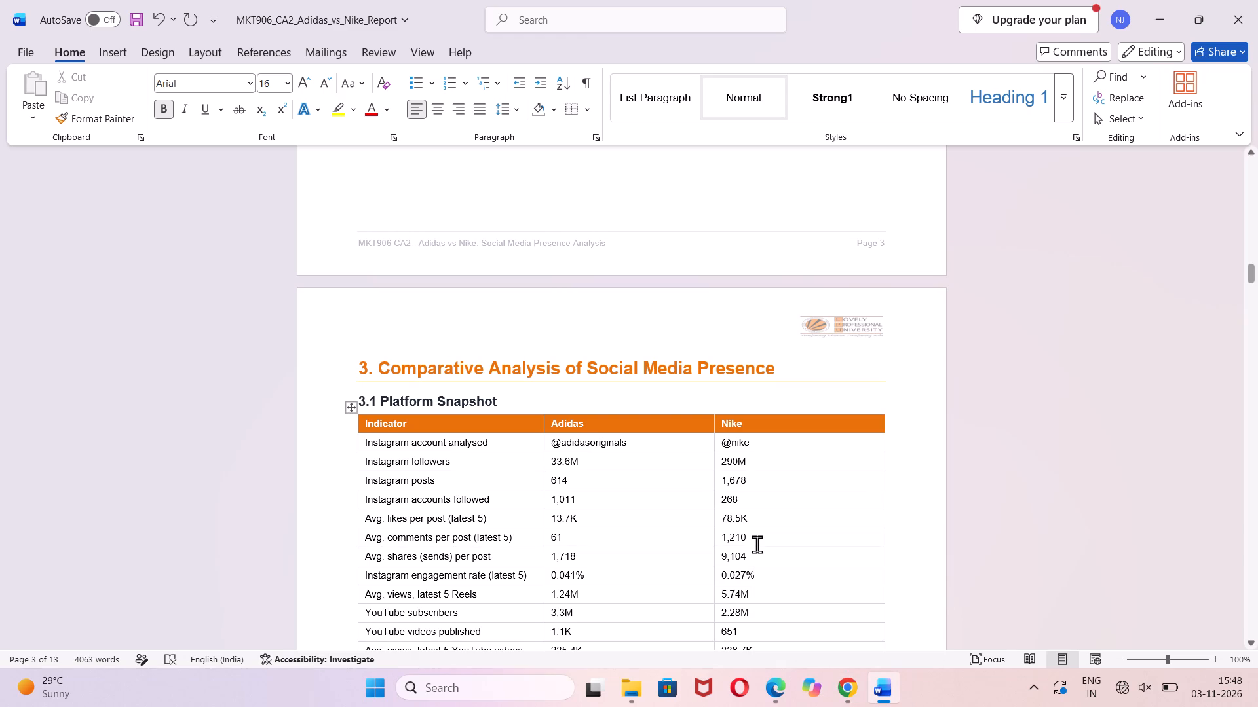
scroll(757, 544, down, 2)
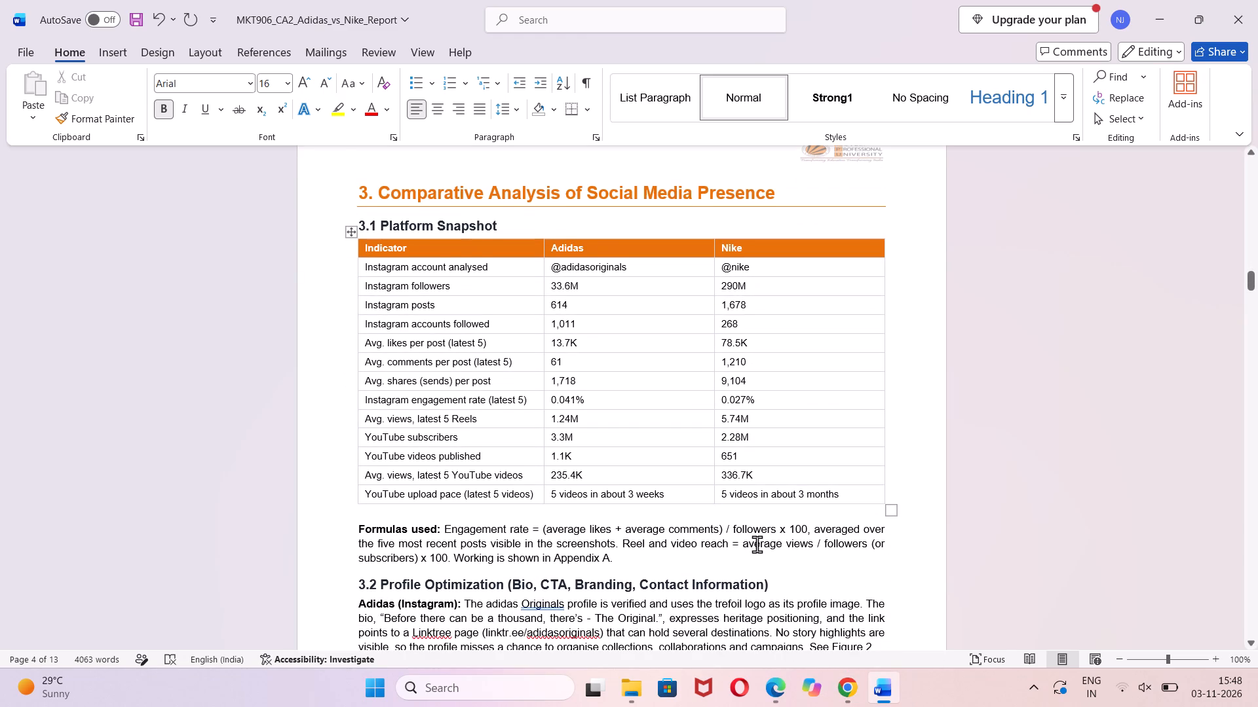
scroll(757, 544, down, 1)
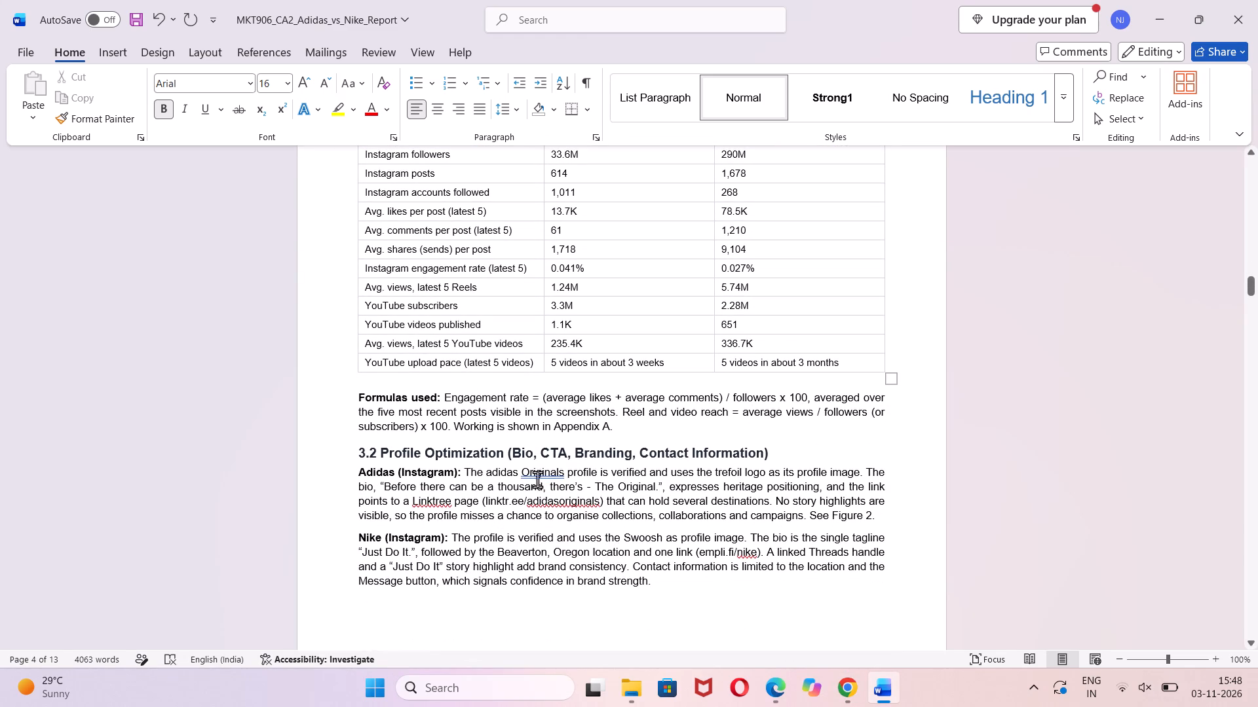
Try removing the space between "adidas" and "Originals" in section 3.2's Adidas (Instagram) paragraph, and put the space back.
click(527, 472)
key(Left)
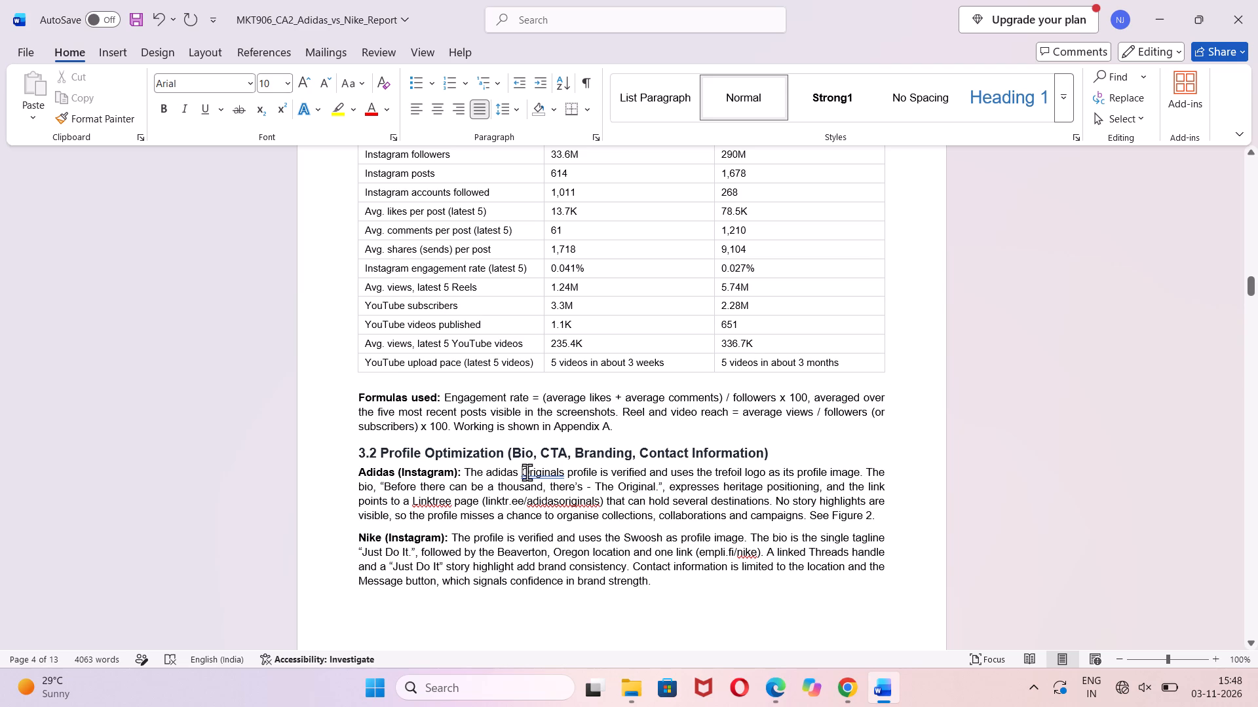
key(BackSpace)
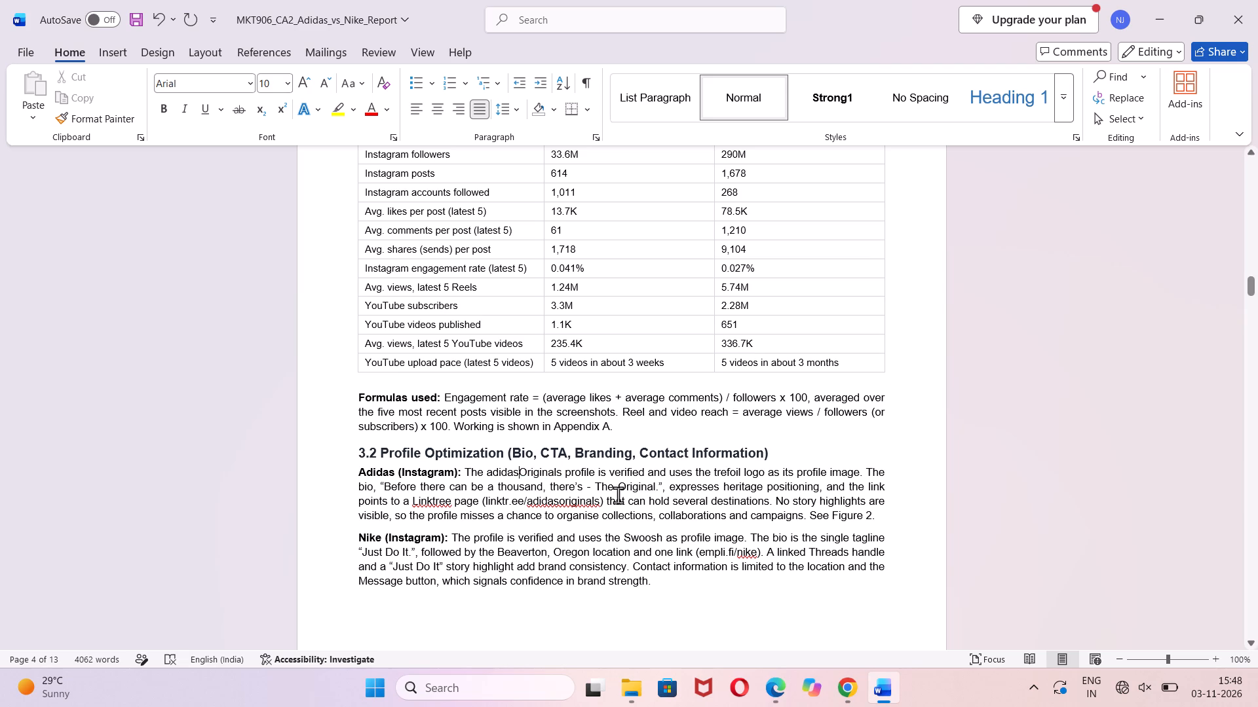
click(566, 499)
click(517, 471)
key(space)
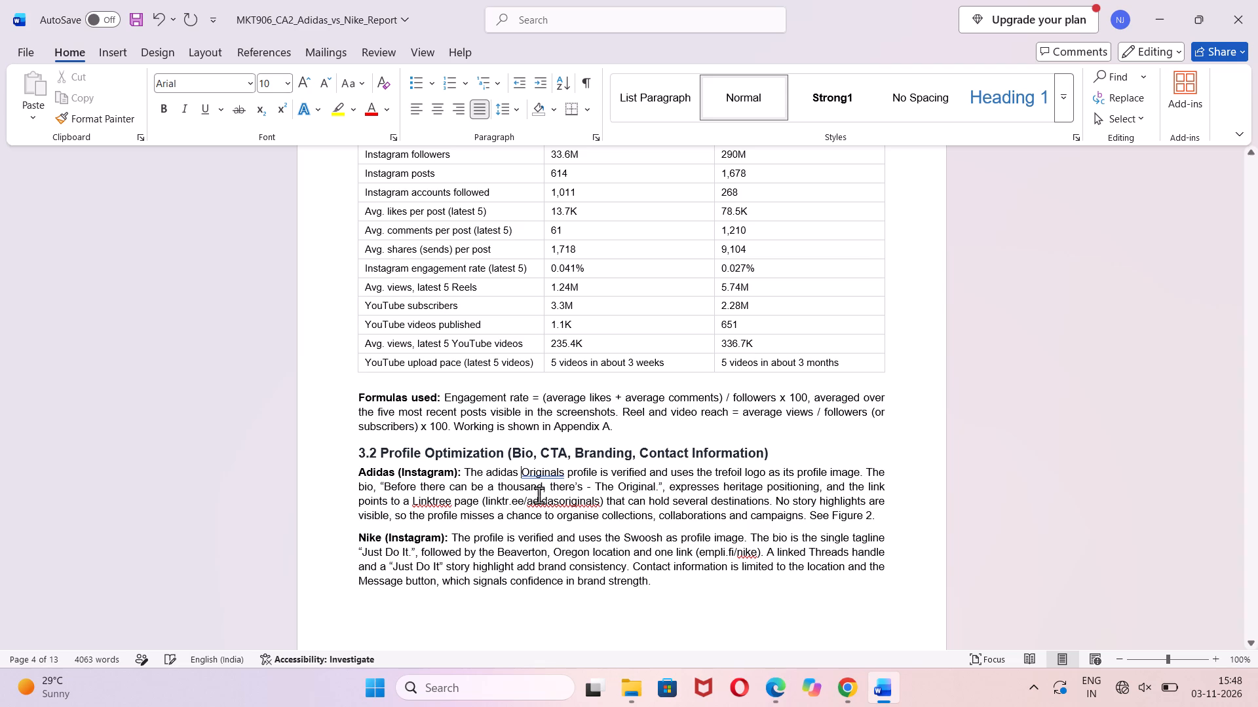
Change the capital "O" of "Originals" to lowercase so the Adidas (Instagram) paragraph reads "adidas originals profile".
click(529, 471)
key(BackSpace)
key(o)
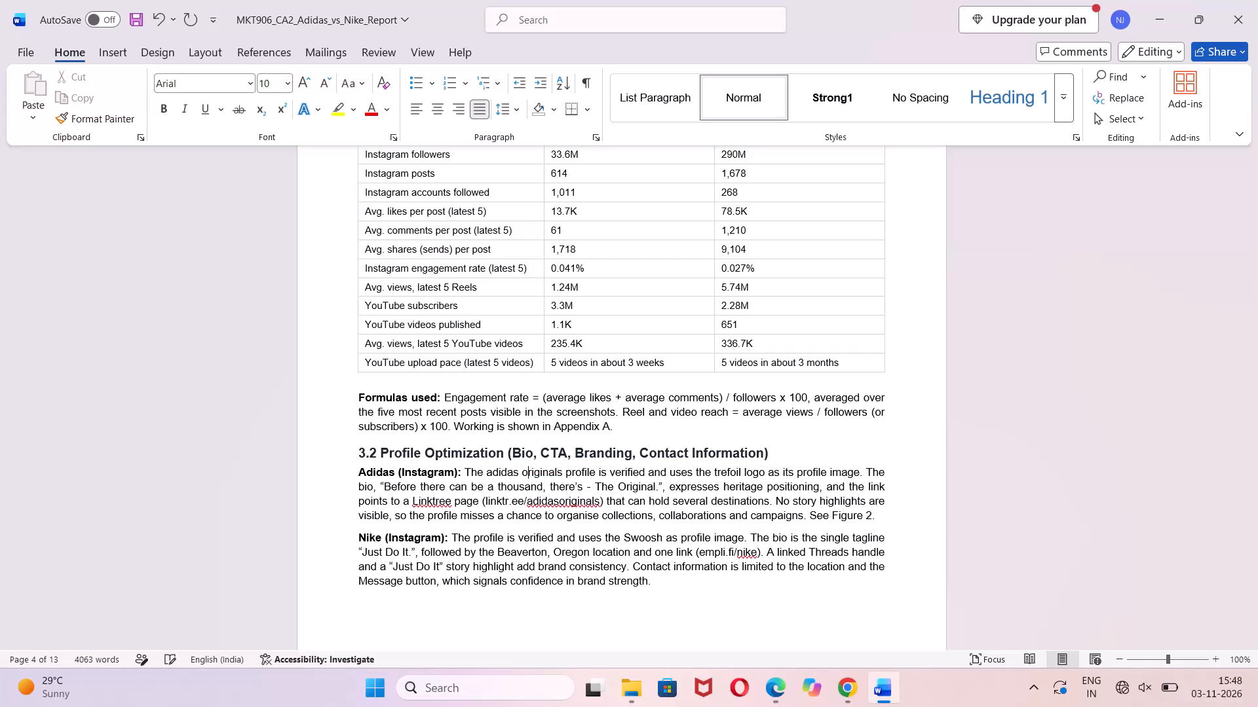
click(635, 609)
Delete the initial "L" of the flagged word "Linktree" in the Adidas (Instagram) paragraph.
click(417, 505)
key(BackSpace)
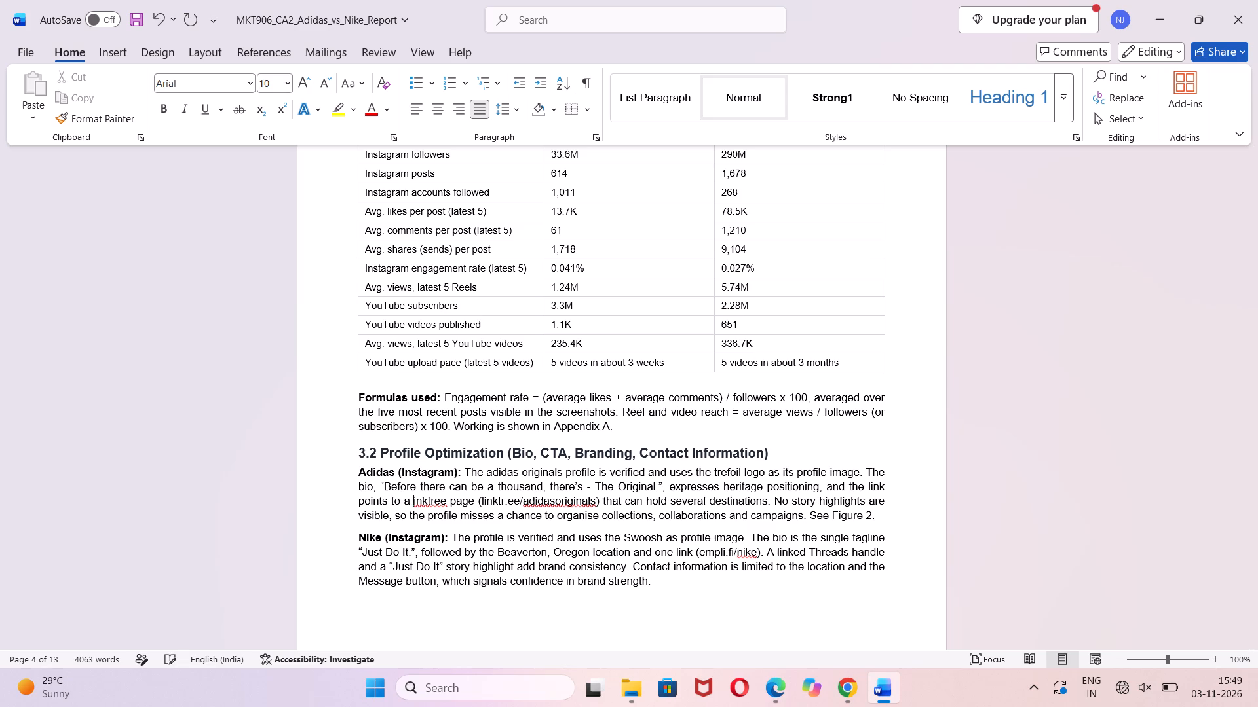
Complete the flagged word in section 3.2's Adidas (Instagram) paragraph with a lowercase "l" and split it into "link tree".
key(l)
click(483, 588)
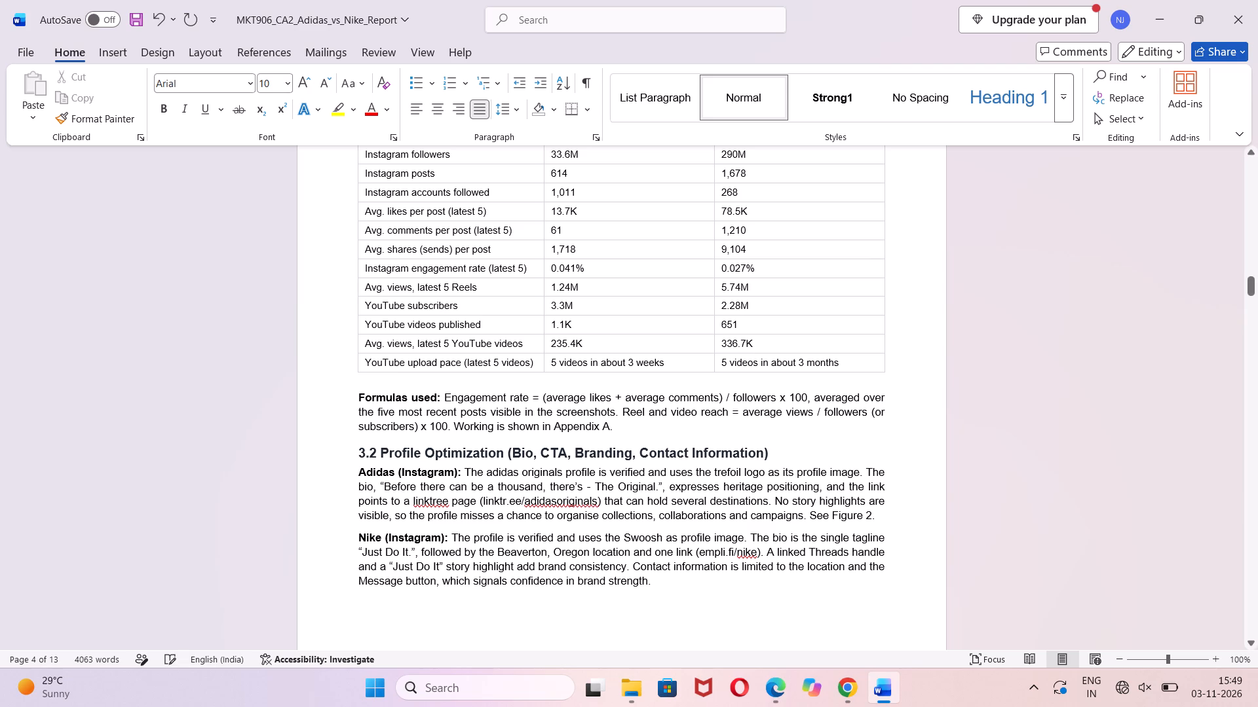
click(506, 609)
click(429, 503)
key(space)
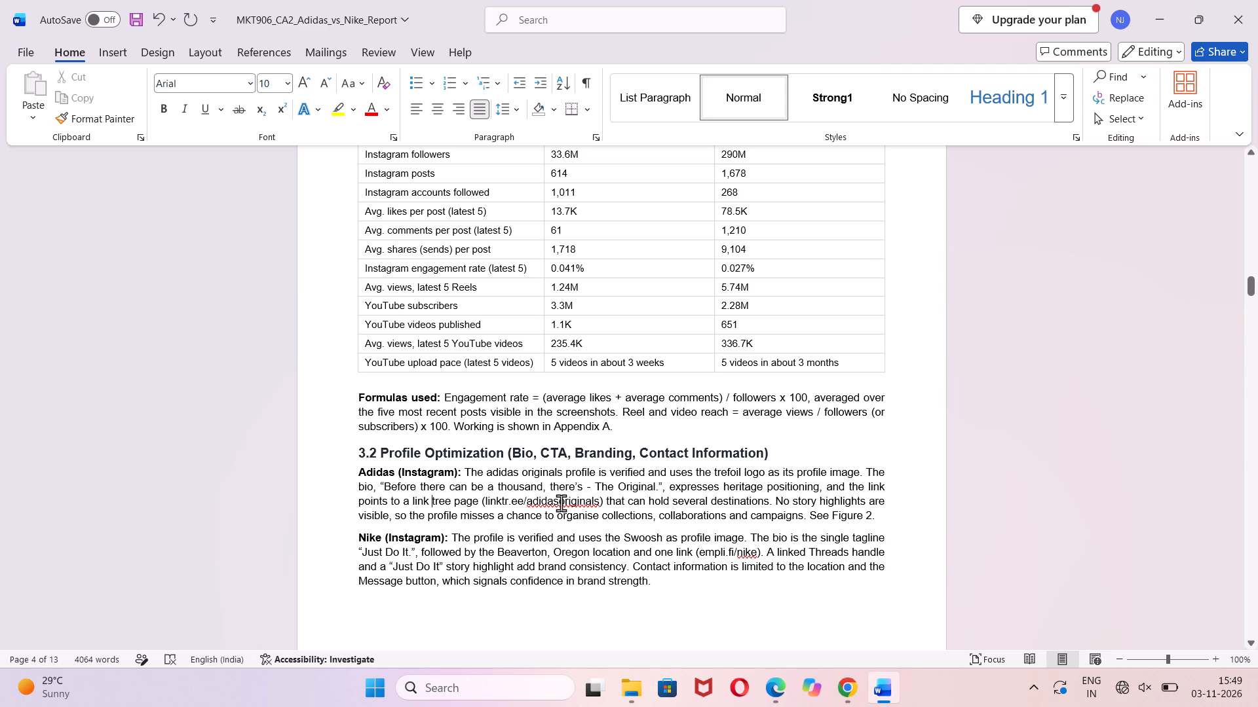
Insert a space in the Adidas (Instagram) paragraph's bracketed link so it reads "linktr.ee/adidas originals".
click(560, 503)
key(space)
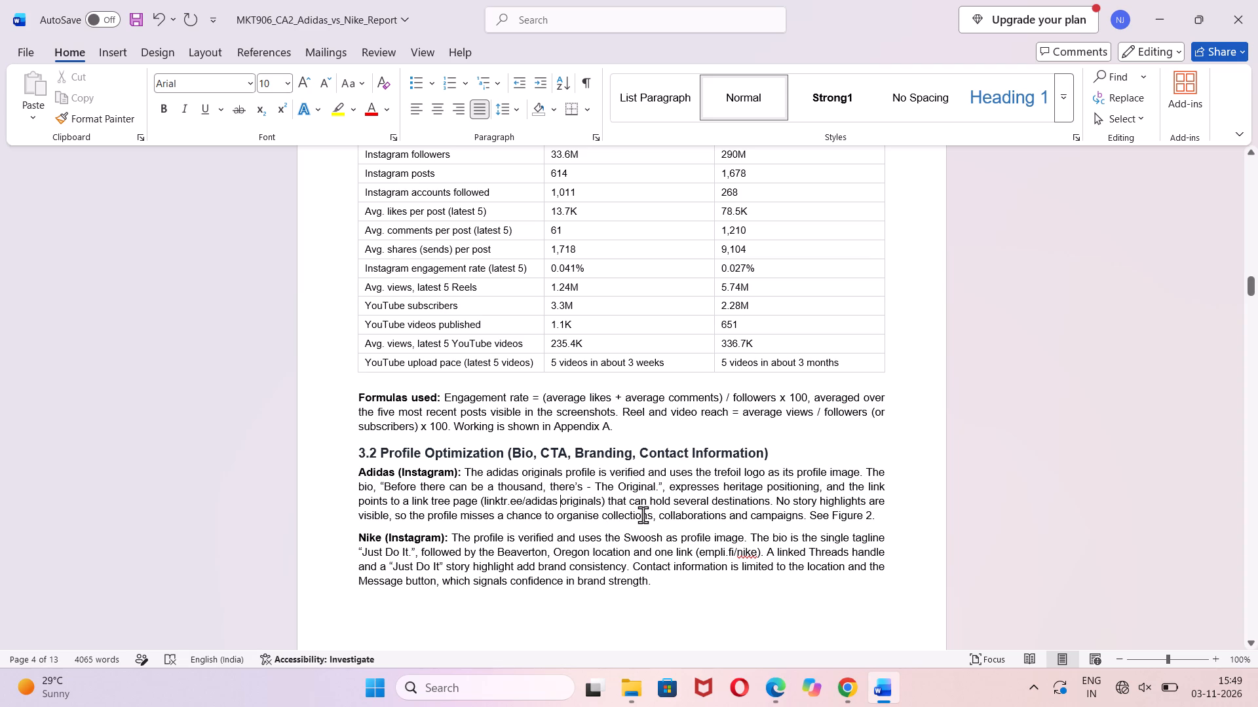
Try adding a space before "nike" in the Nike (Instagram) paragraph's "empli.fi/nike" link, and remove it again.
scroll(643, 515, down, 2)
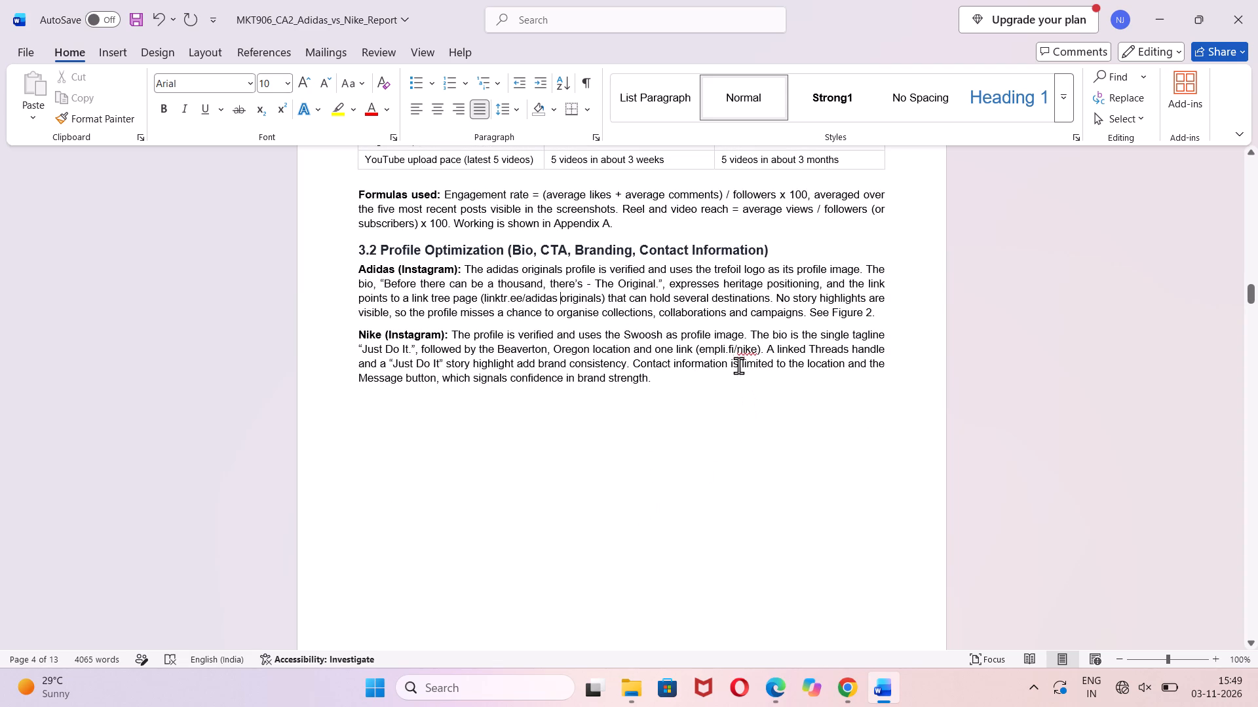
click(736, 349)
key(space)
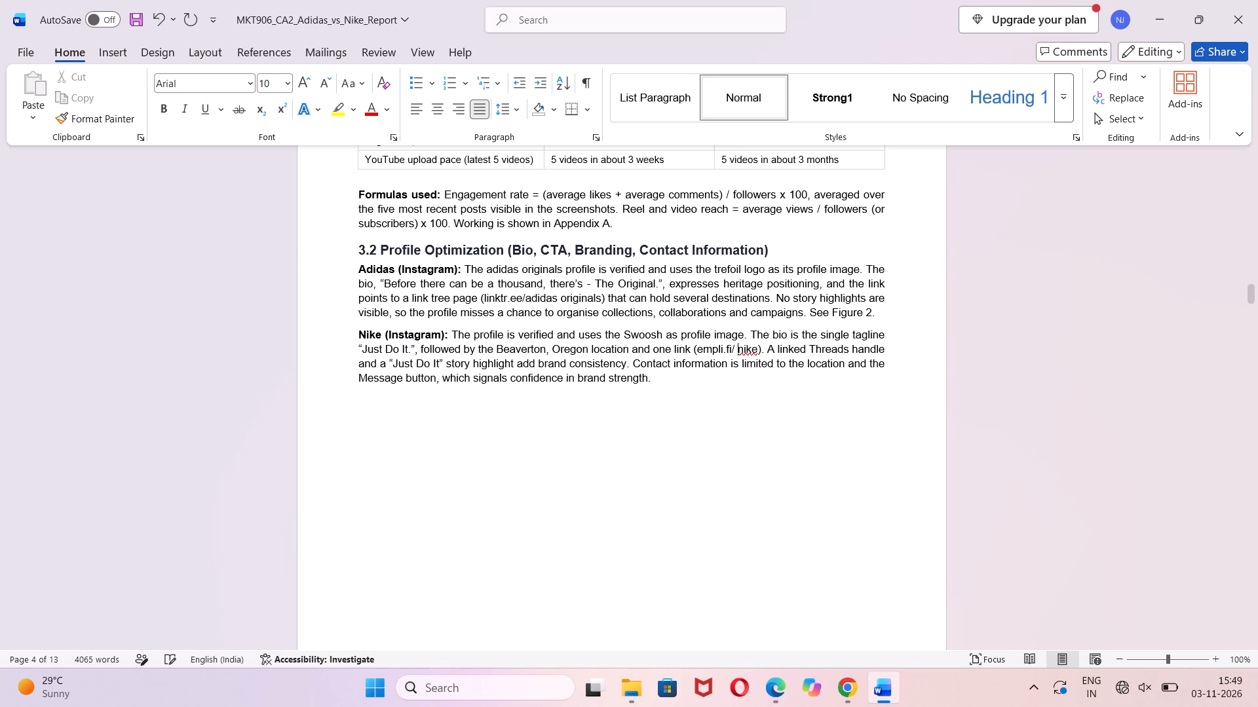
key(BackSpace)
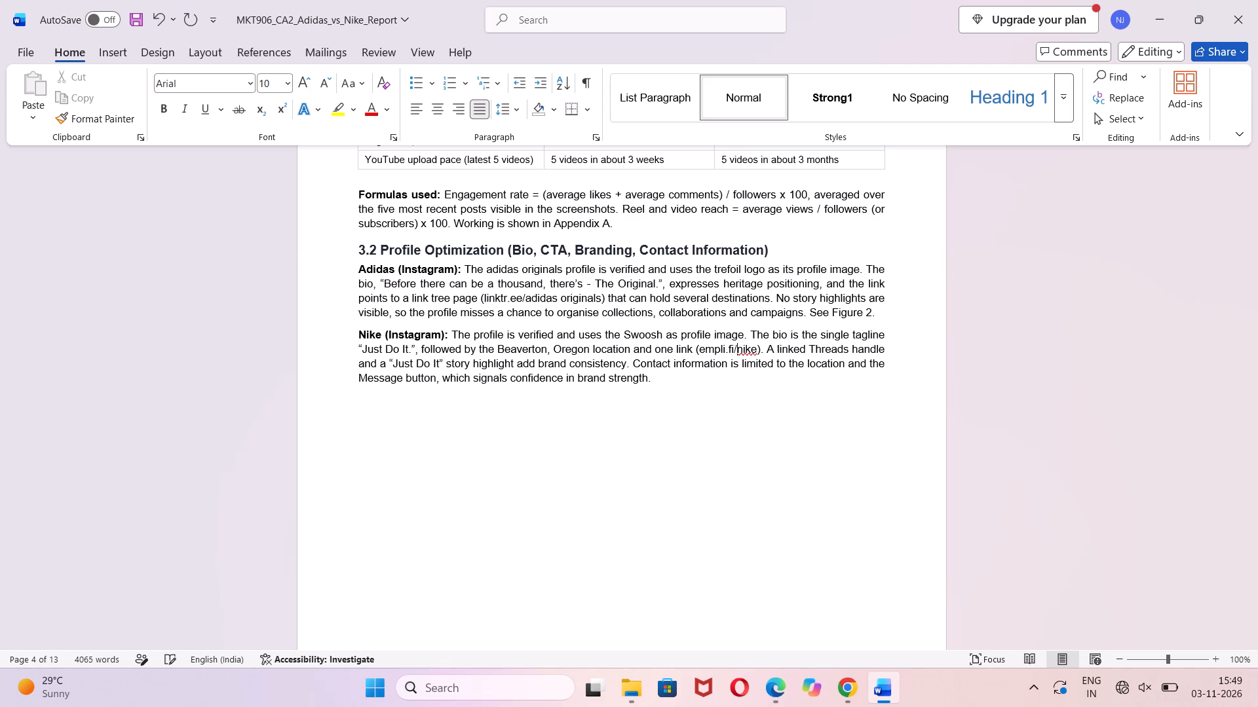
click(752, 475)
Delete the sentence "See Figures 3 and 4 in Section 3.9." from the end of section 3.2's YouTube paragraph.
scroll(752, 475, down, 1)
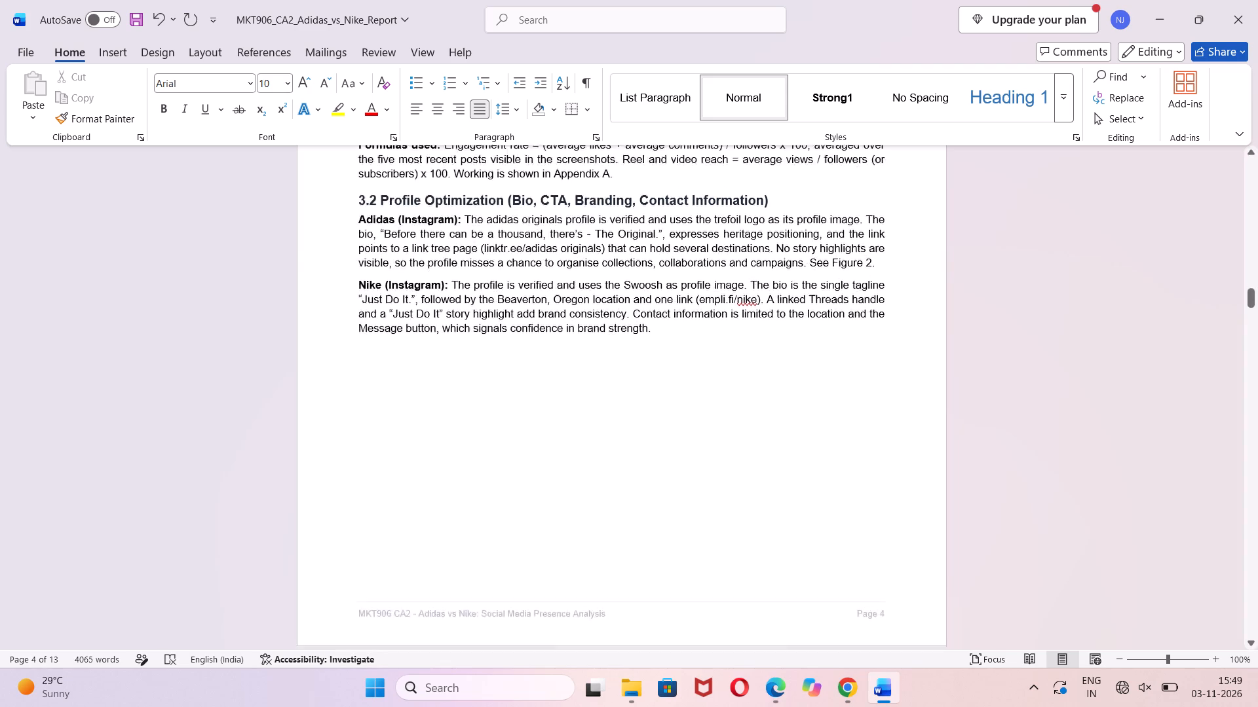
scroll(752, 475, down, 3)
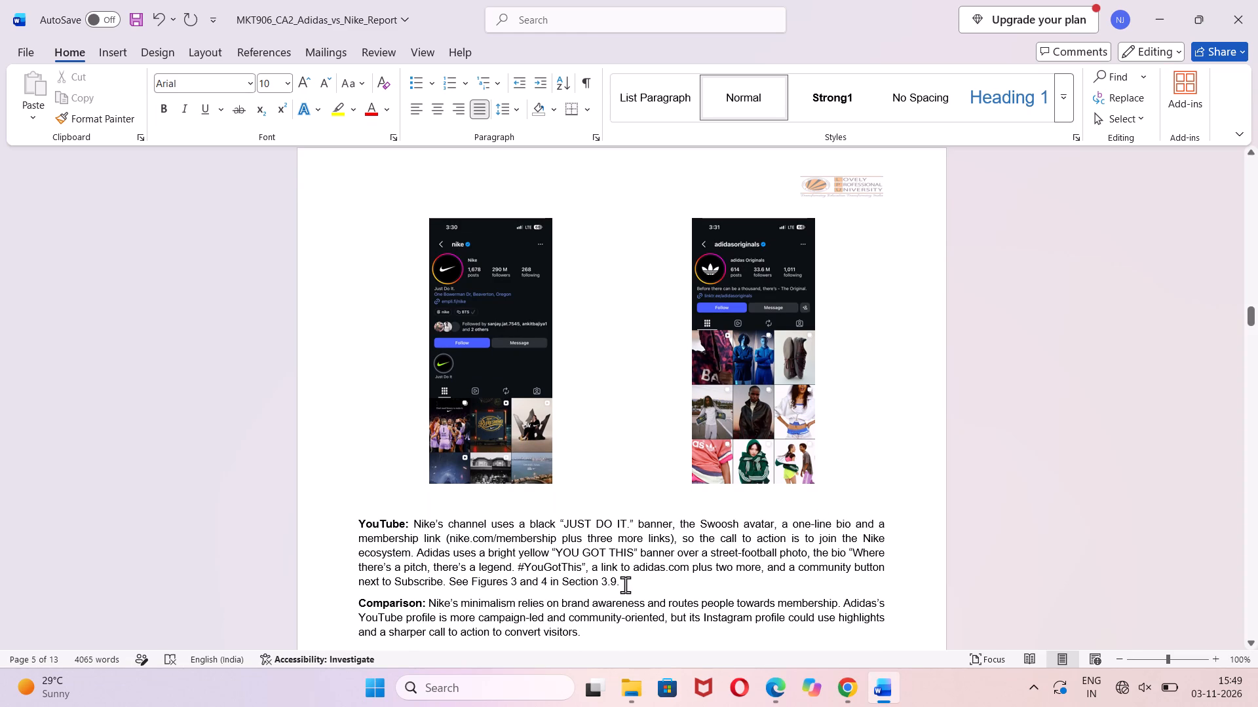
drag(625, 585, 458, 590)
key(BackSpace)
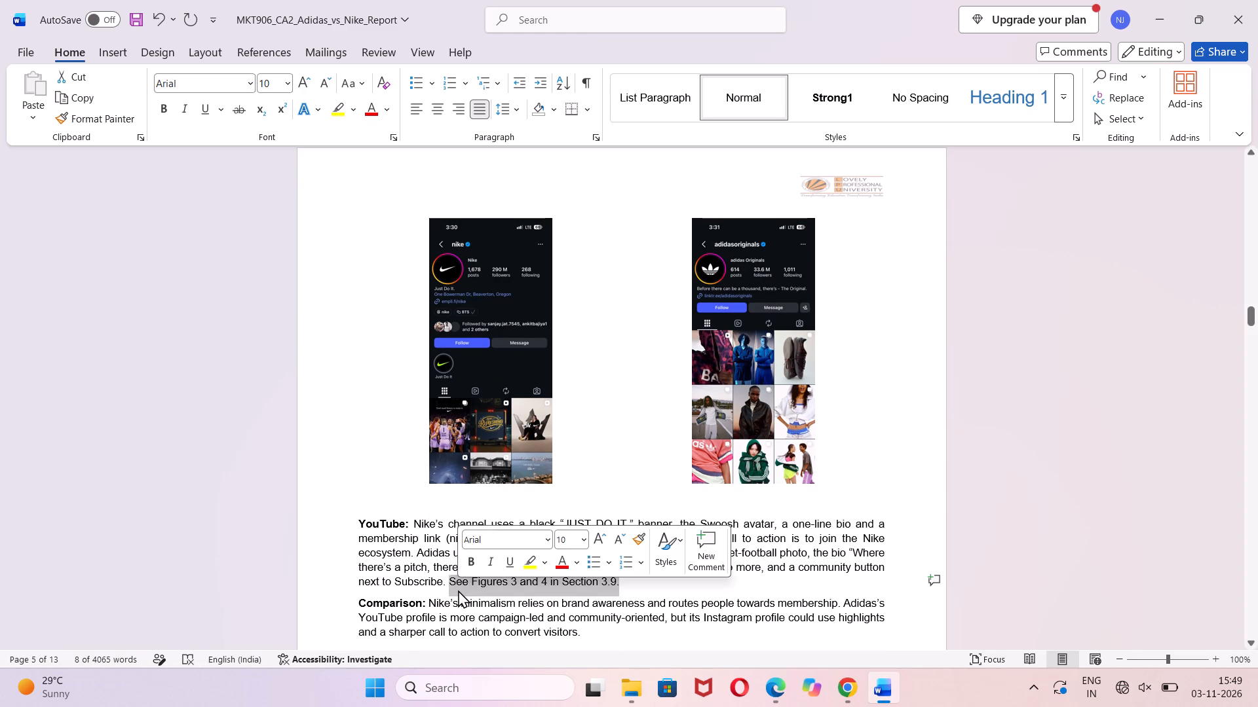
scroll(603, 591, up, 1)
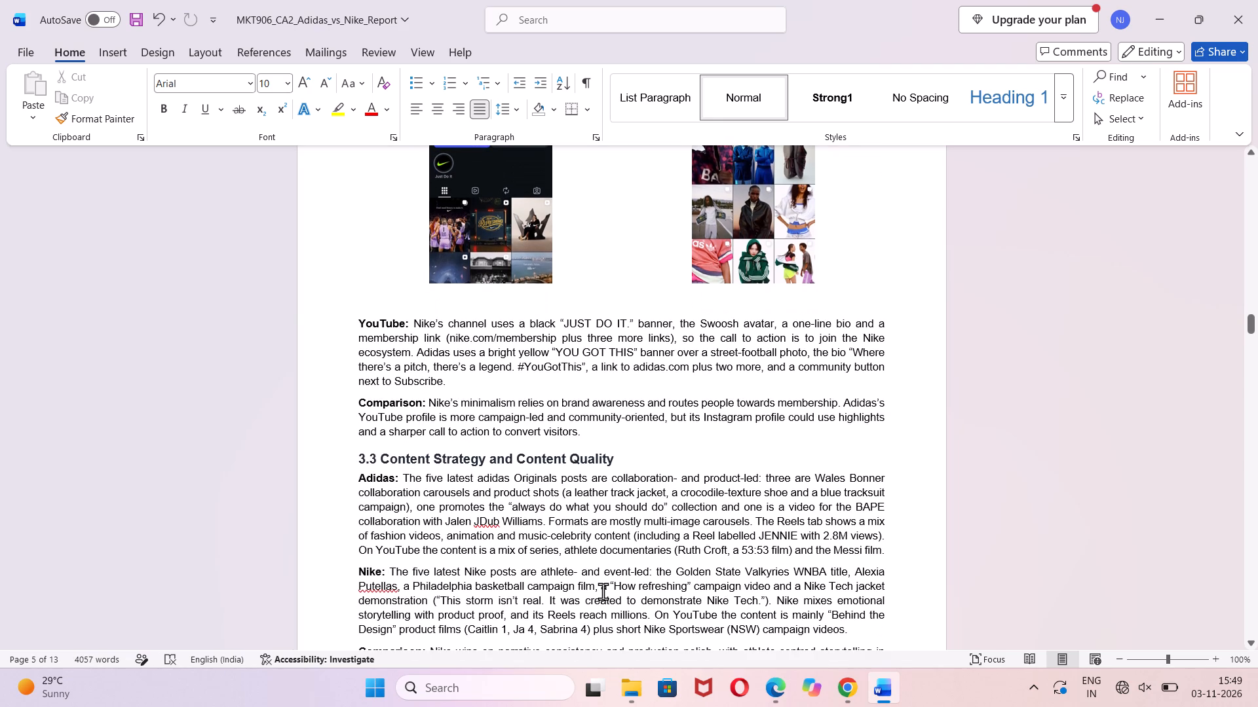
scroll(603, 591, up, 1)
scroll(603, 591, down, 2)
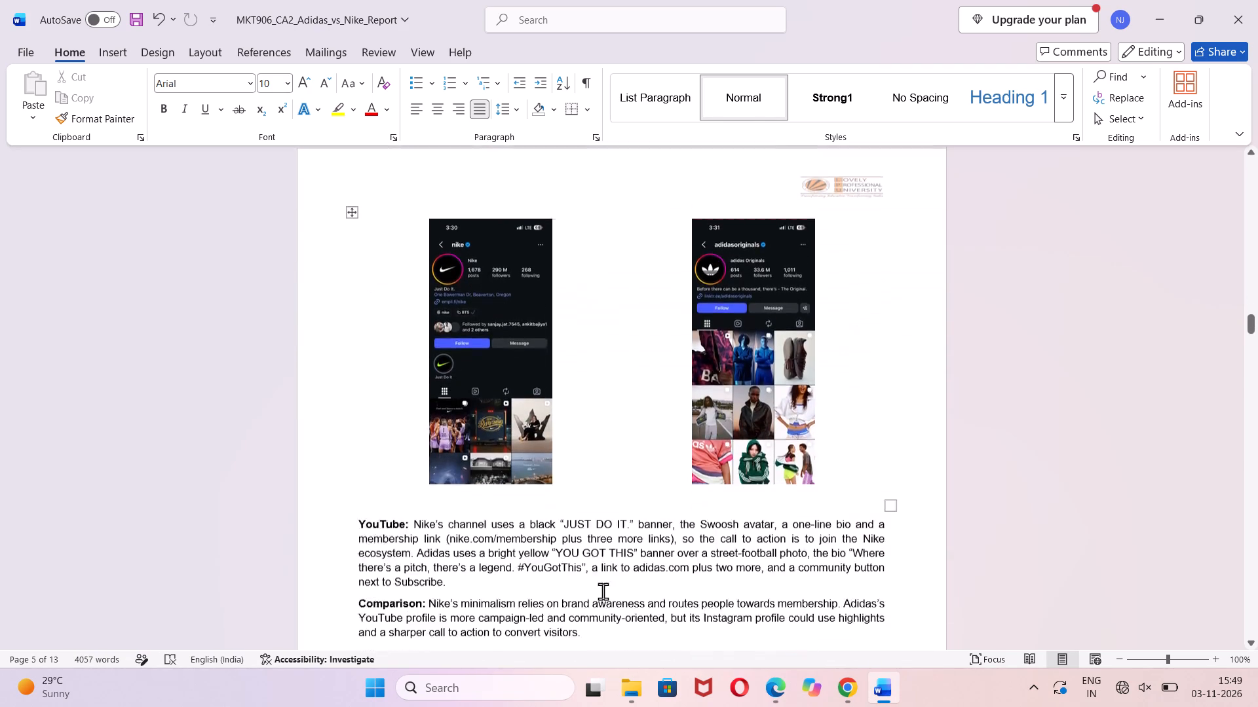
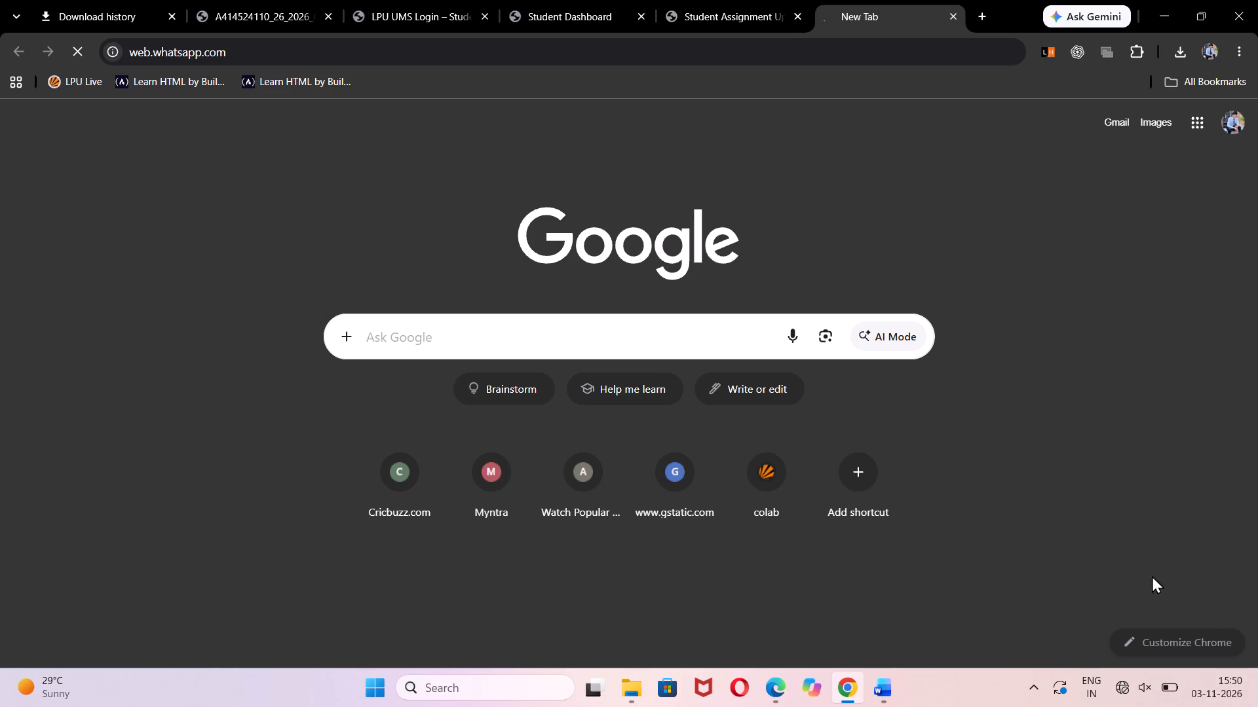
Switch to the Windows network controls and bring up the list of available Wi-Fi networks.
double_click(1116, 679)
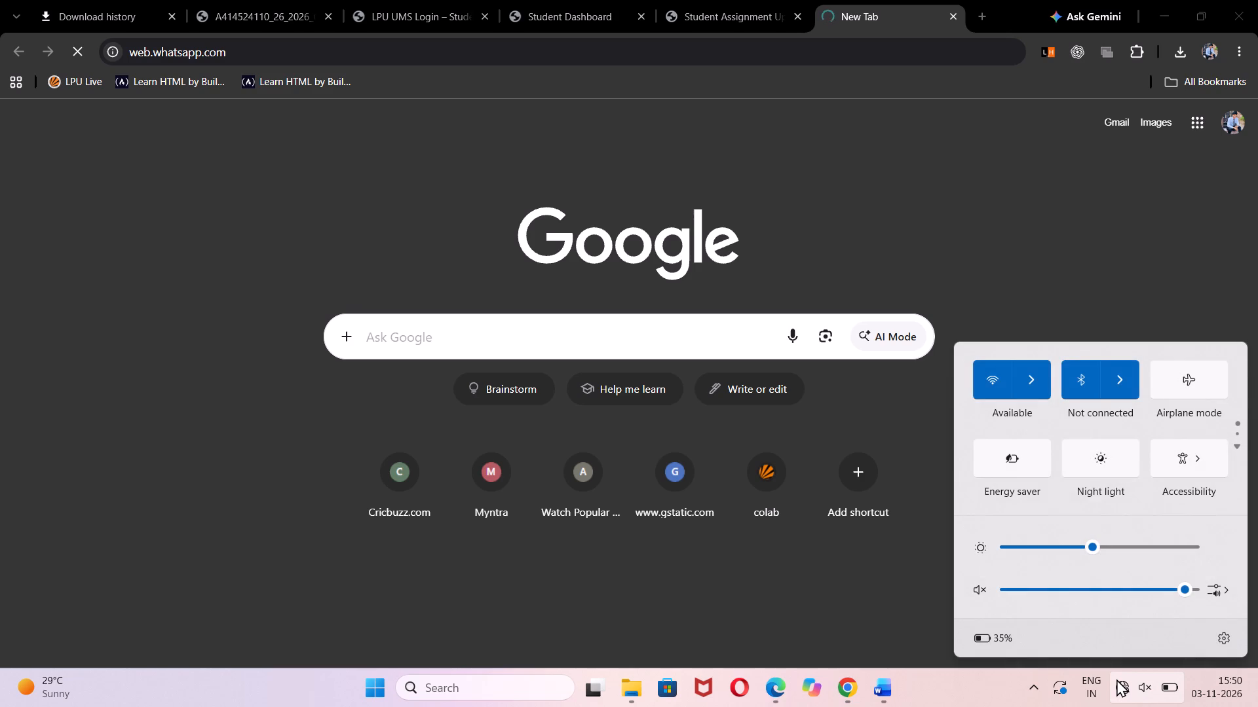
click(1037, 370)
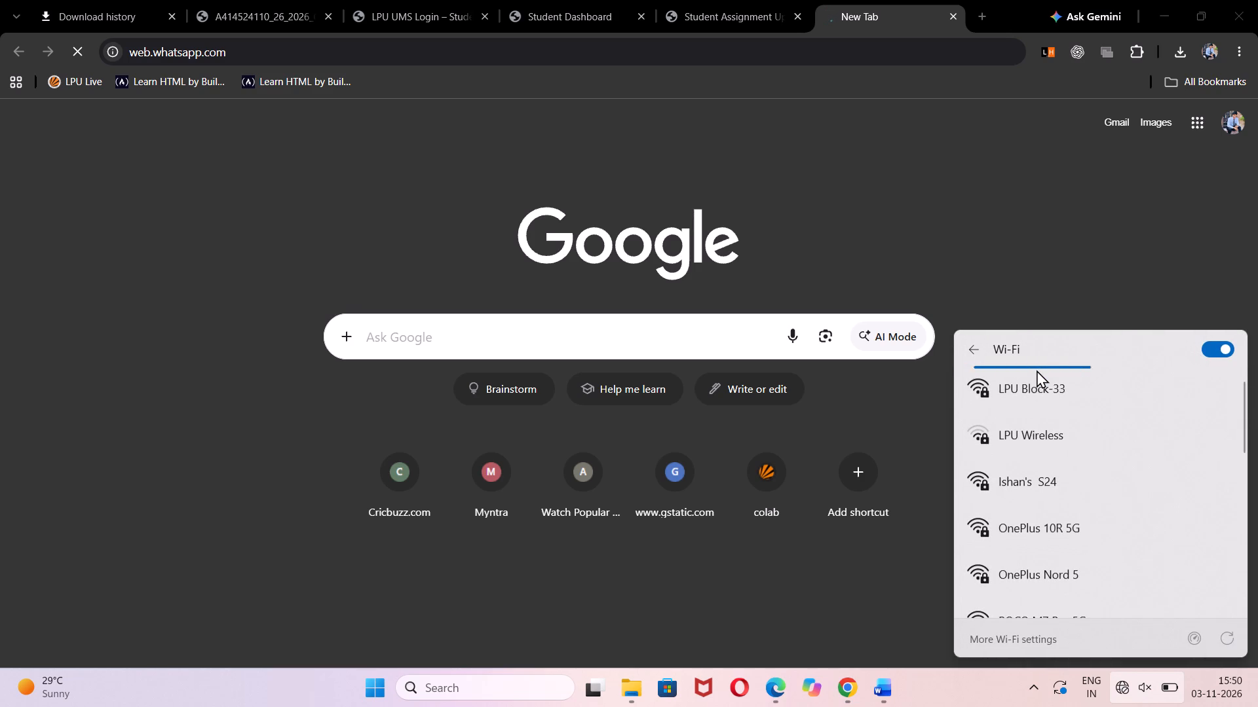
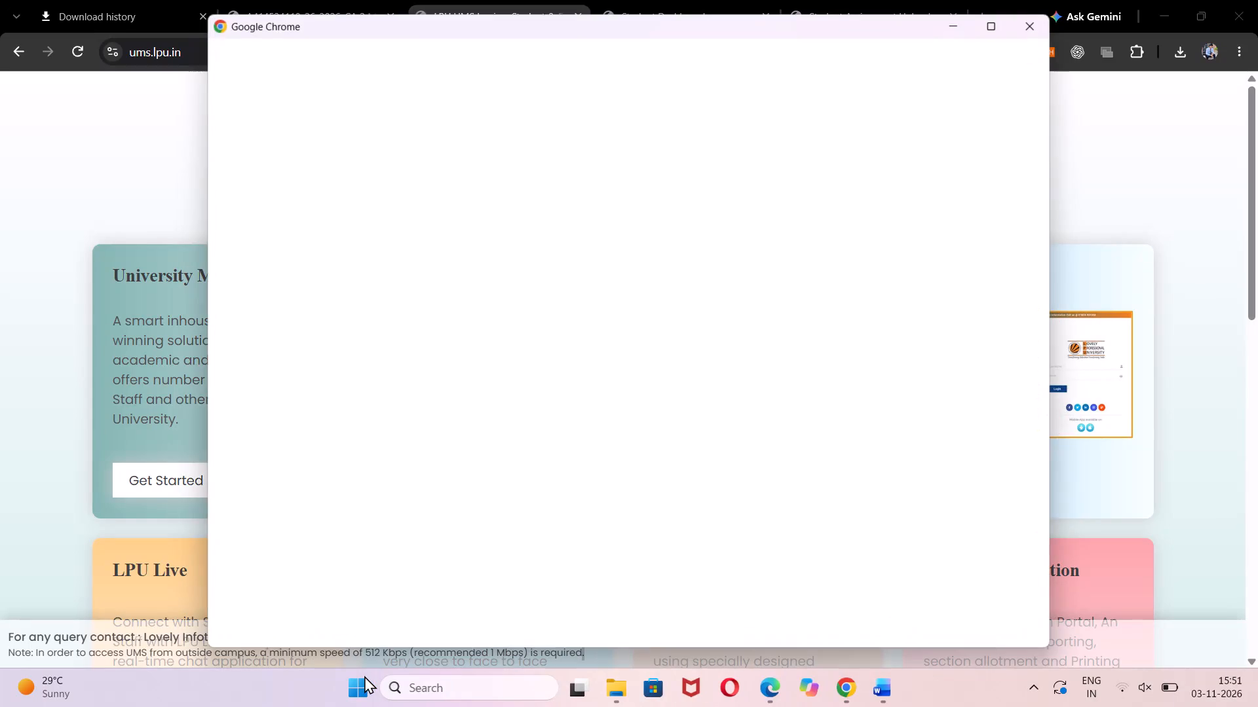
Open the copied MKT 906 CA2 Topic Submission form link in the green-avatar Work profile of Chrome.
click(807, 318)
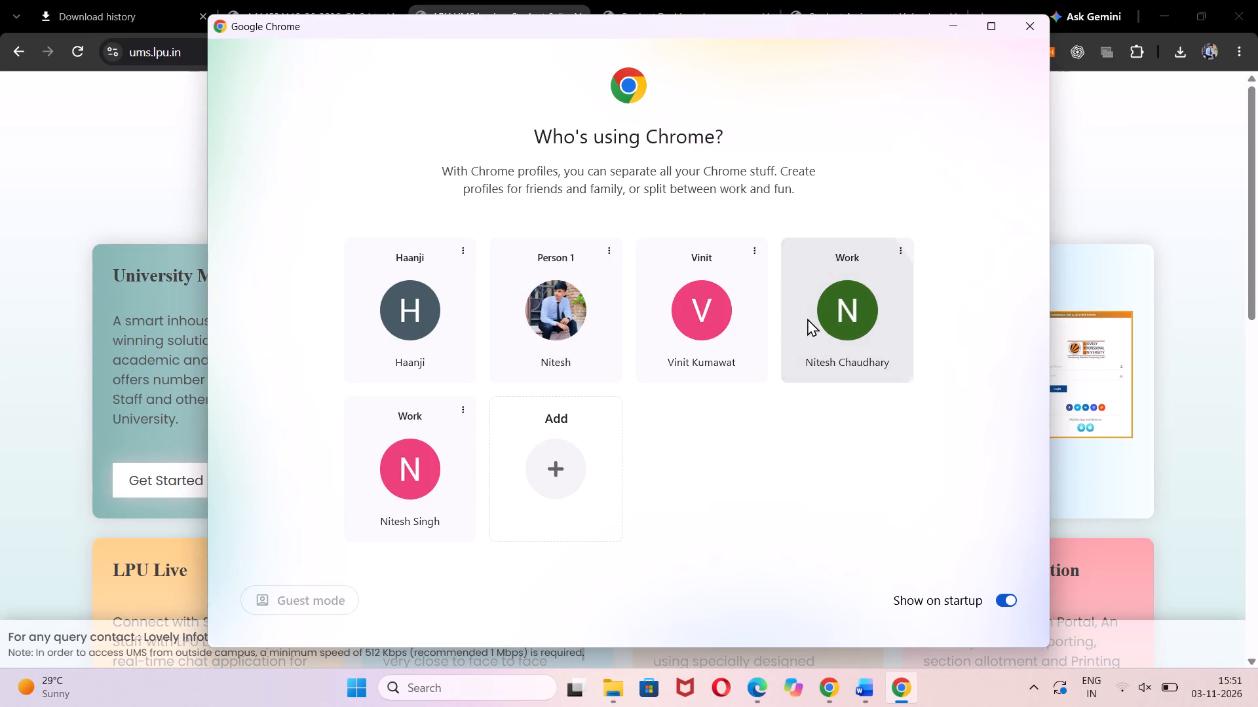
key(ctrl+v)
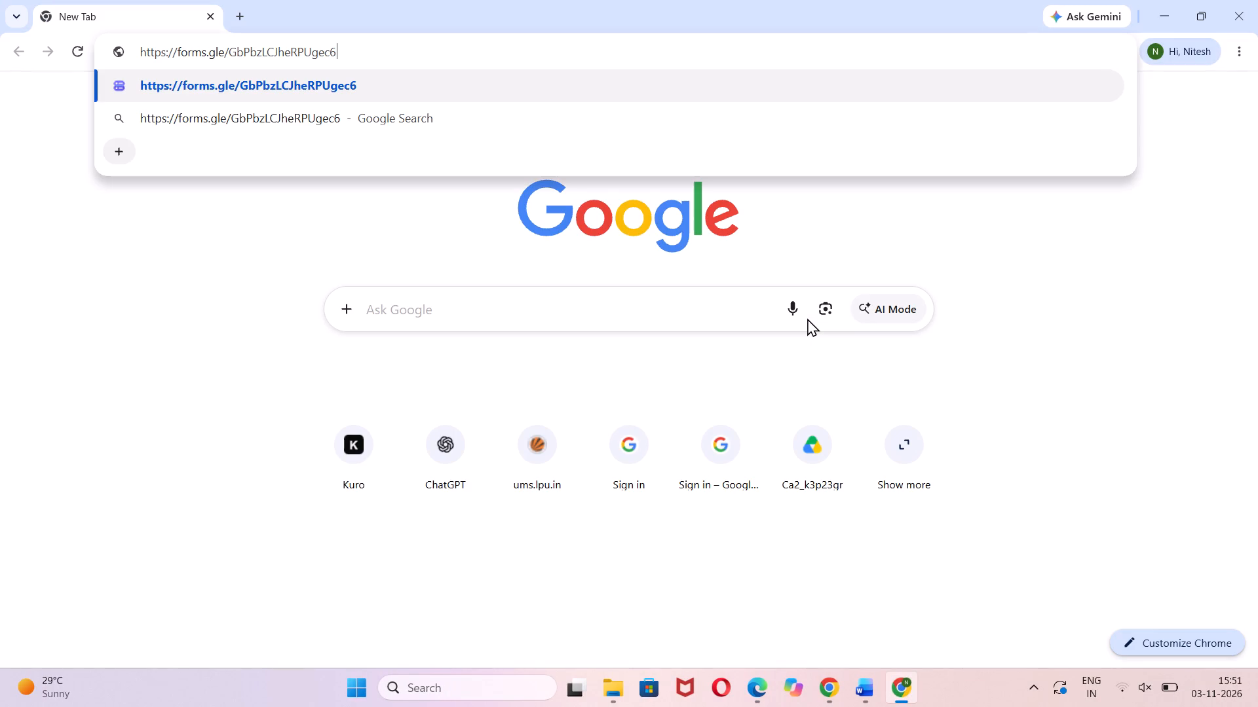
key(Return)
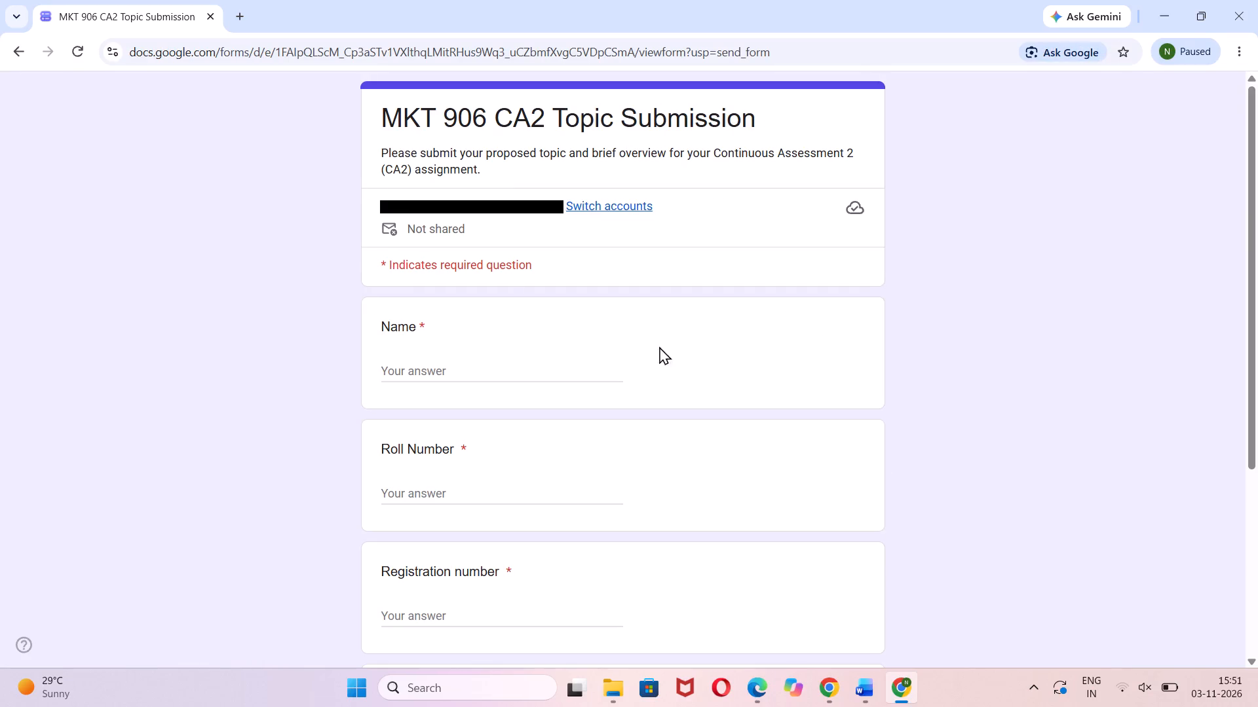
Enter the student's first name in the form's Name field.
click(450, 365)
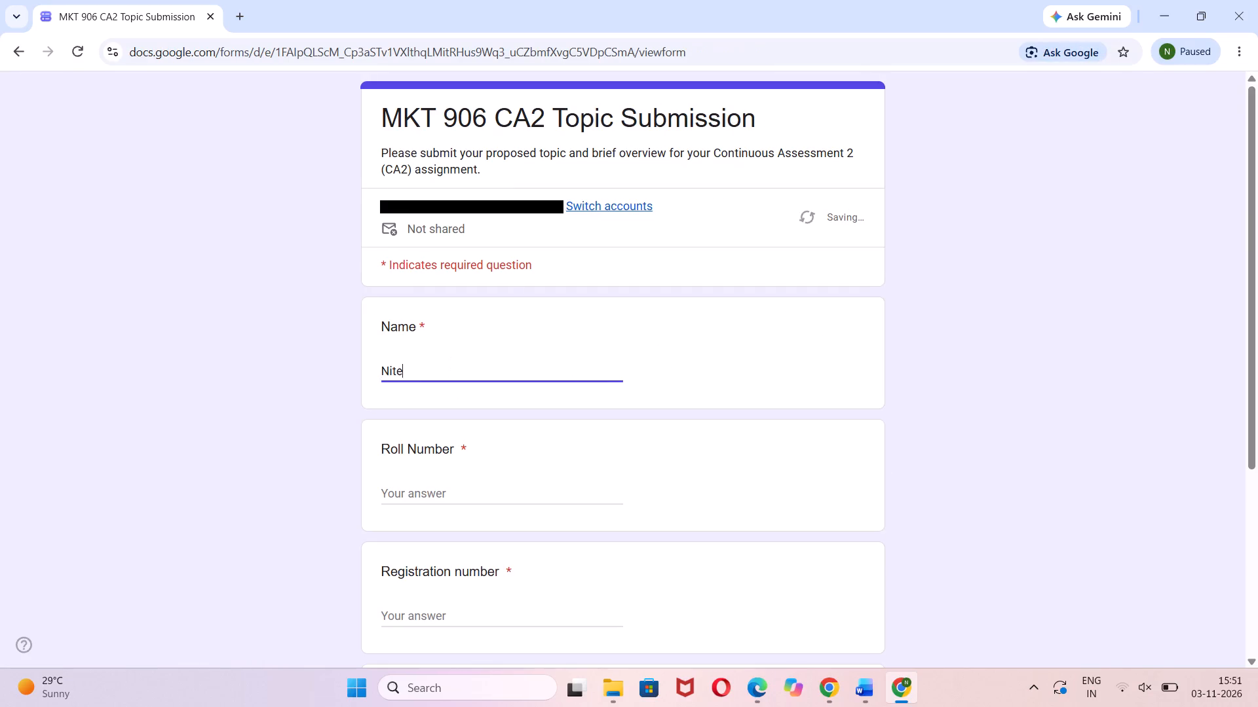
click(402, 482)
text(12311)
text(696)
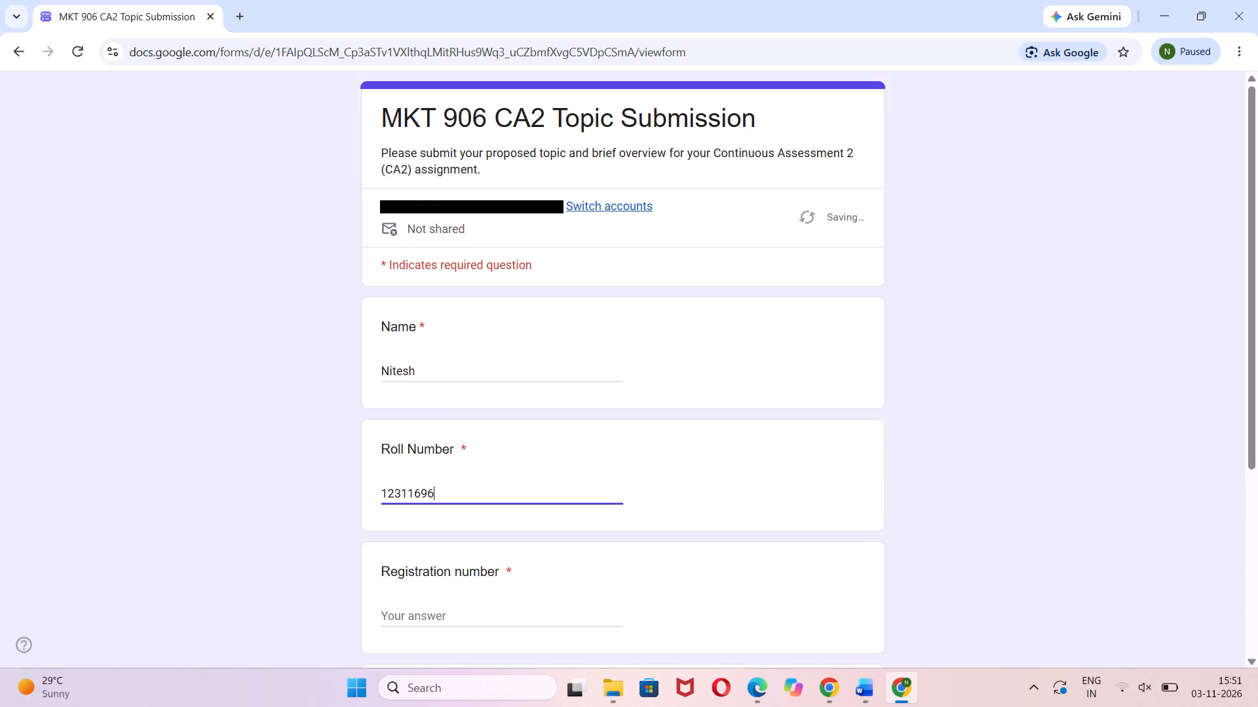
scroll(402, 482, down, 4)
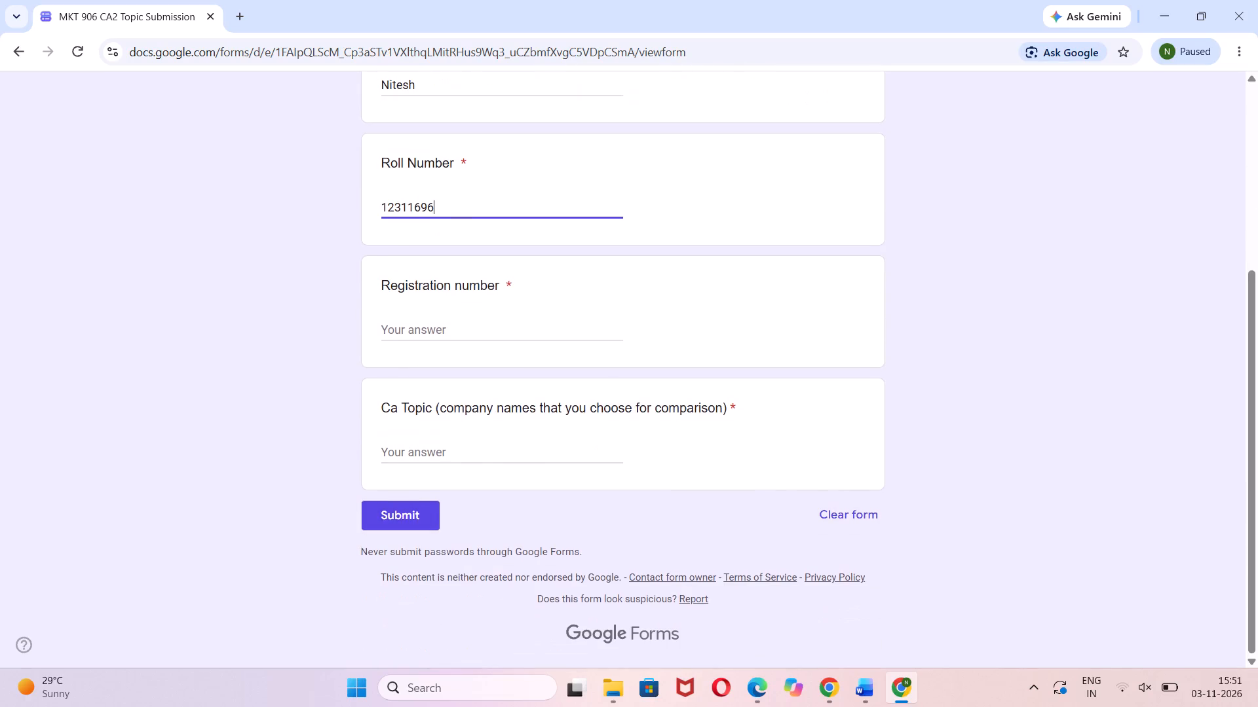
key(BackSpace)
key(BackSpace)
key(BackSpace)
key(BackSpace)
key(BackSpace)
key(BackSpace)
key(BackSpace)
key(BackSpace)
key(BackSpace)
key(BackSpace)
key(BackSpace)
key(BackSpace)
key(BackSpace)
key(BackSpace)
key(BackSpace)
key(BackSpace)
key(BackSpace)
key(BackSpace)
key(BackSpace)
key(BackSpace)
Enter the student's roll number and registration number in their respective form fields.
text(39)
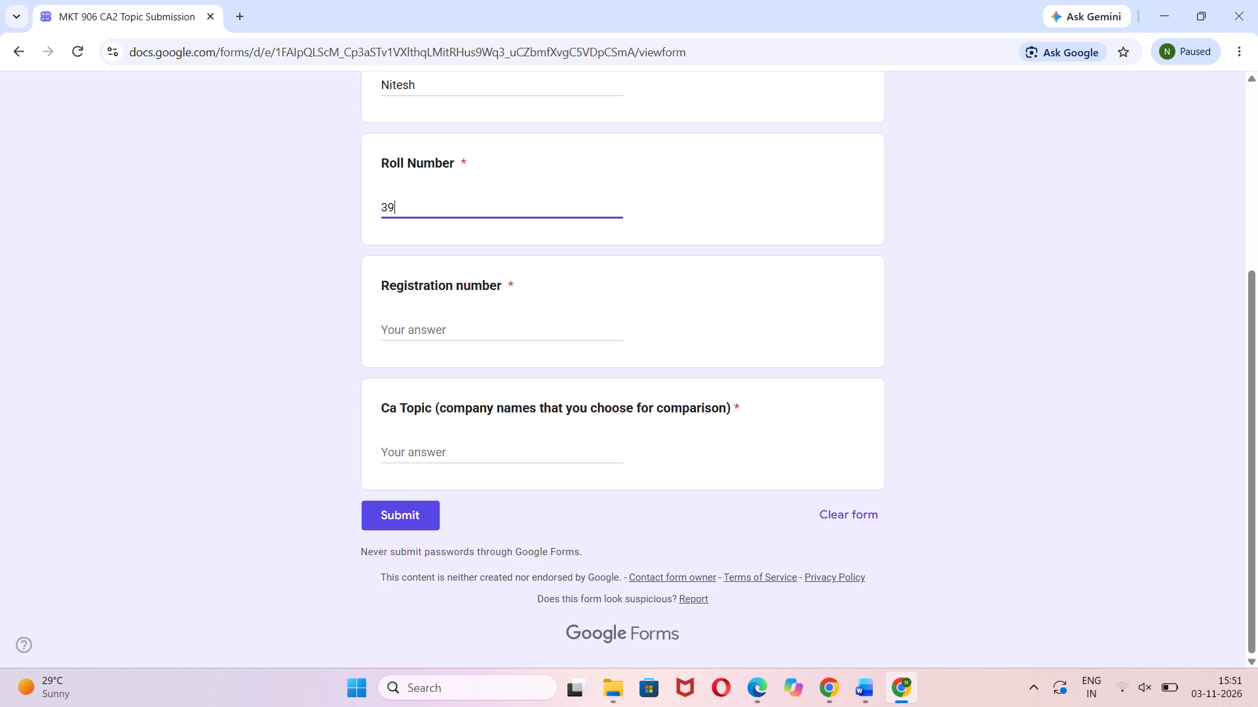
click(458, 331)
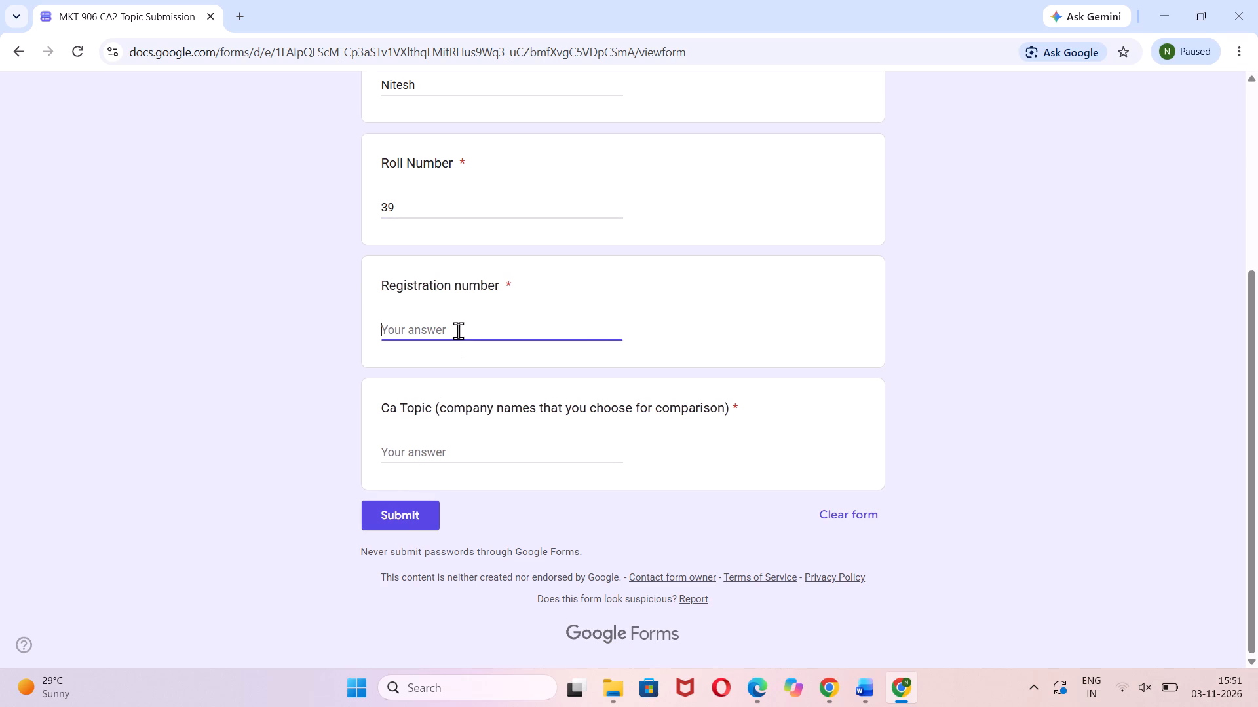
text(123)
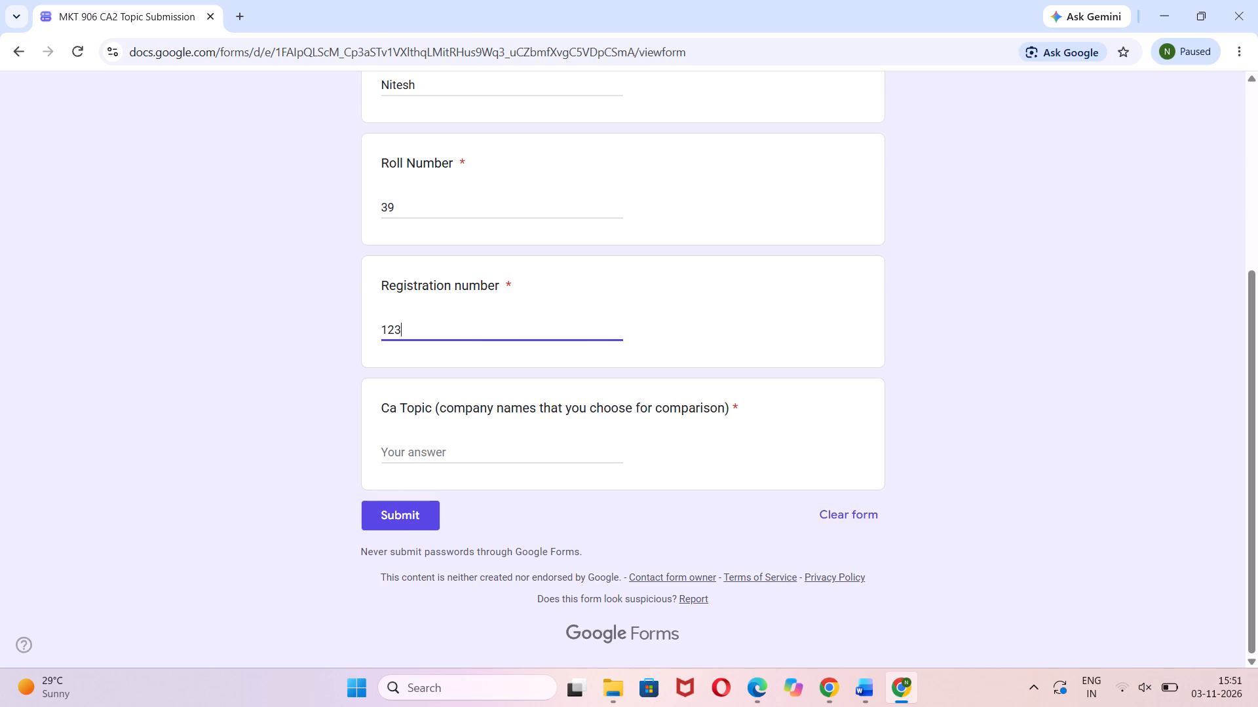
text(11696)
Enter Adidas in the Ca Topic field for the companies being compared, and submit the form.
click(491, 459)
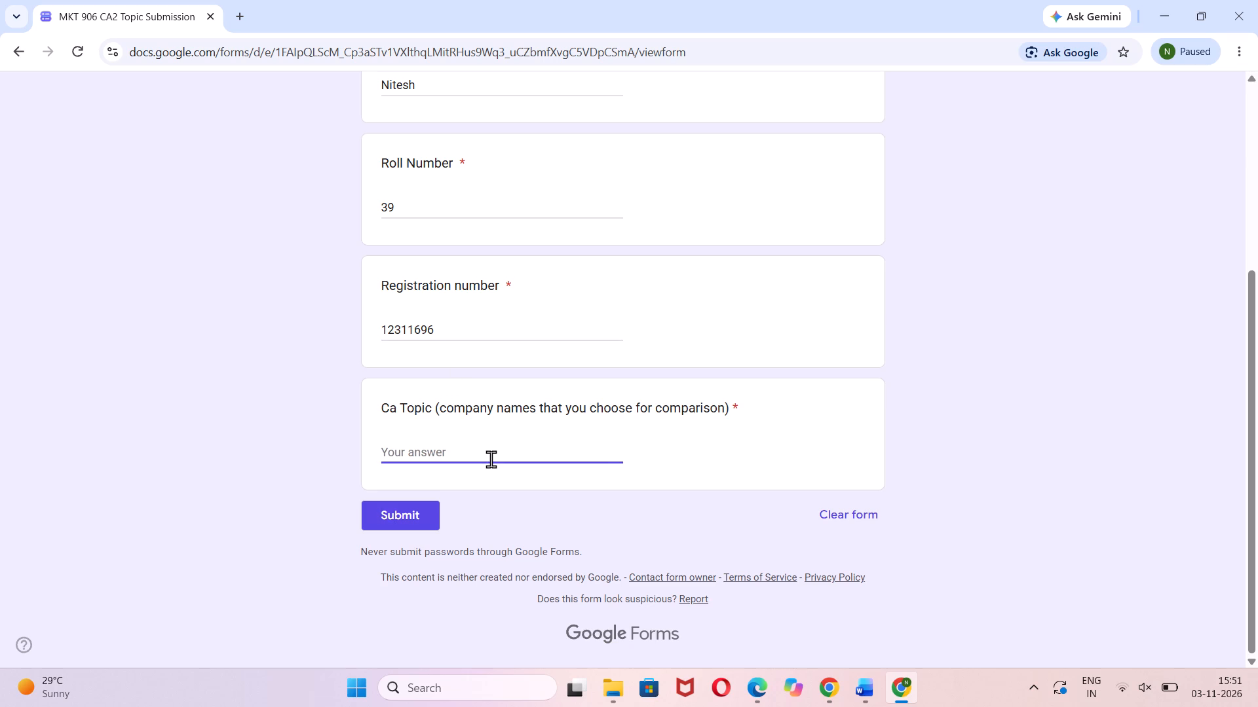
key(s)
key(BackSpace)
text(didas)
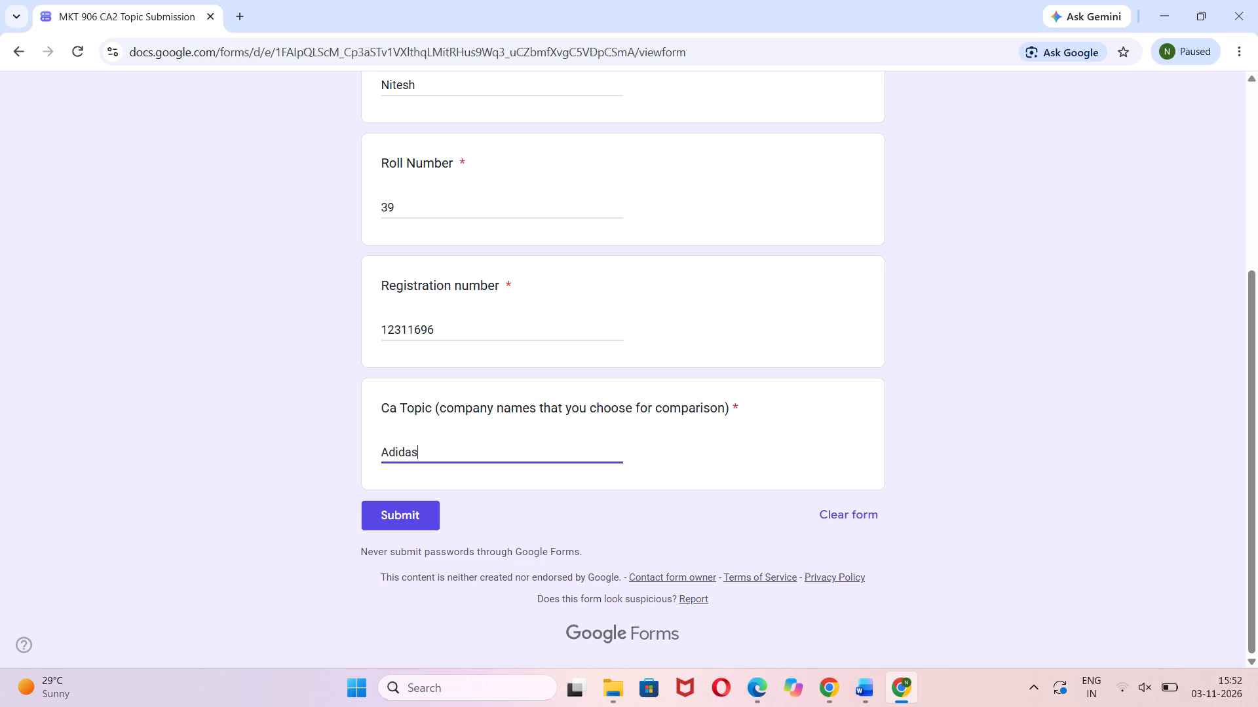
key(space)
click(399, 528)
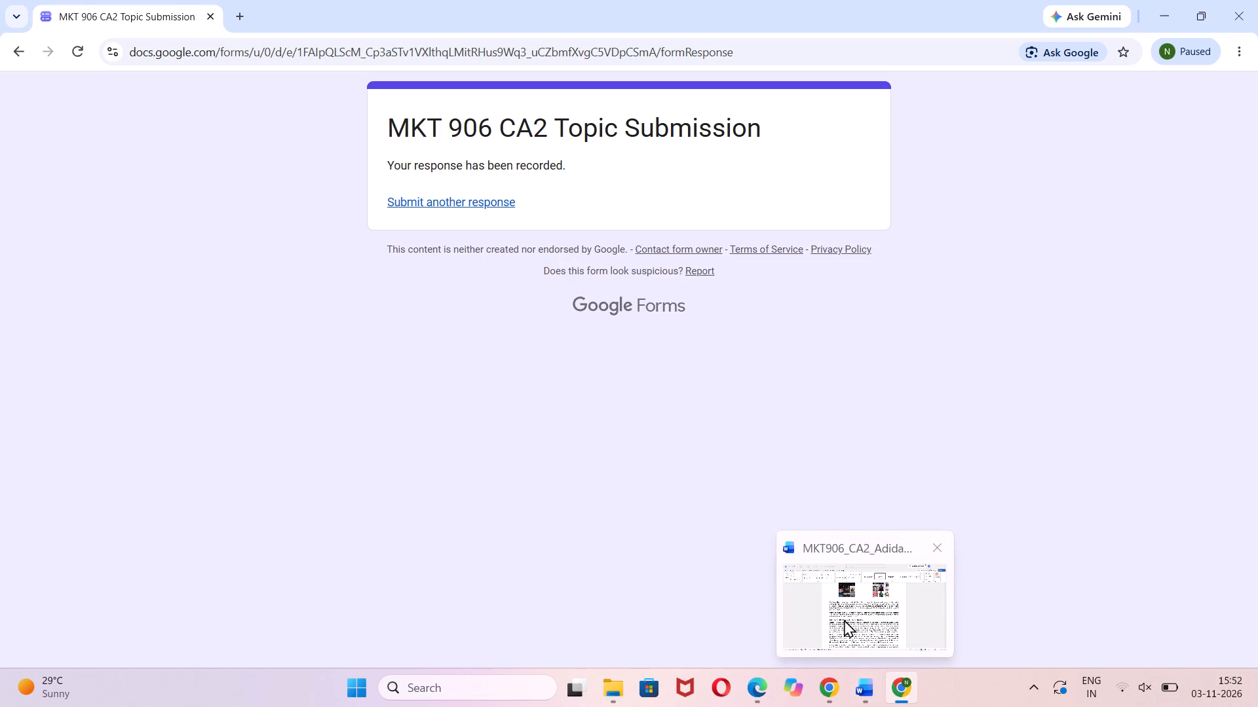
Minimise the submitted form's window and return to the Adidas vs Nike report in Word.
click(844, 619)
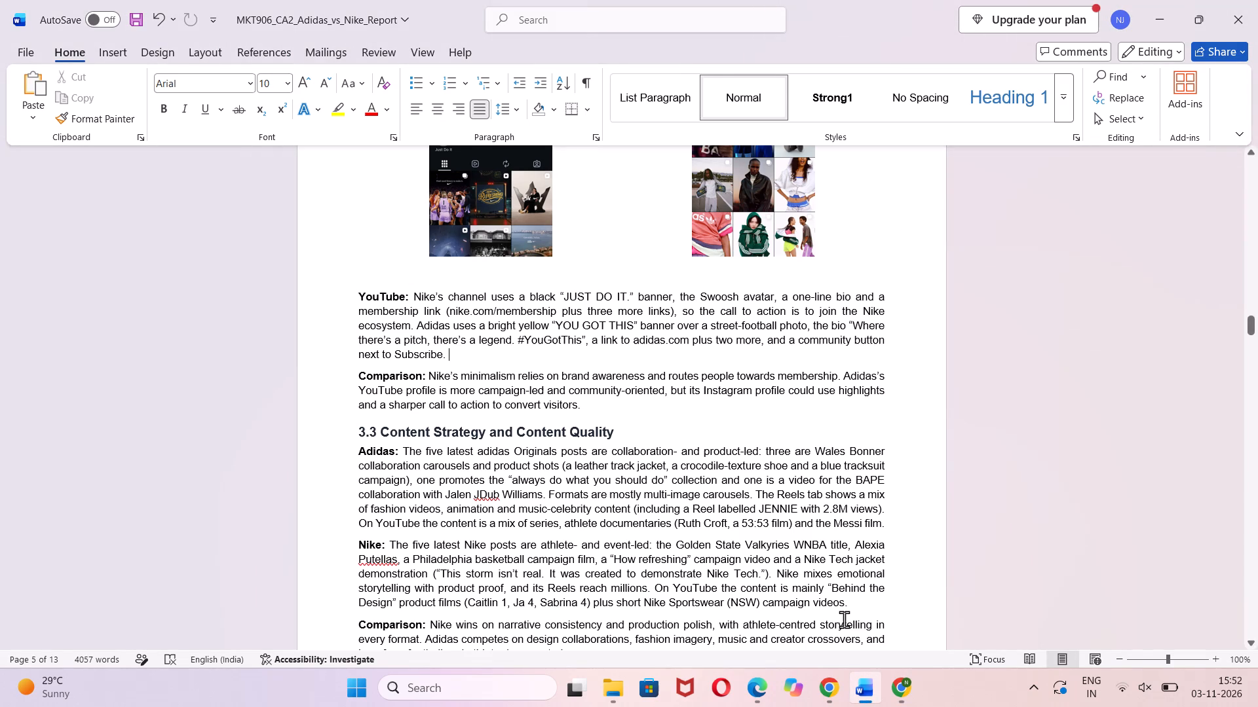
click(907, 688)
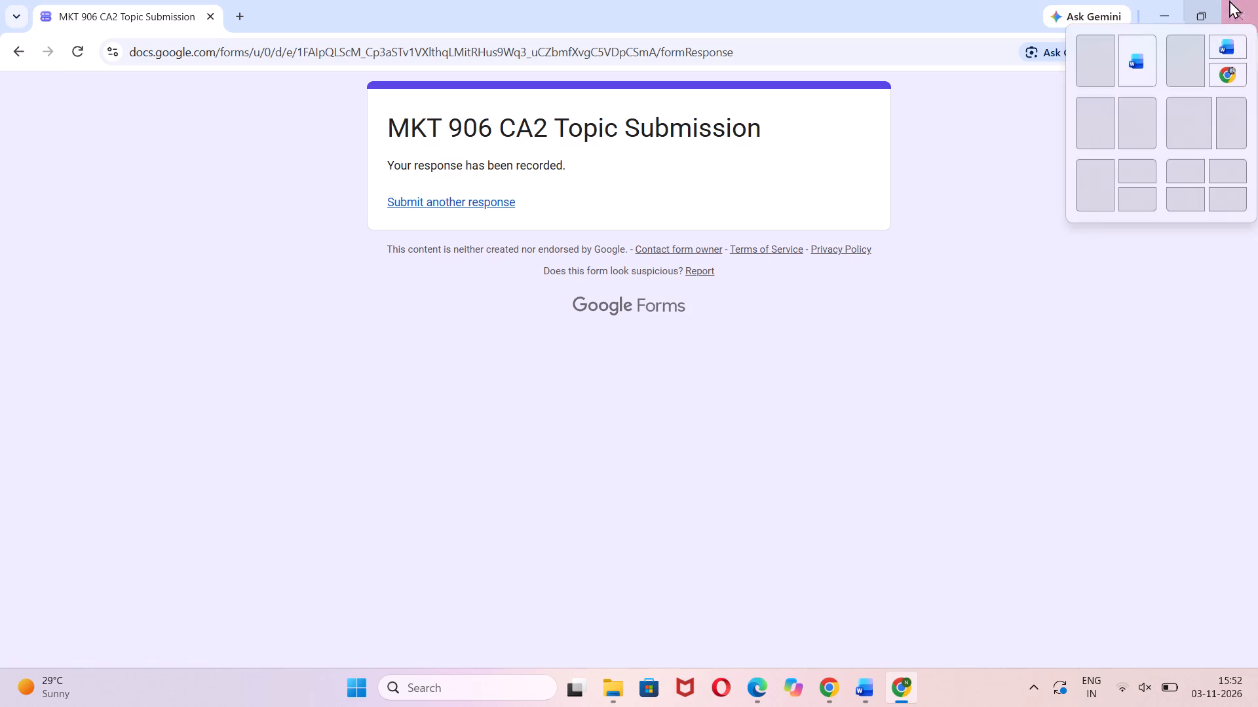
click(1158, 6)
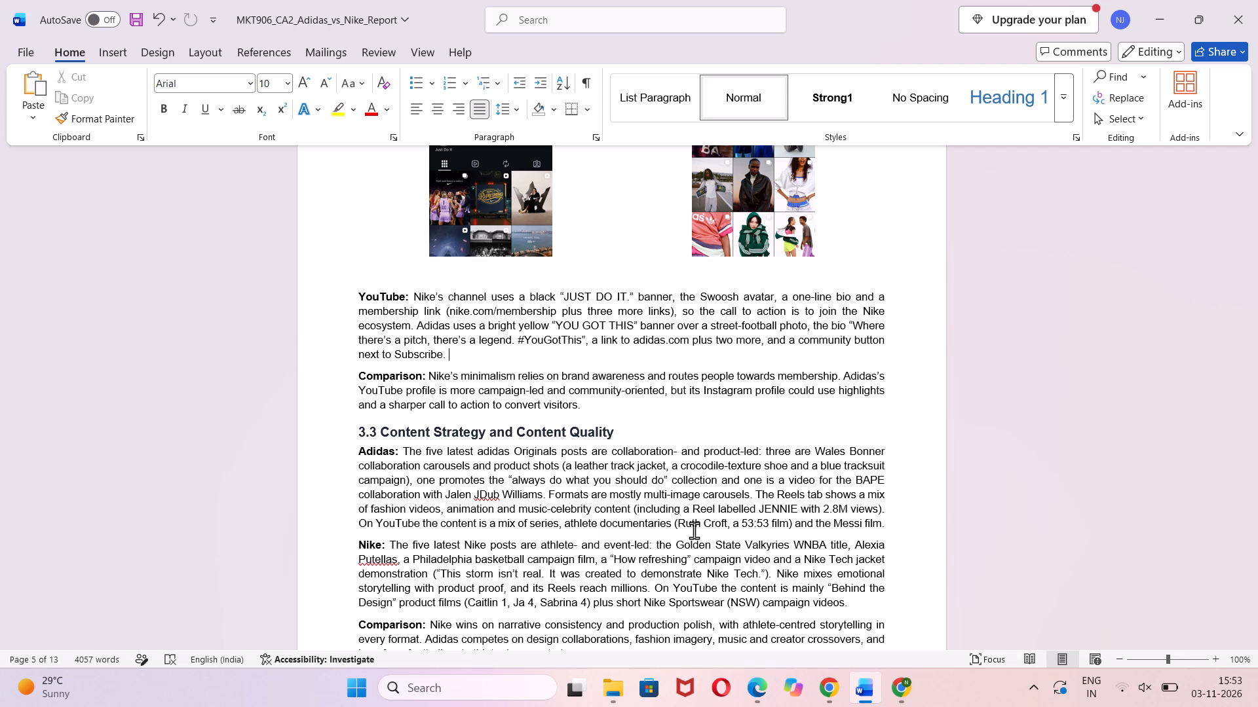
Examine the Word report from section 3.2's Instagram and YouTube paragraphs to section 3.3 Content Strategy and Content Quality.
scroll(694, 530, up, 2)
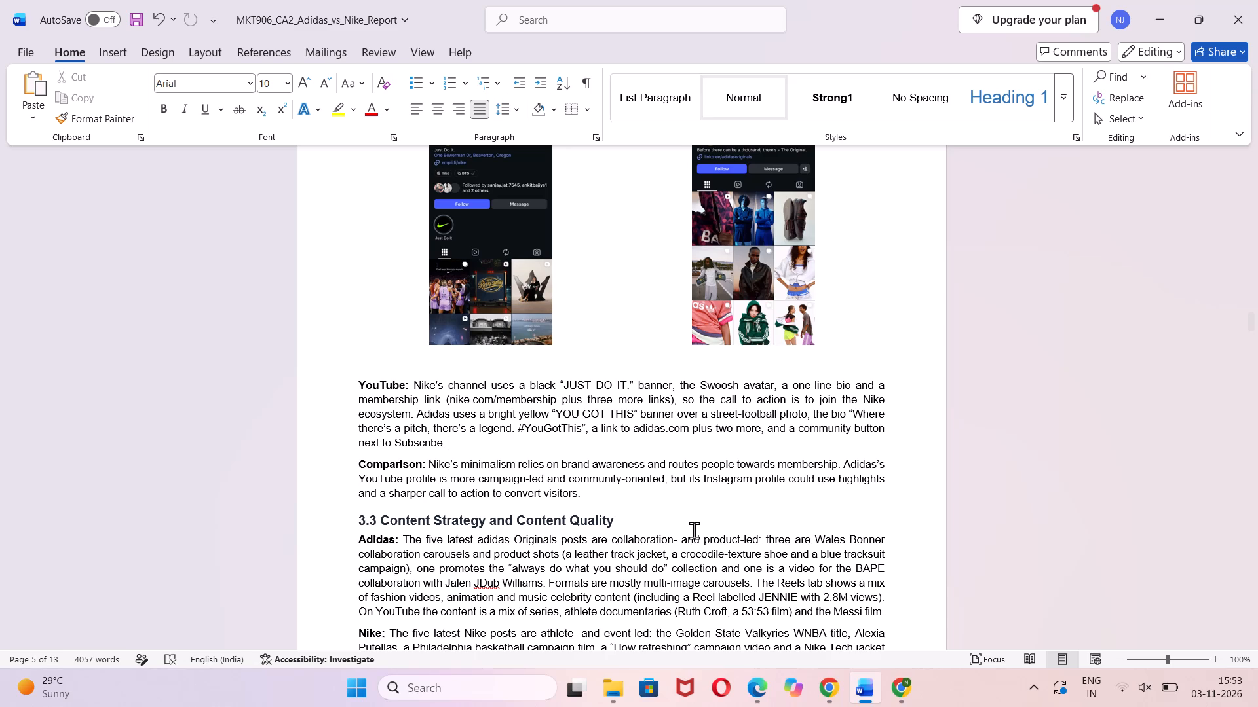
scroll(694, 530, down, 1)
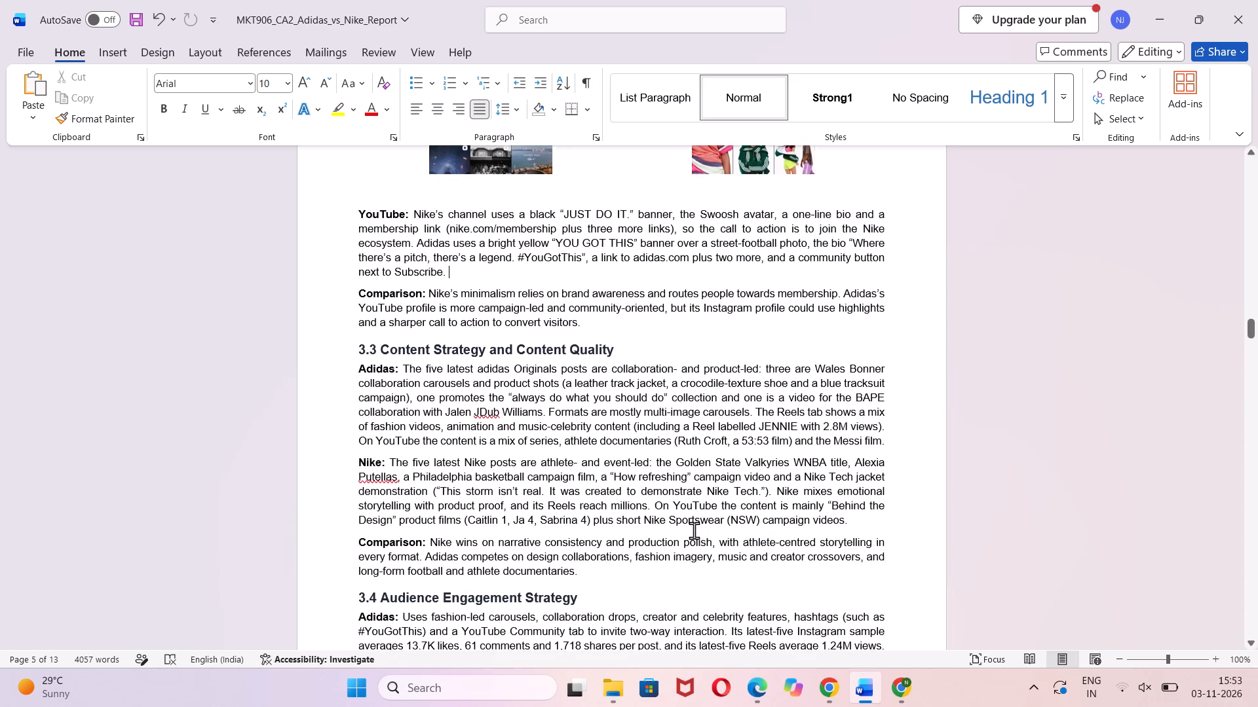
scroll(694, 530, up, 2)
scroll(694, 530, down, 1)
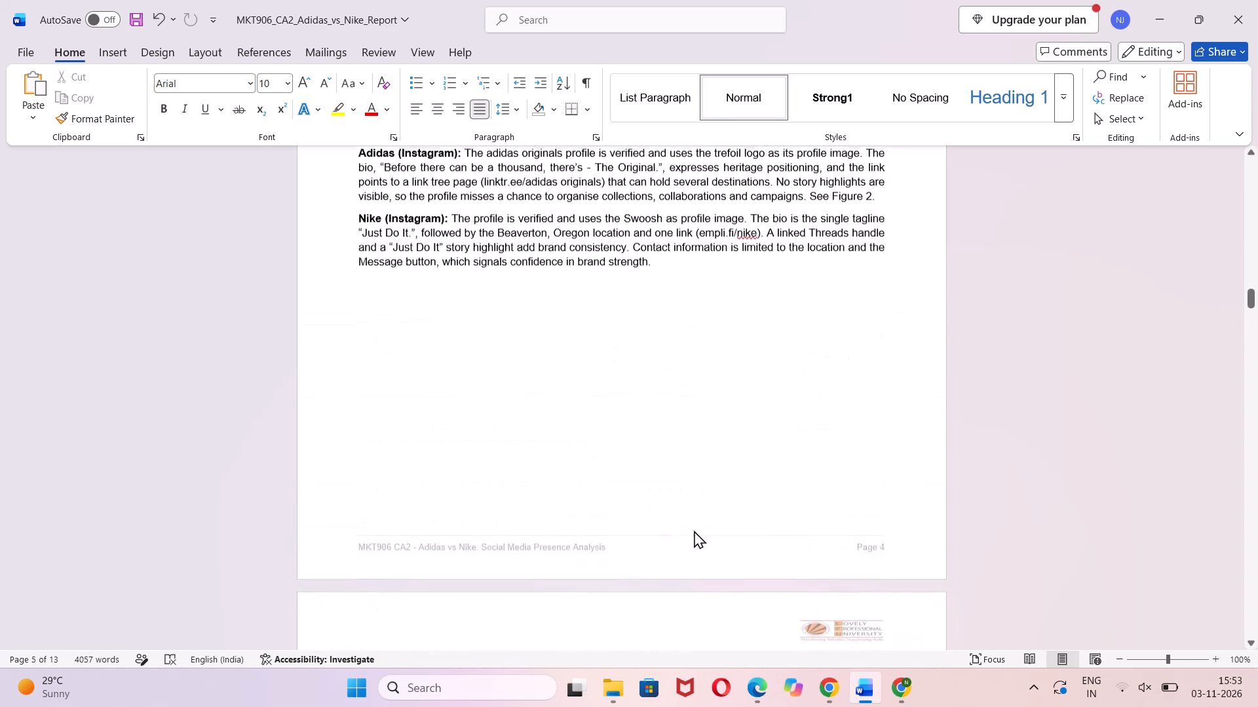
scroll(694, 530, down, 1)
scroll(577, 543, down, 2)
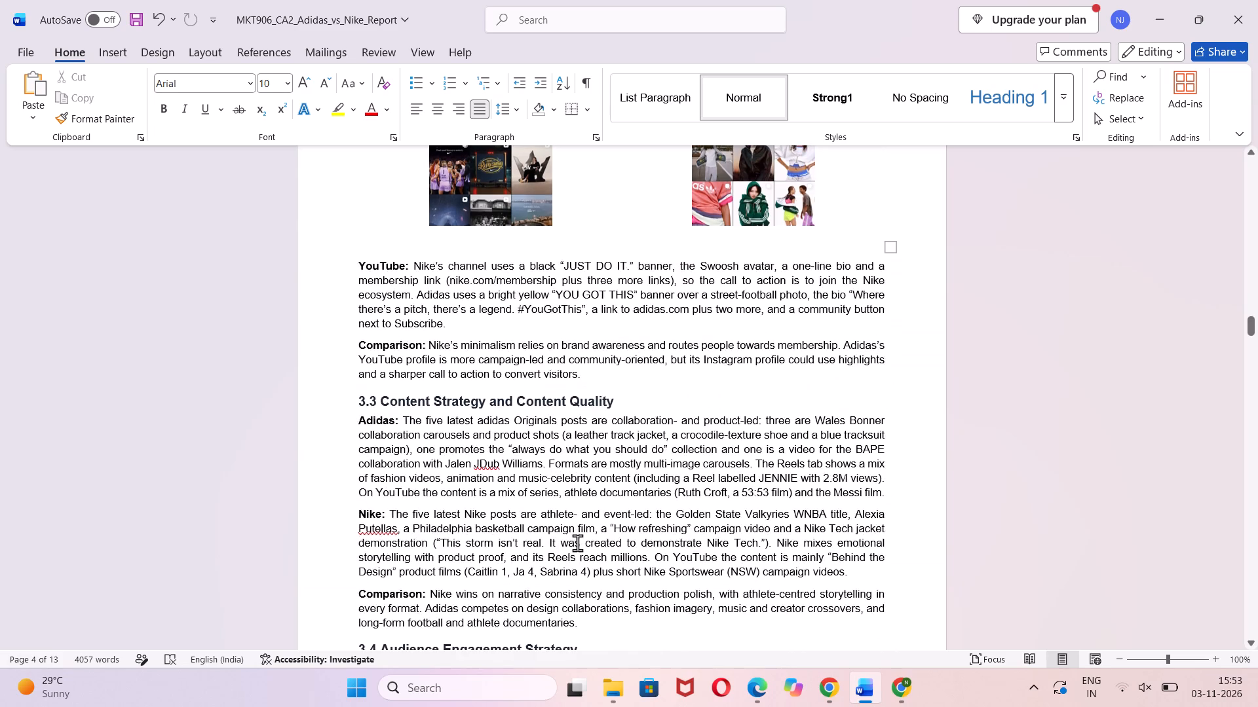
scroll(577, 543, up, 1)
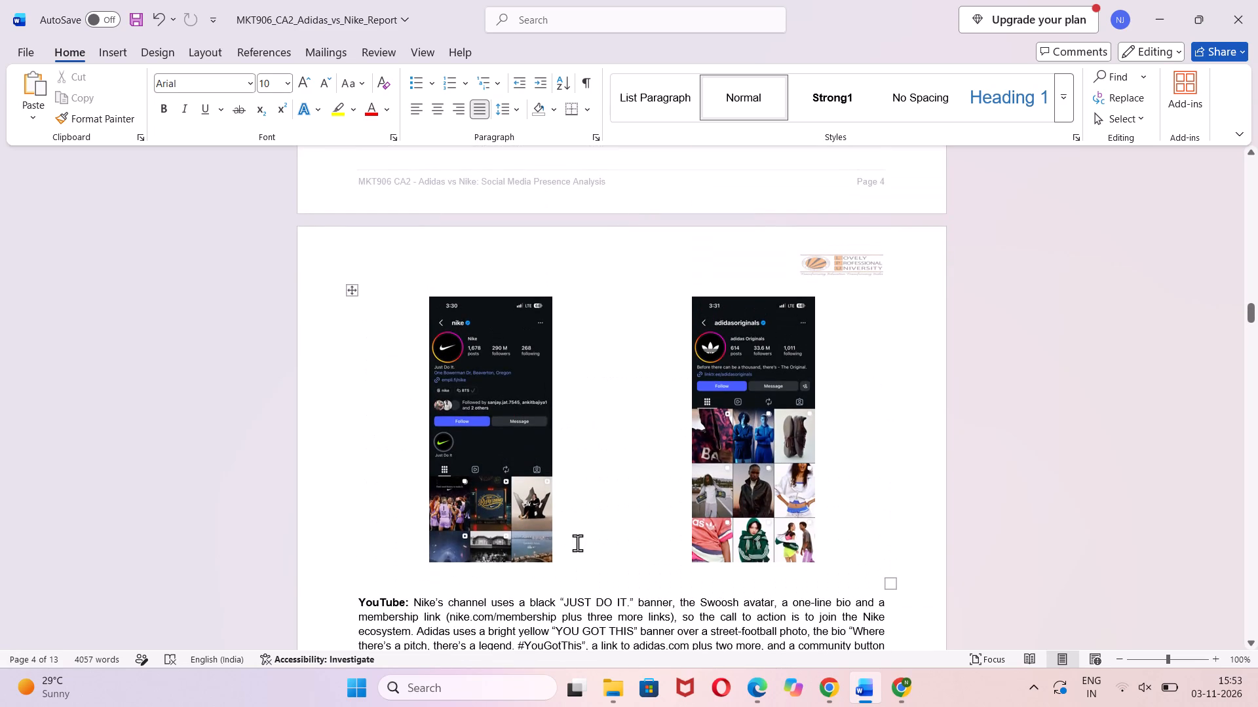
Review the report's page 5 Instagram profile screenshots, sections 3.3 and 3.4, and section 2's Justification for Competitor Selection table.
click(852, 470)
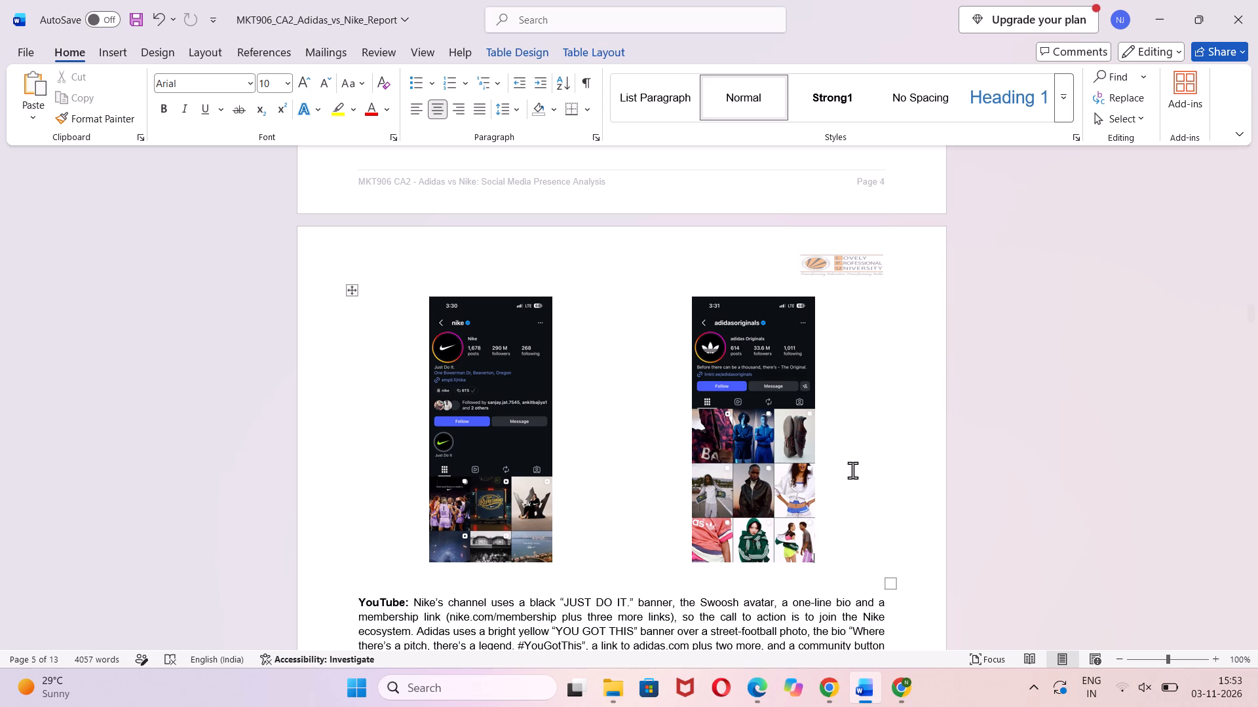
scroll(852, 470, down, 4)
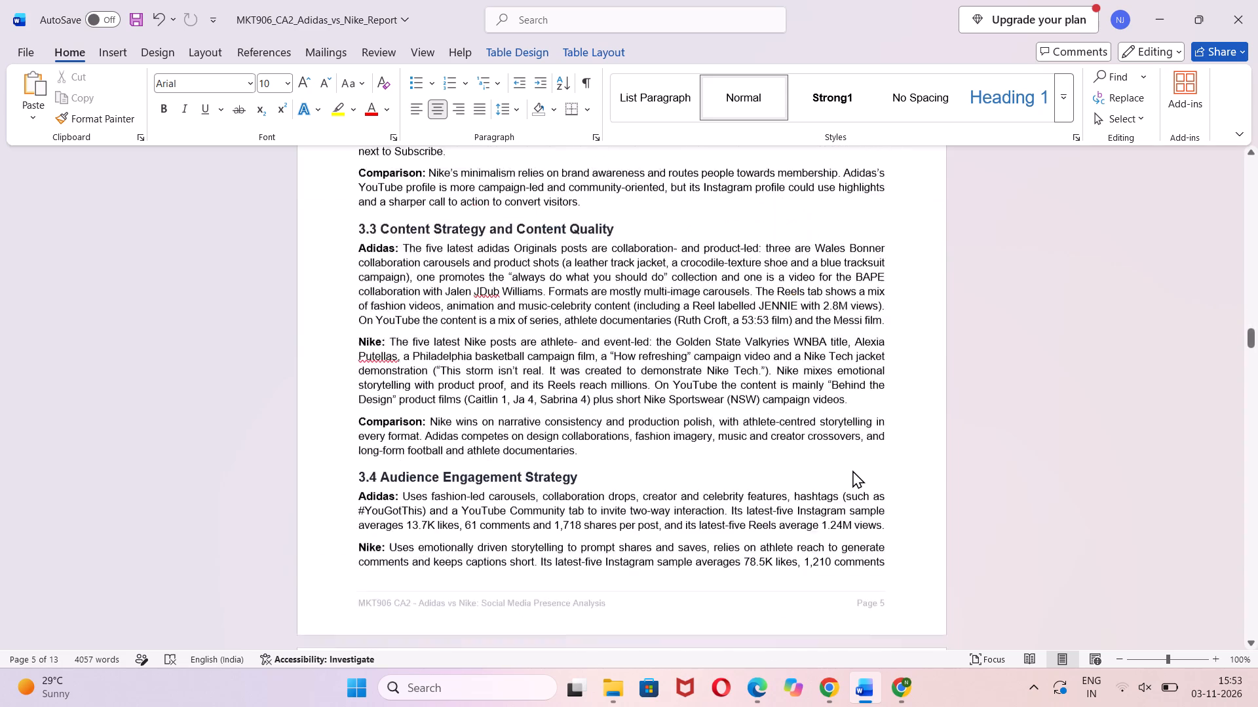
scroll(852, 470, up, 5)
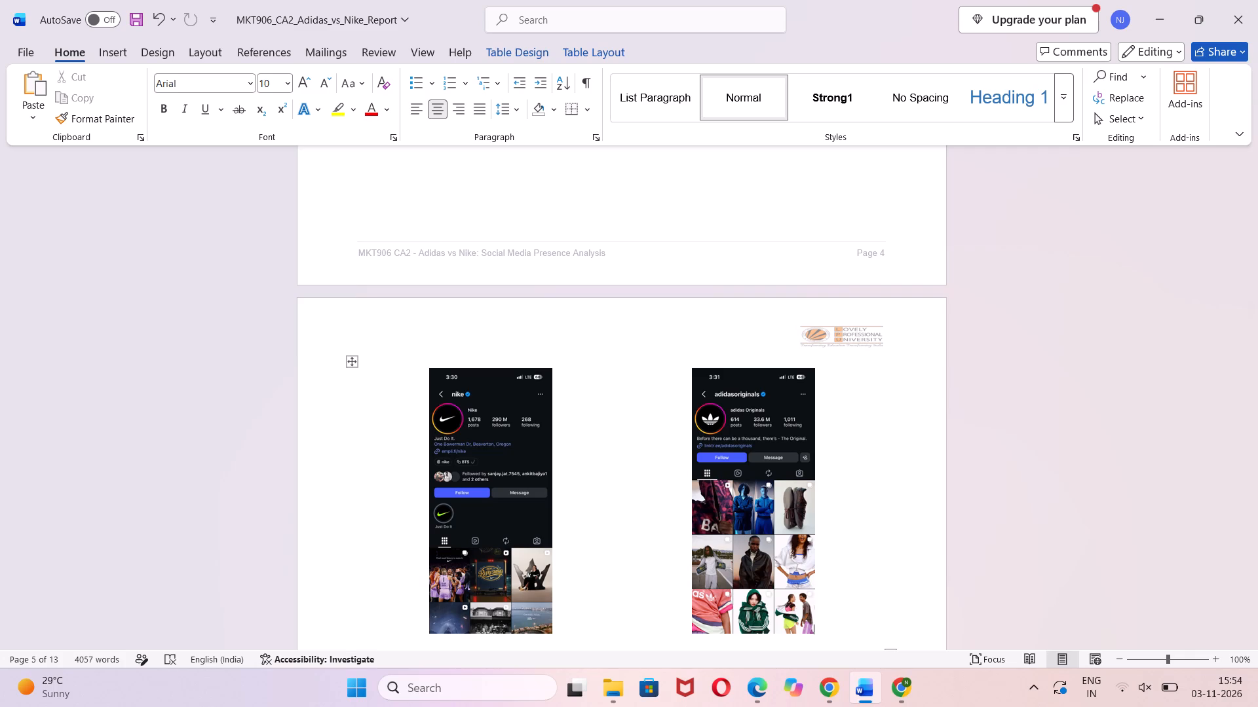
scroll(852, 470, up, 4)
scroll(852, 470, down, 1)
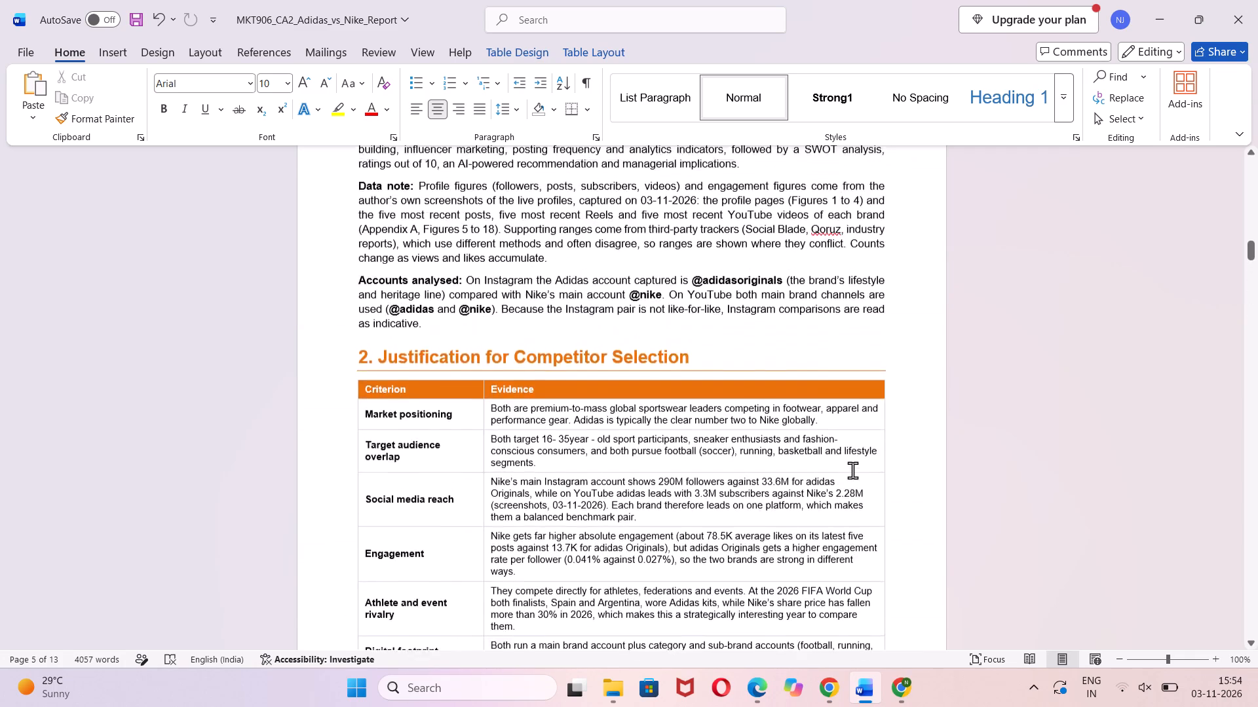
Change the capital O of Originals to lowercase in the "adidas Originals x BAPE video" row of the Instagram posts table.
scroll(852, 470, down, 7)
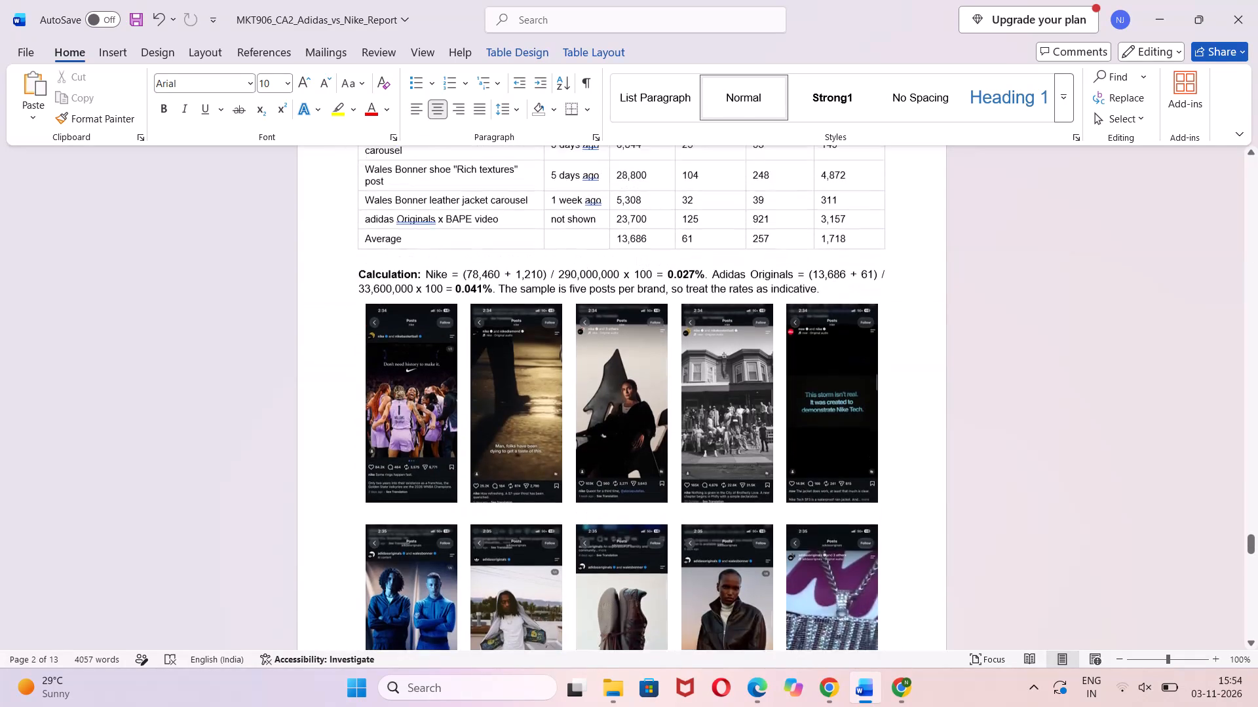
scroll(852, 470, up, 1)
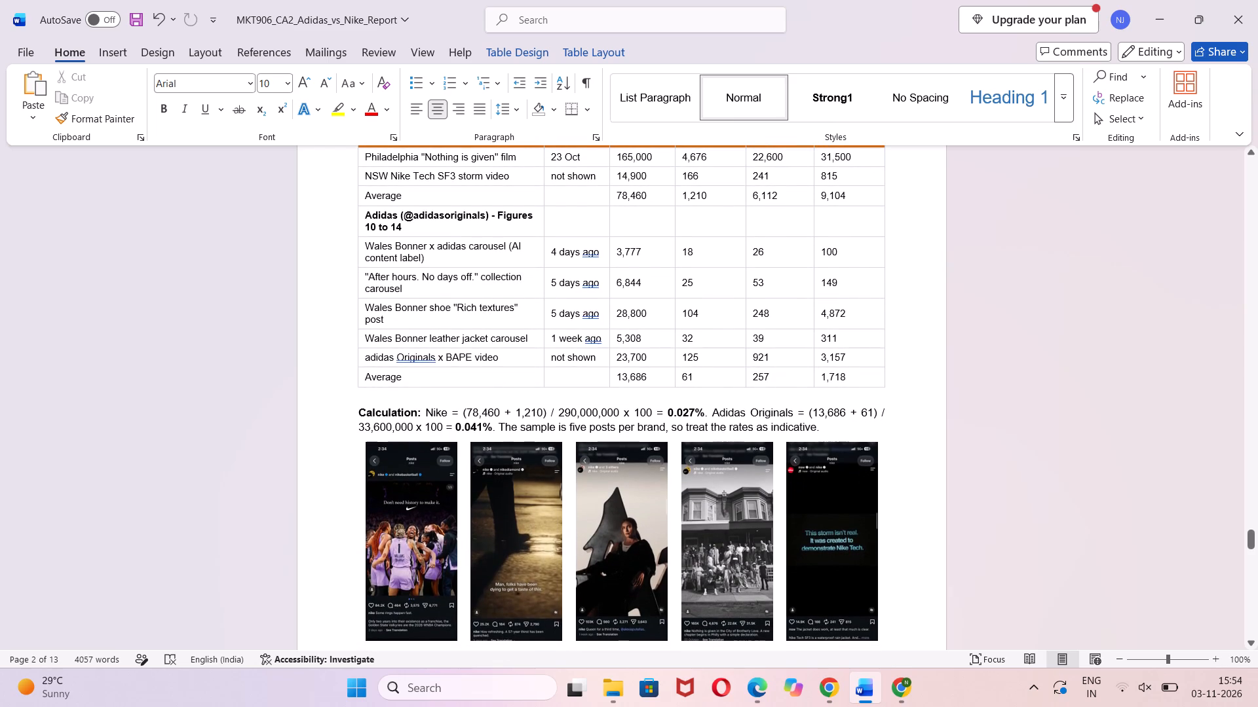
click(403, 359)
key(BackSpace)
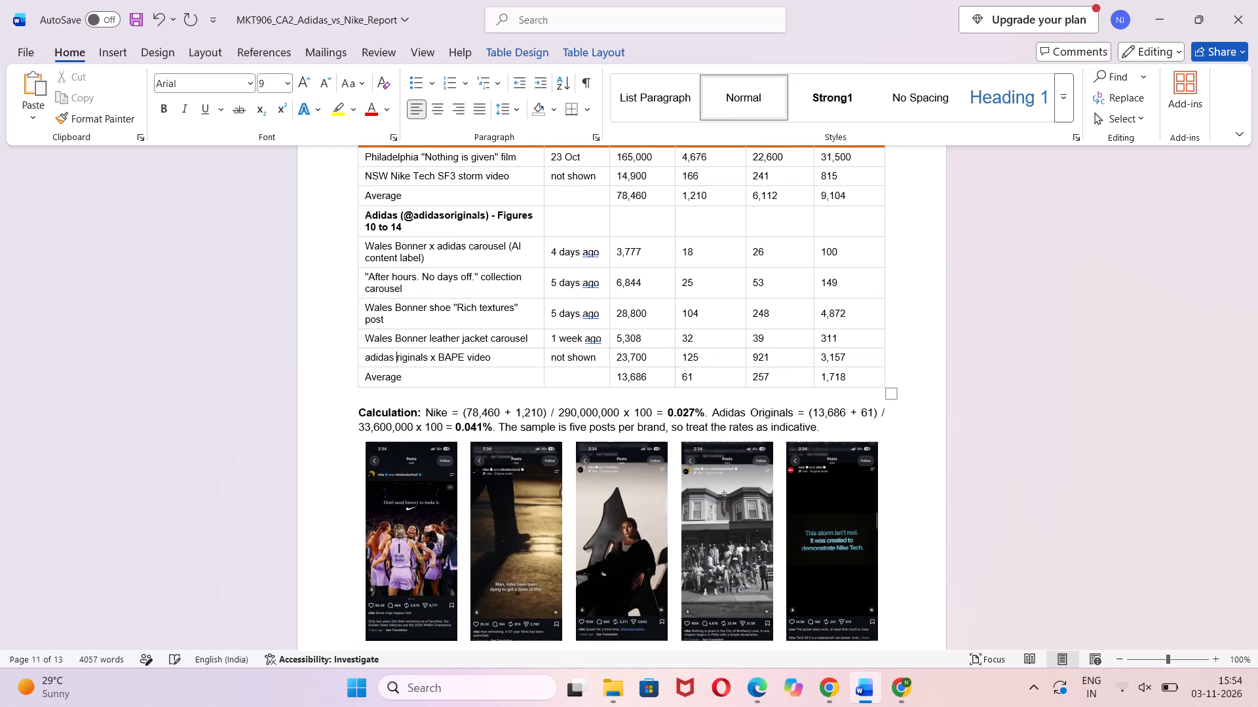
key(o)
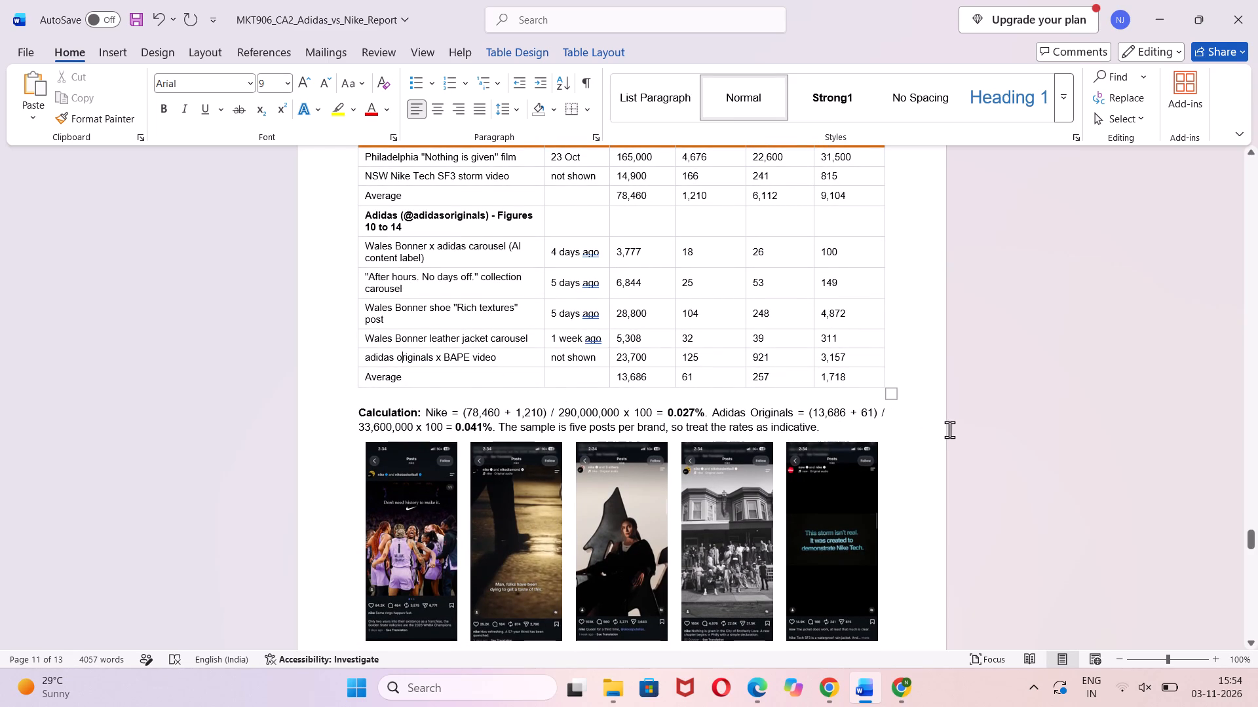
click(1012, 418)
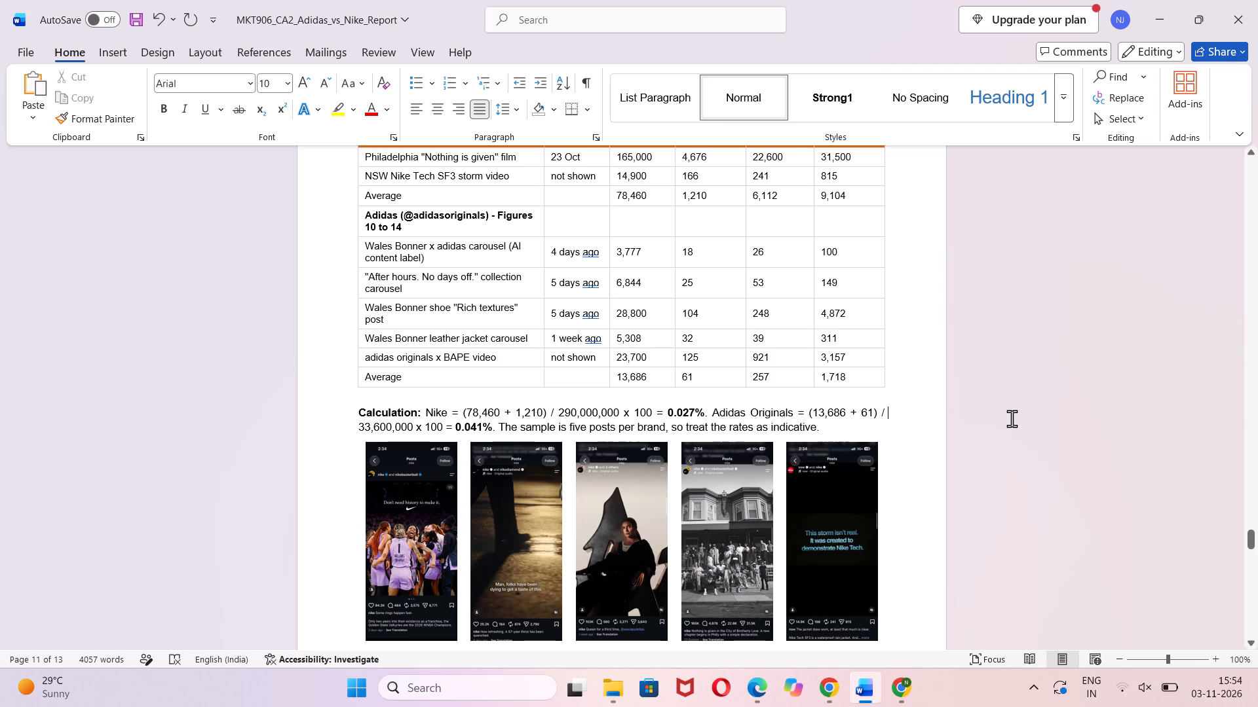
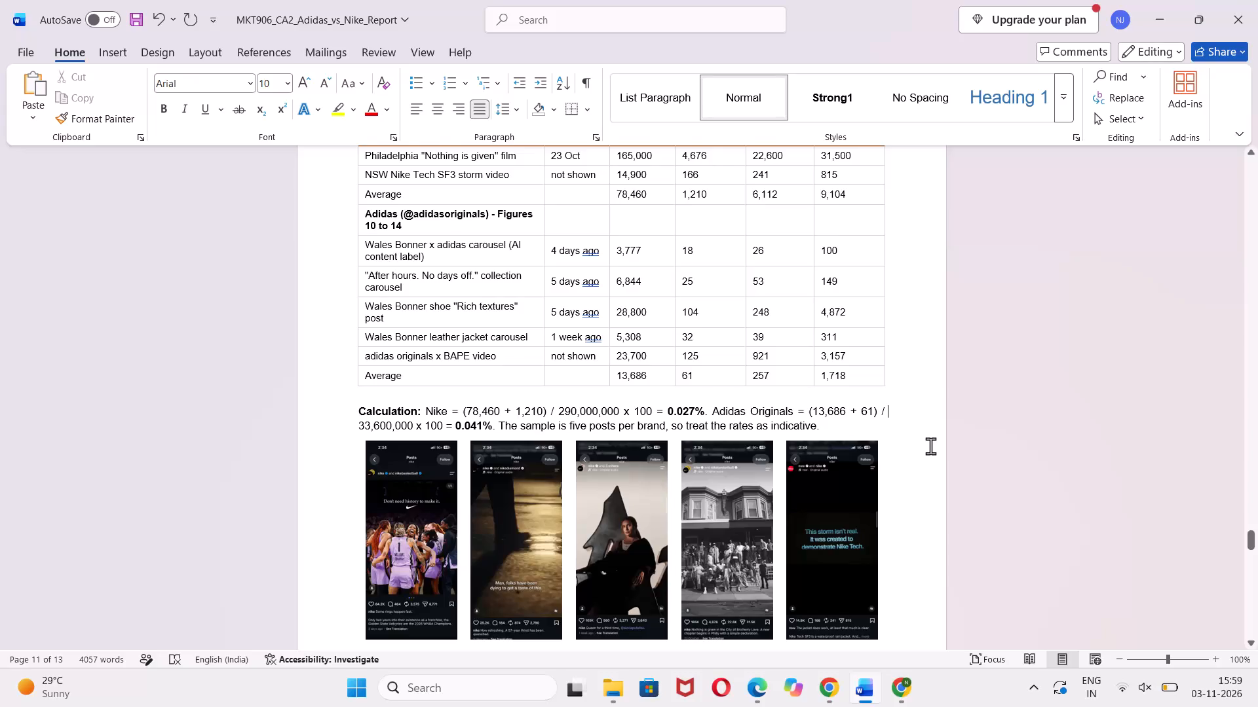
Examine the report's Instagram post engagement table, the rate calculation below it, and the Nike and Adidas post screenshots.
scroll(930, 446, down, 1)
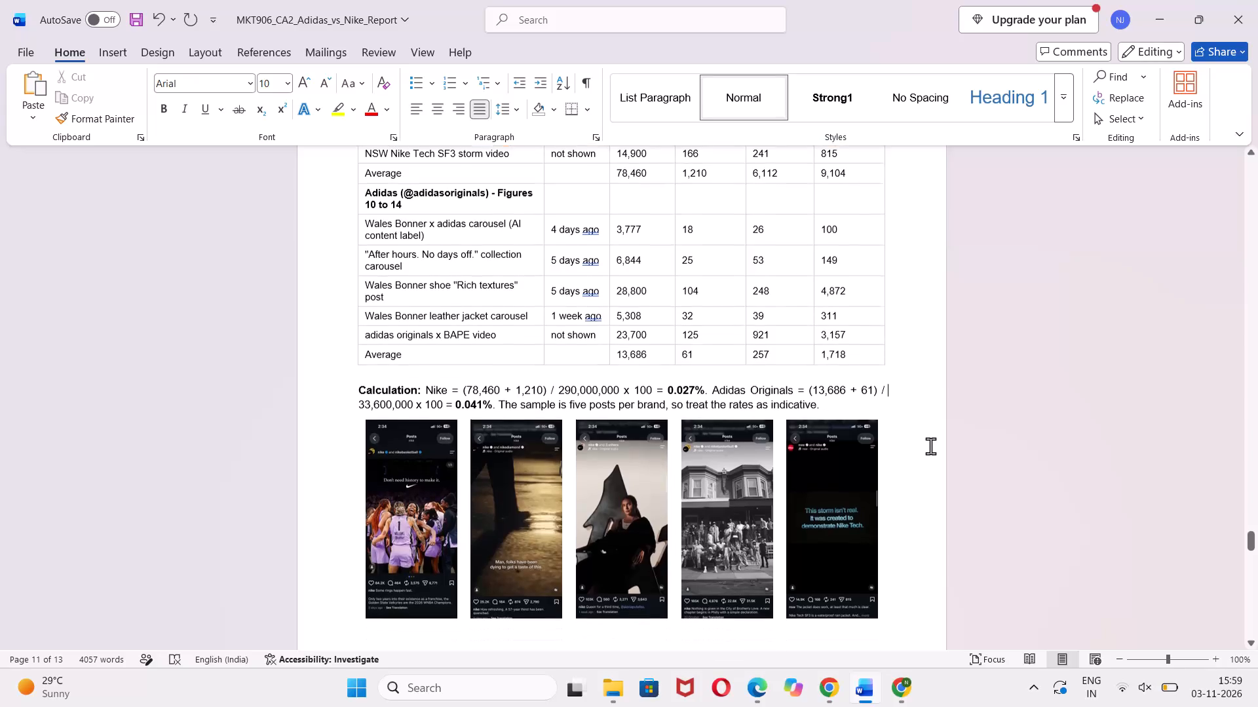
scroll(930, 446, down, 1)
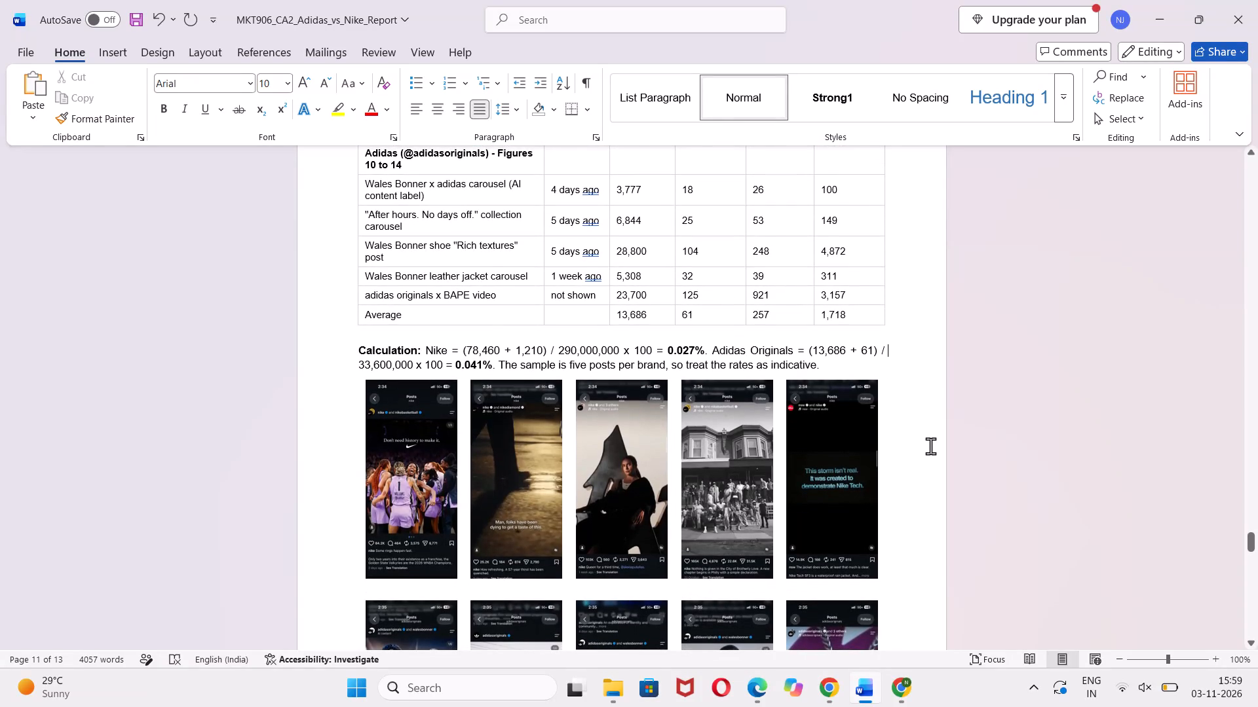
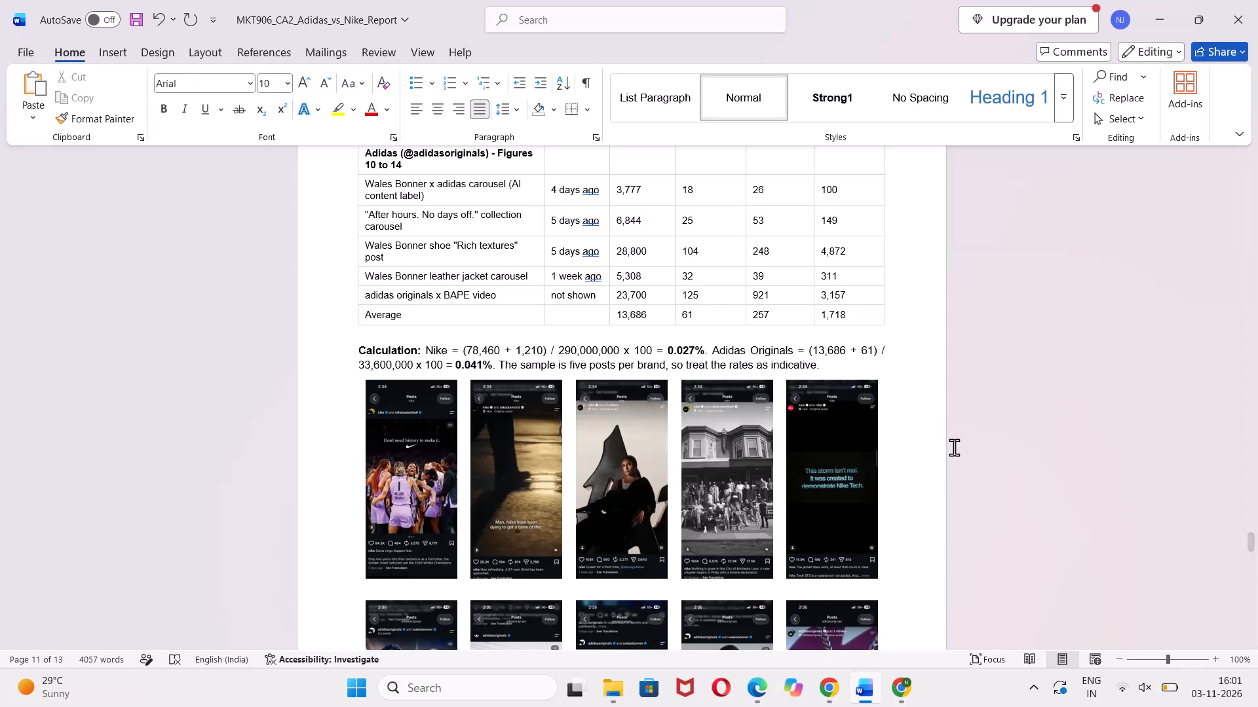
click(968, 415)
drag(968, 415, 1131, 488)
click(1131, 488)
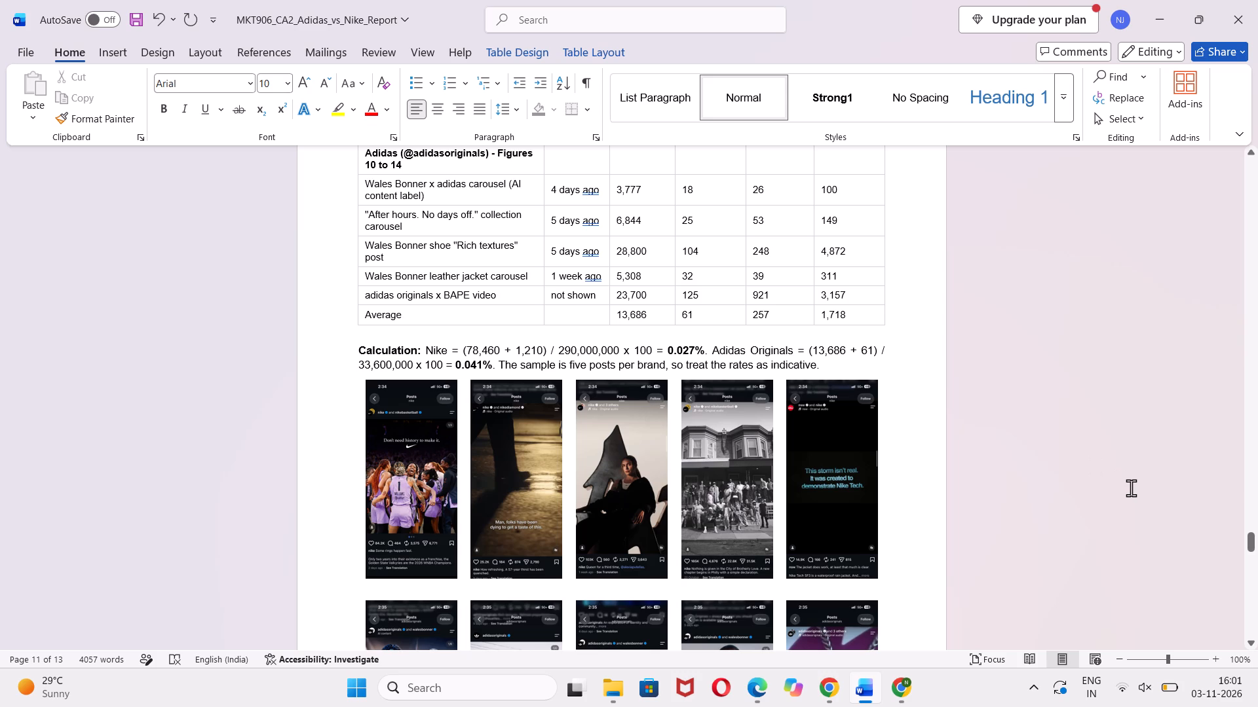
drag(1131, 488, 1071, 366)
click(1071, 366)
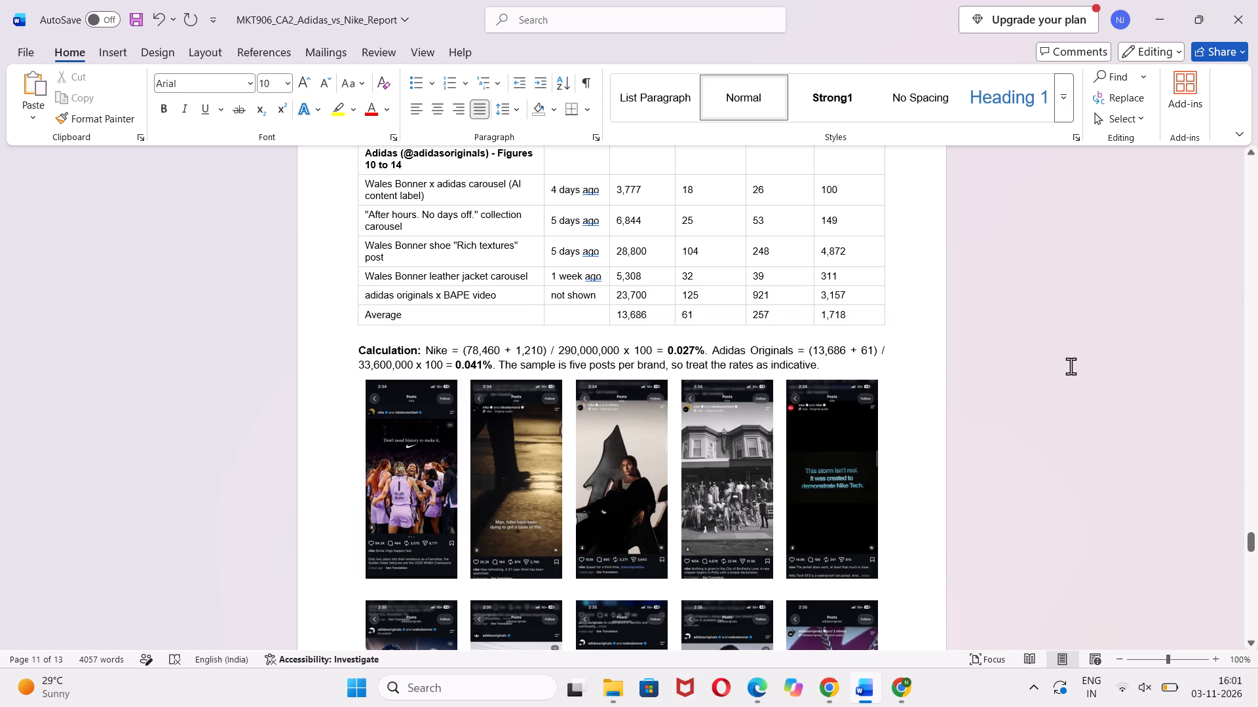
Review the whole report from the cover page through the YouTube comparison and SWOT analysis to the last page.
scroll(1071, 366, up, 20)
scroll(1071, 366, up, 20)
scroll(1071, 366, up, 20)
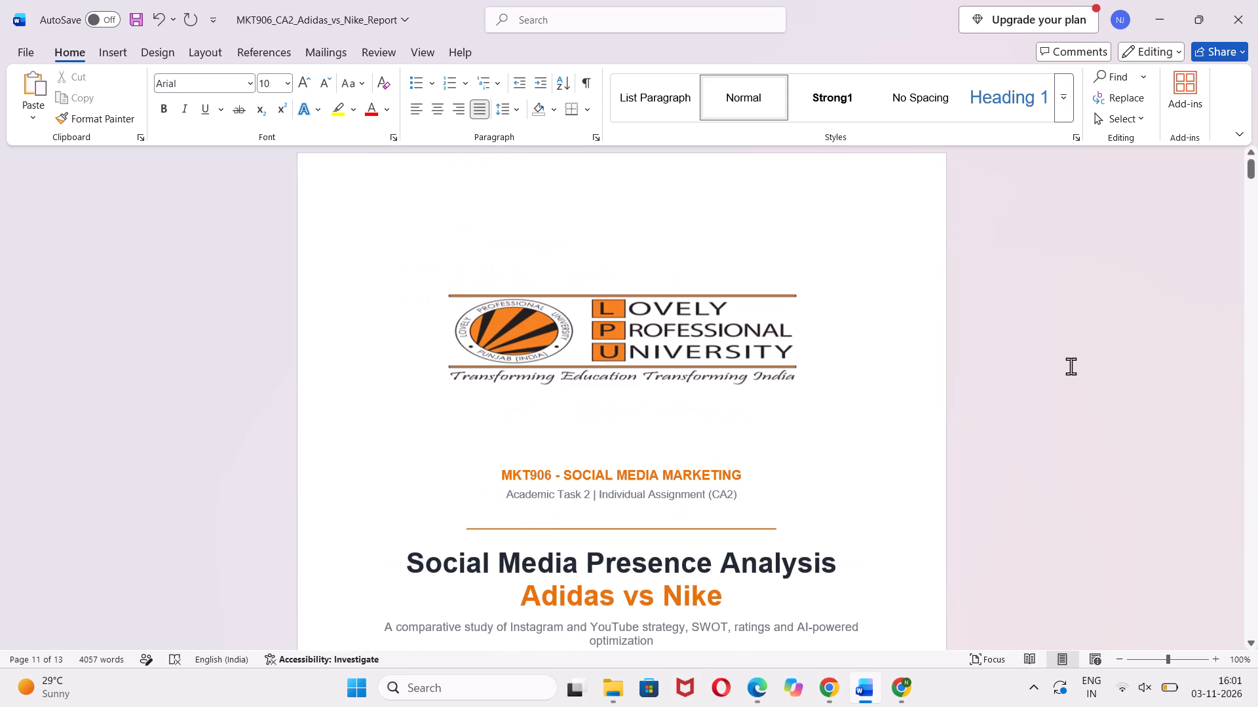
scroll(1071, 366, down, 2)
scroll(1071, 366, up, 8)
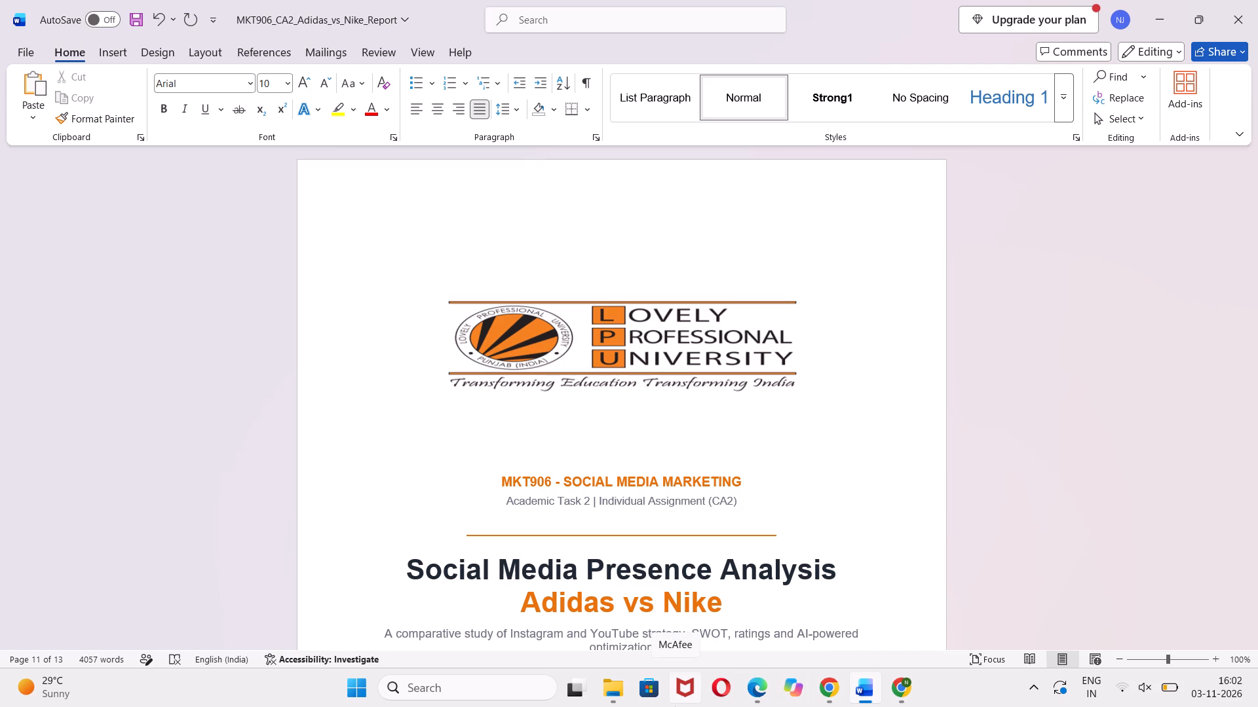
scroll(675, 706, down, 15)
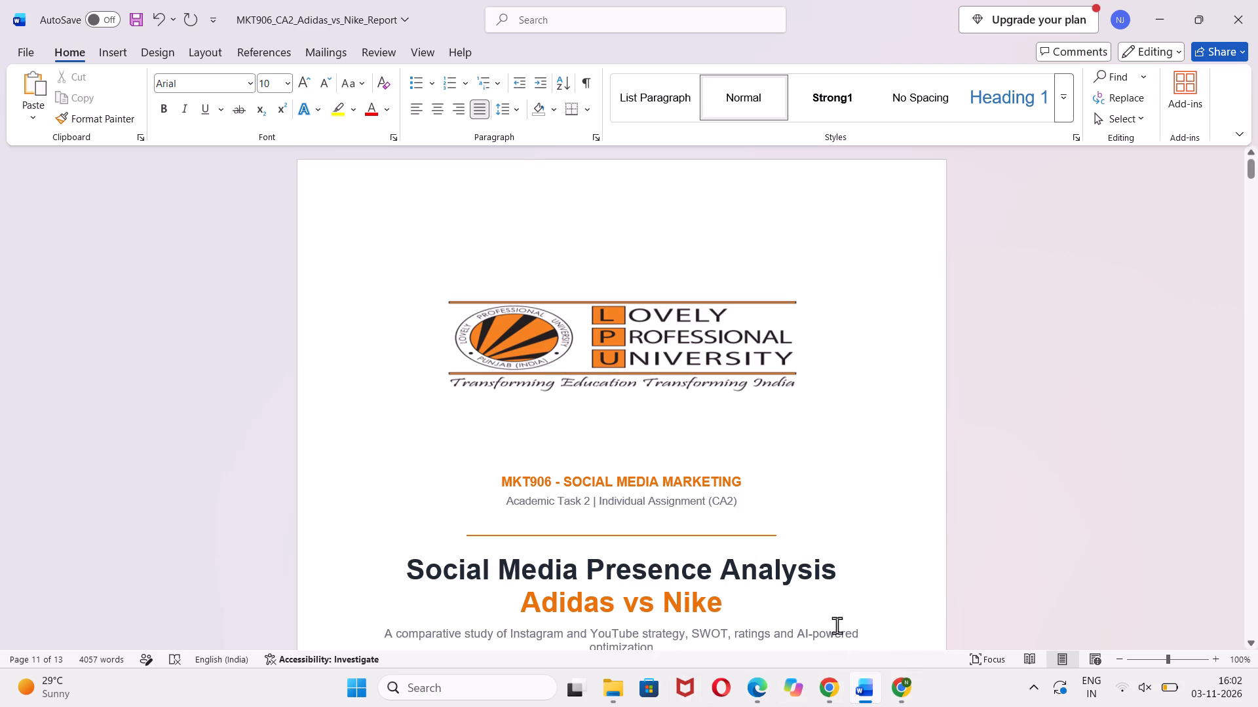
scroll(837, 625, down, 6)
scroll(837, 625, down, 16)
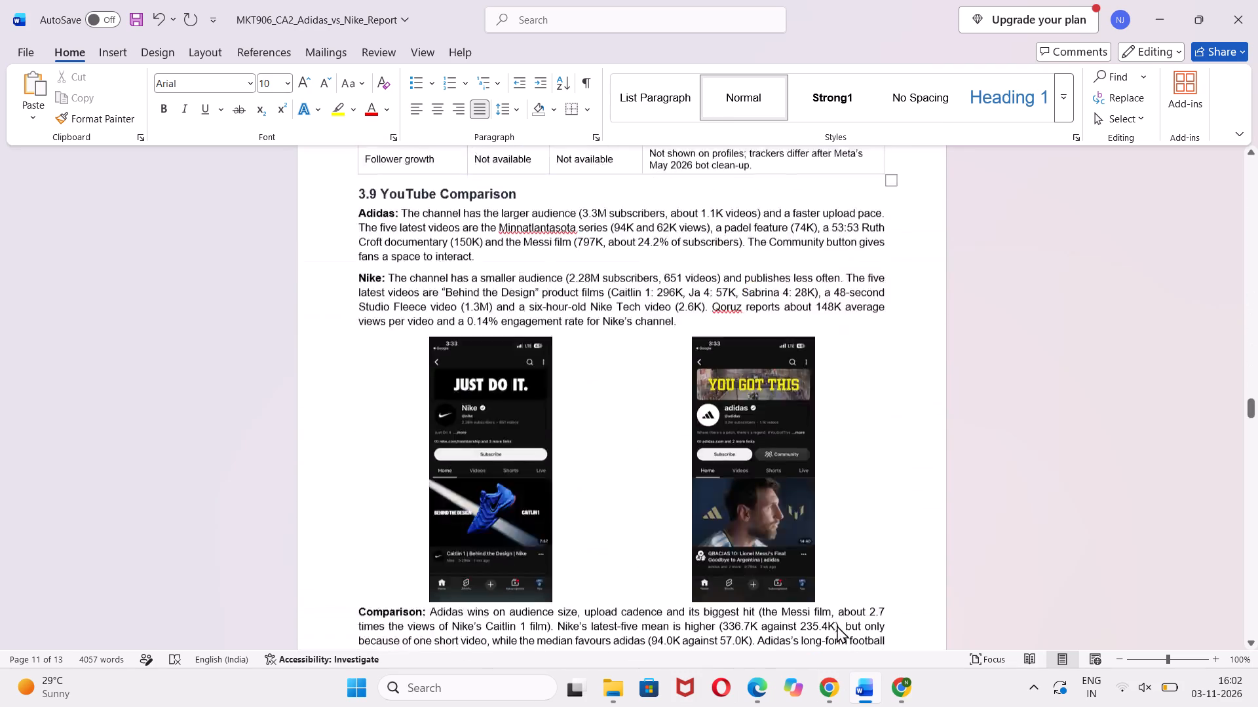
scroll(837, 625, down, 8)
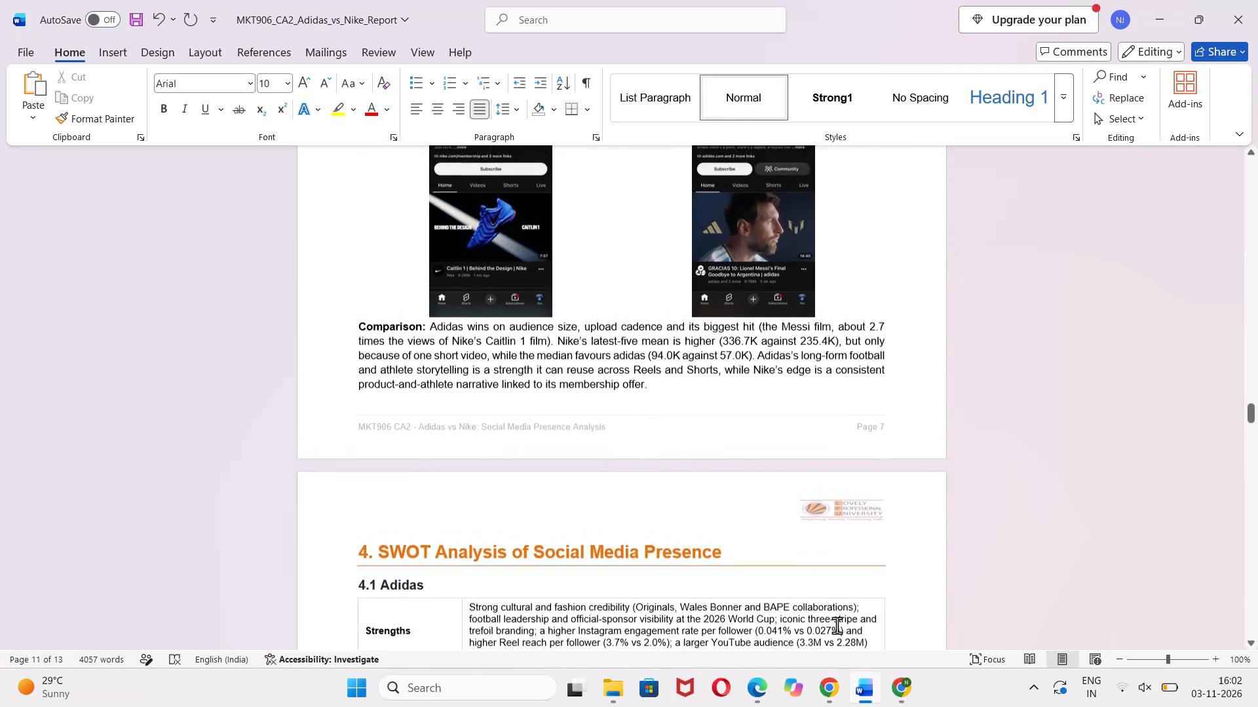
scroll(837, 625, down, 1)
scroll(837, 625, down, 20)
scroll(837, 625, down, 20)
scroll(837, 625, down, 20)
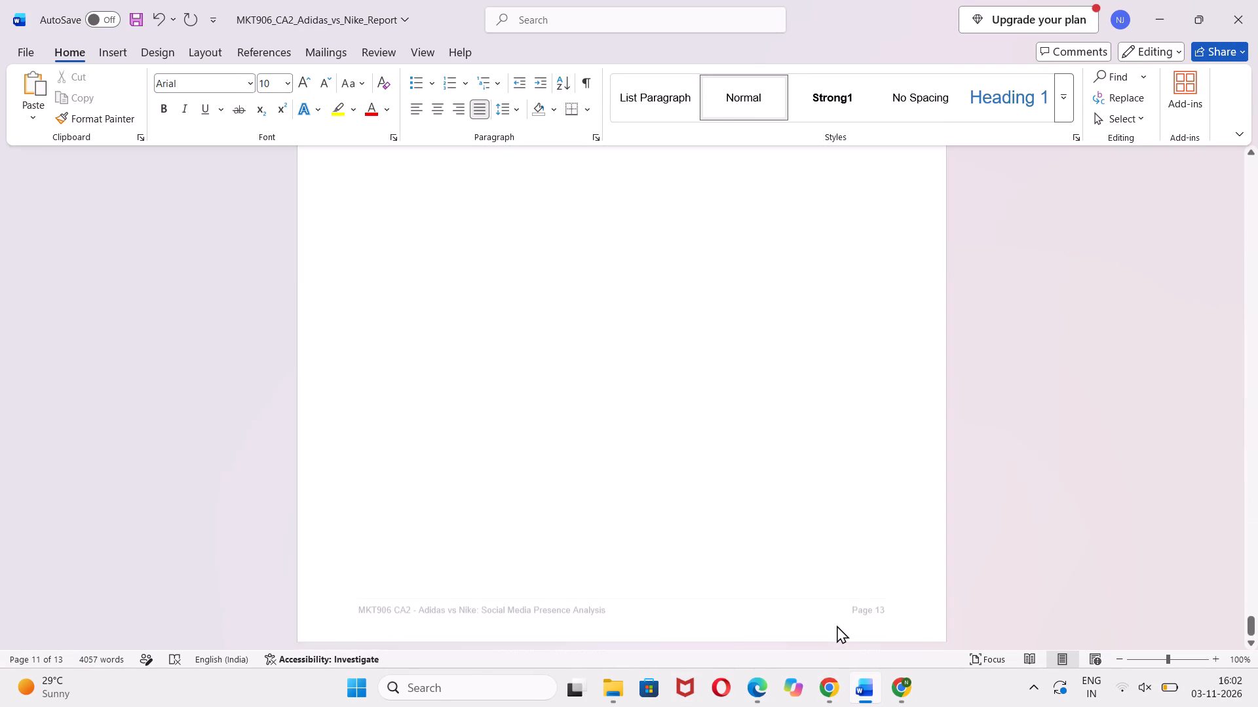
scroll(837, 625, down, 20)
scroll(837, 625, down, 20)
scroll(837, 625, down, 20)
scroll(837, 625, down, 6)
Recheck the report backwards from the ratings table through sections 3.3 and 3.2, ending at the cover page's student details table.
scroll(837, 625, up, 20)
scroll(837, 625, up, 20)
scroll(837, 625, up, 20)
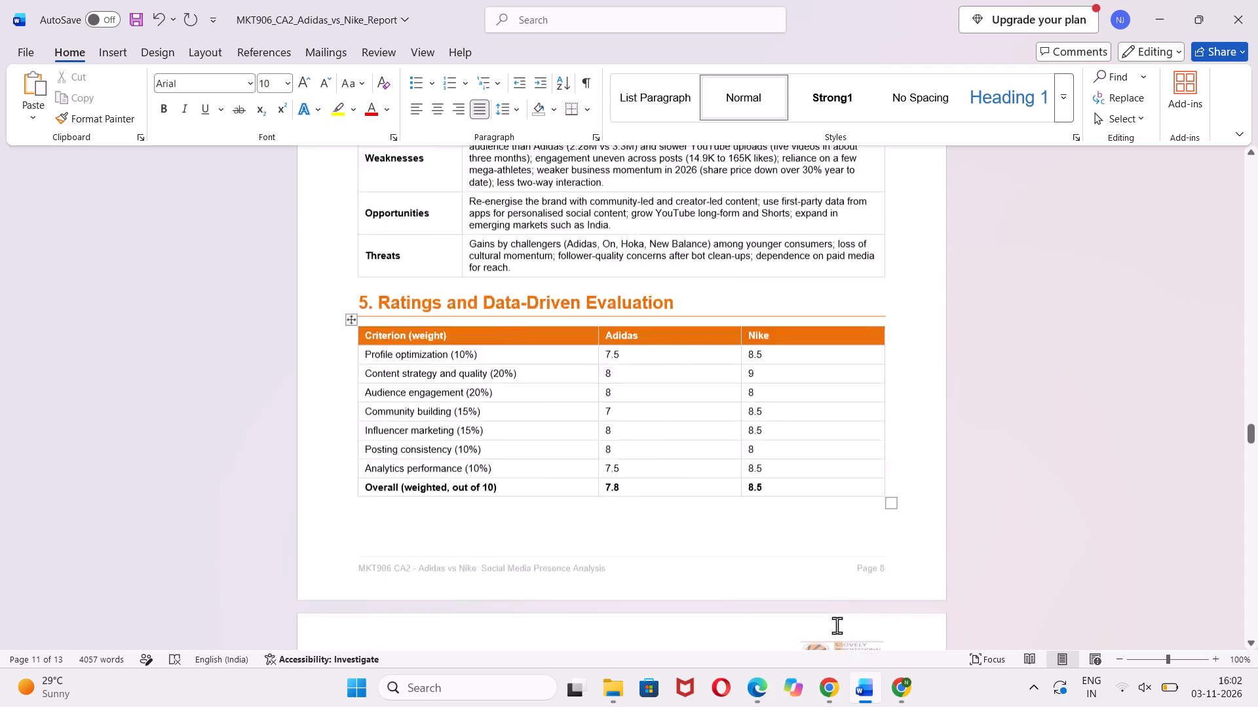
scroll(837, 625, up, 16)
scroll(837, 625, up, 8)
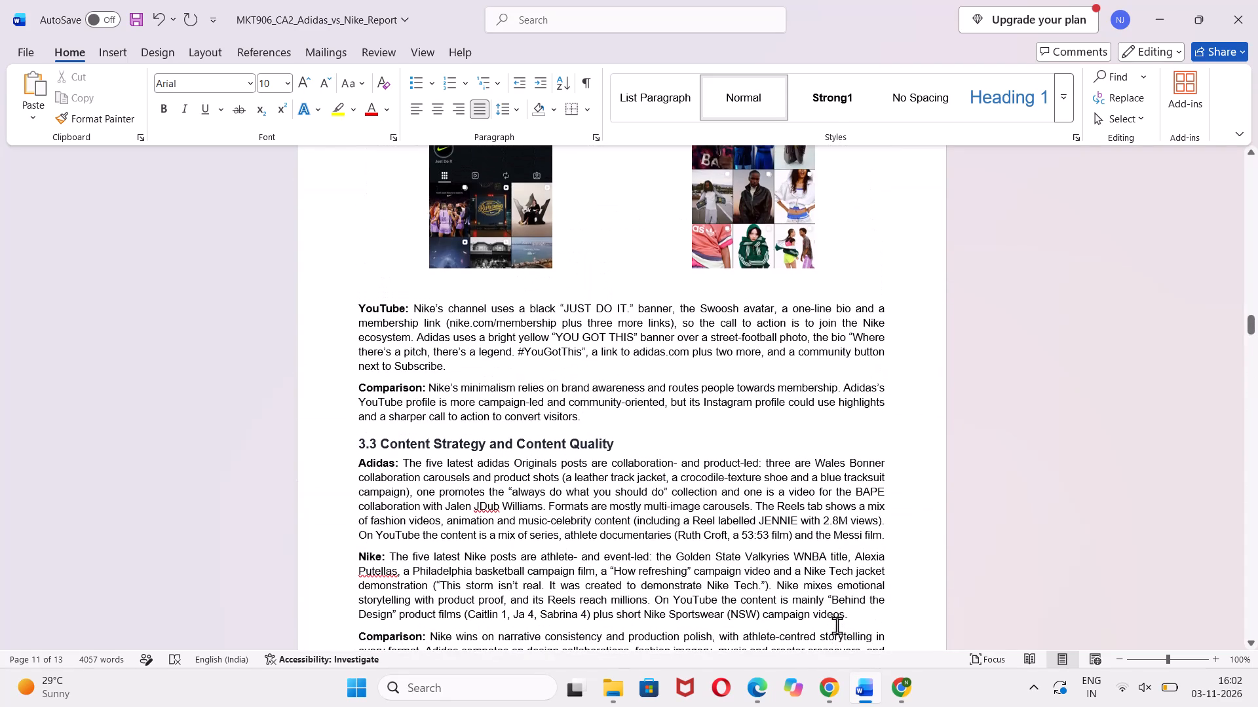
scroll(837, 625, up, 12)
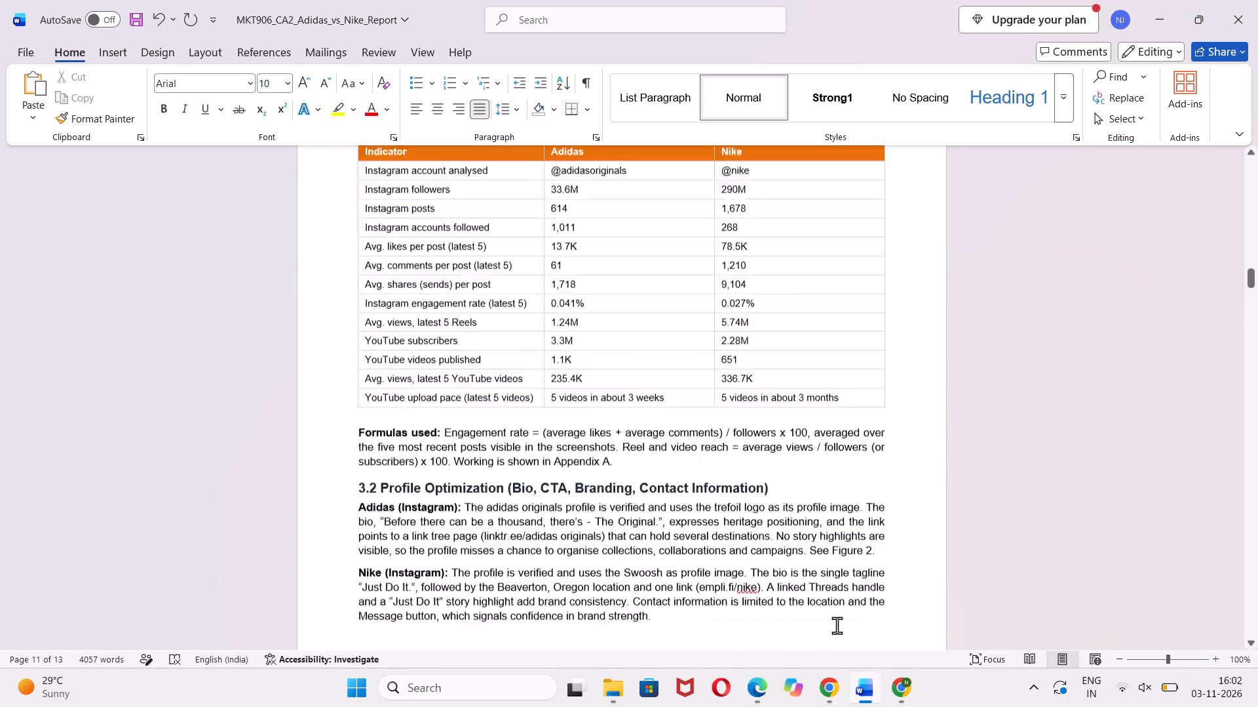
scroll(837, 625, up, 6)
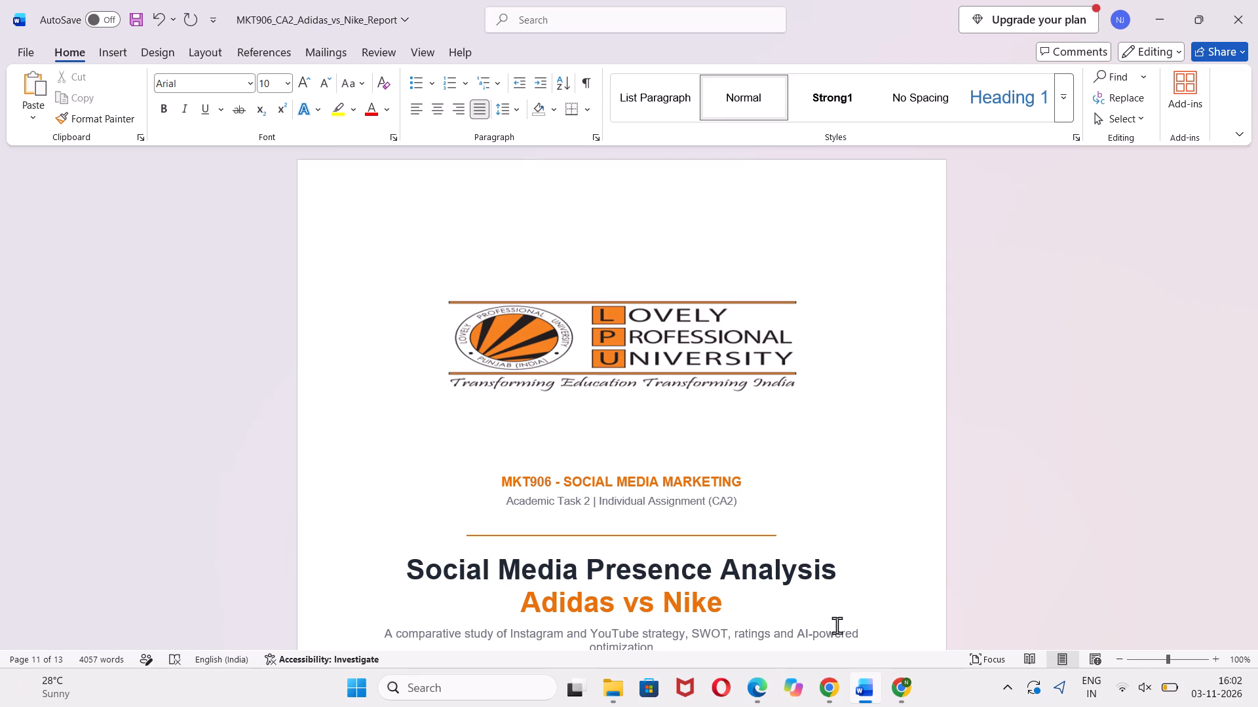
scroll(837, 625, down, 3)
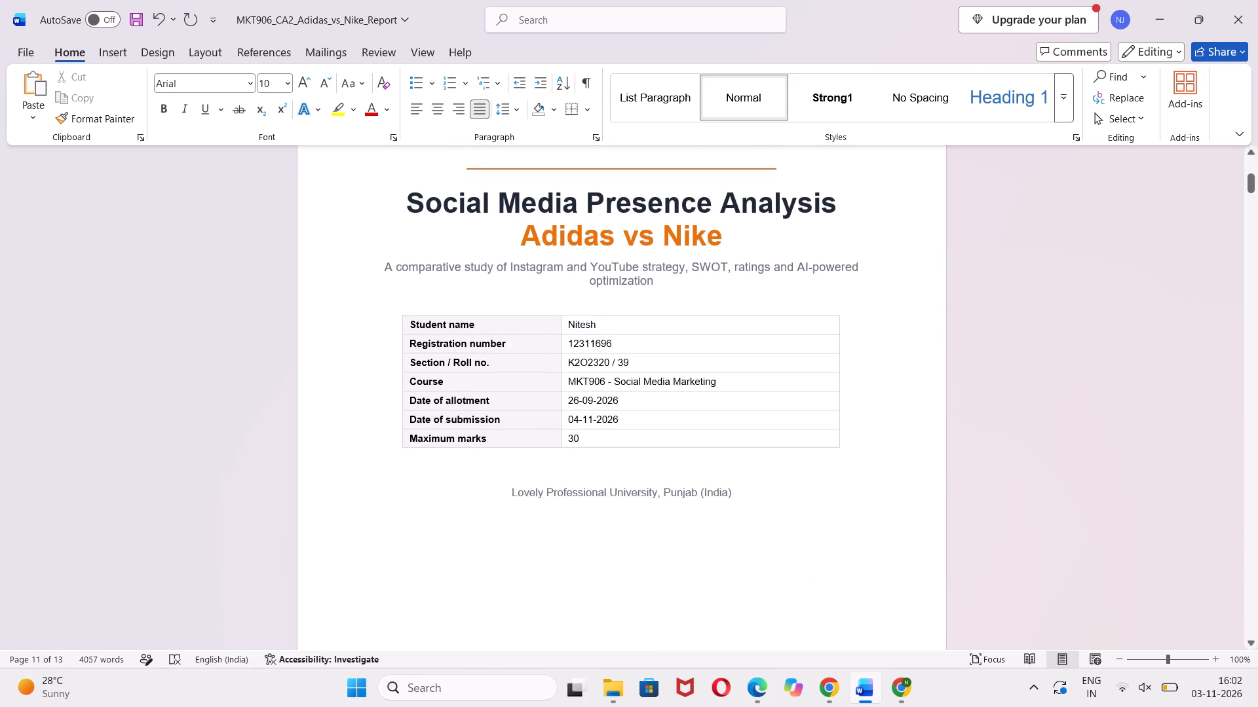
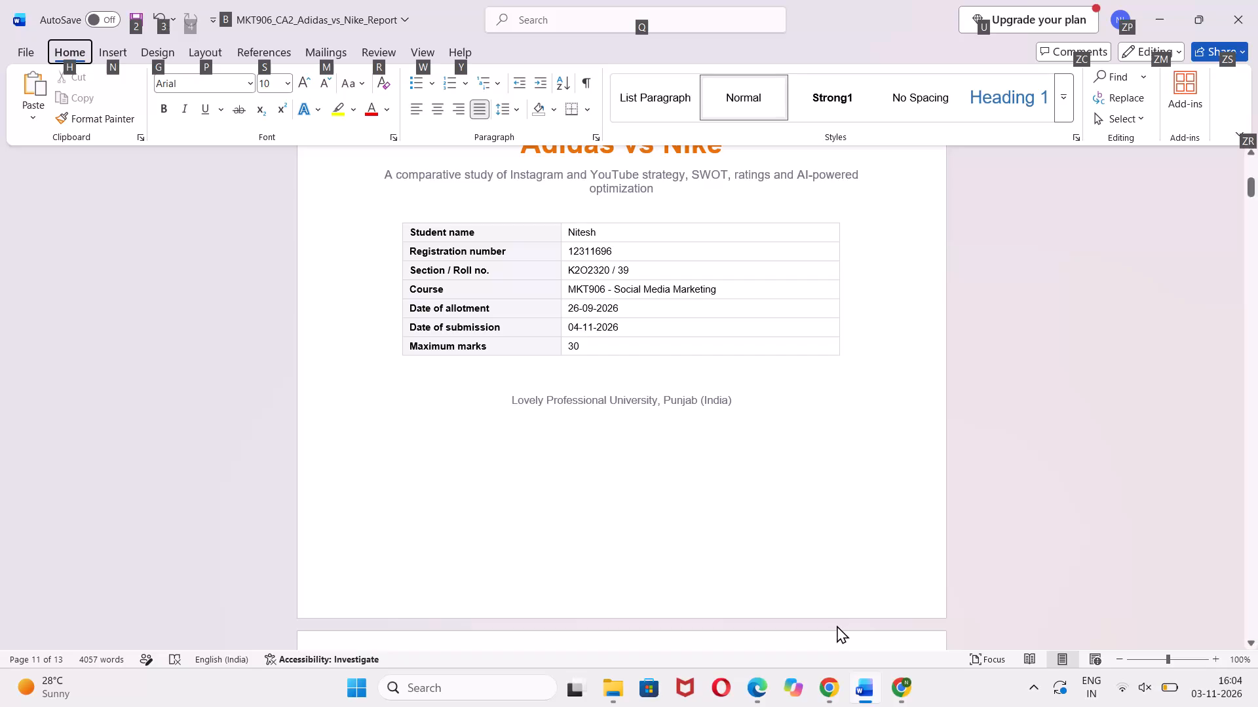
Close the MKT906_CA2_Adidas_vs_Nike_Report document.
key(alt+F4)
key(alt+F4)
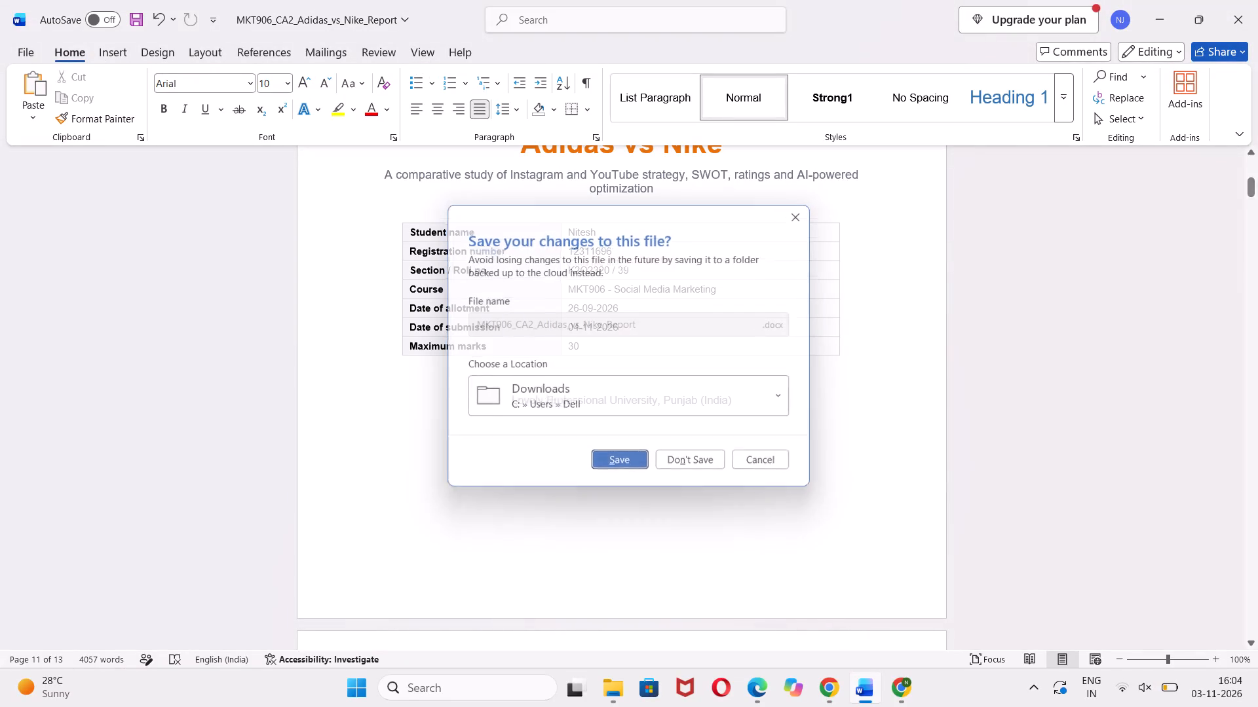
key(alt+F4)
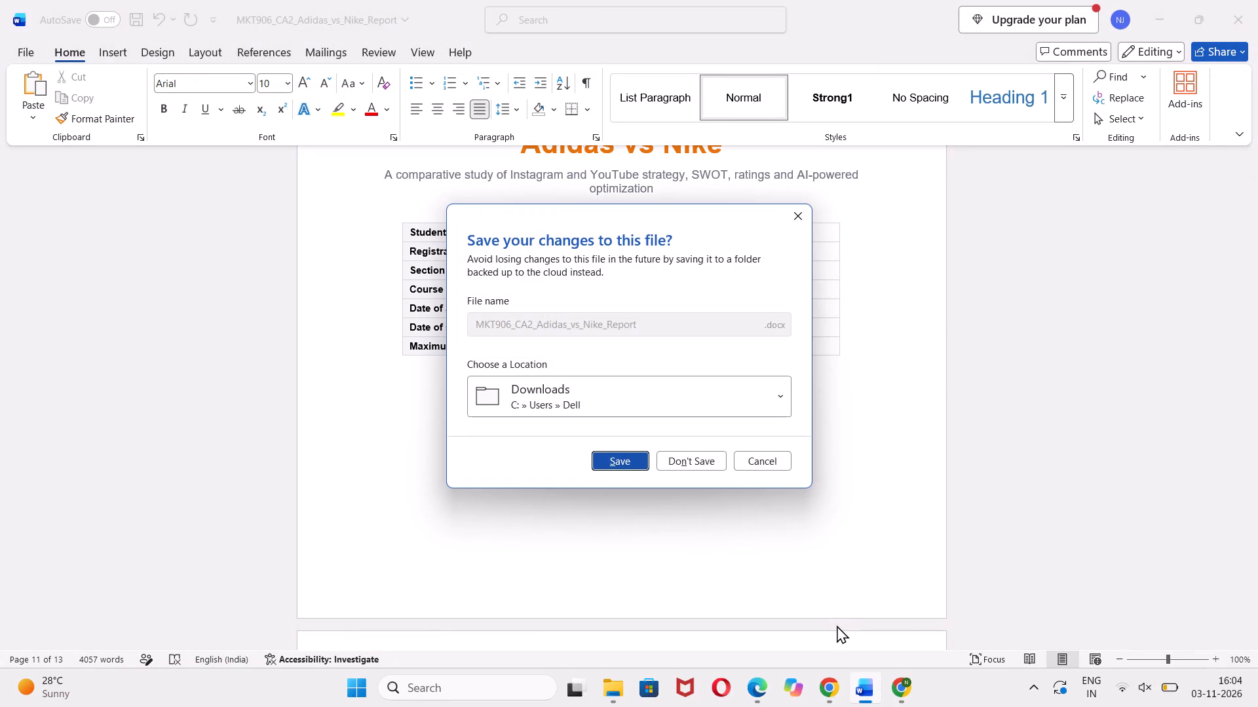